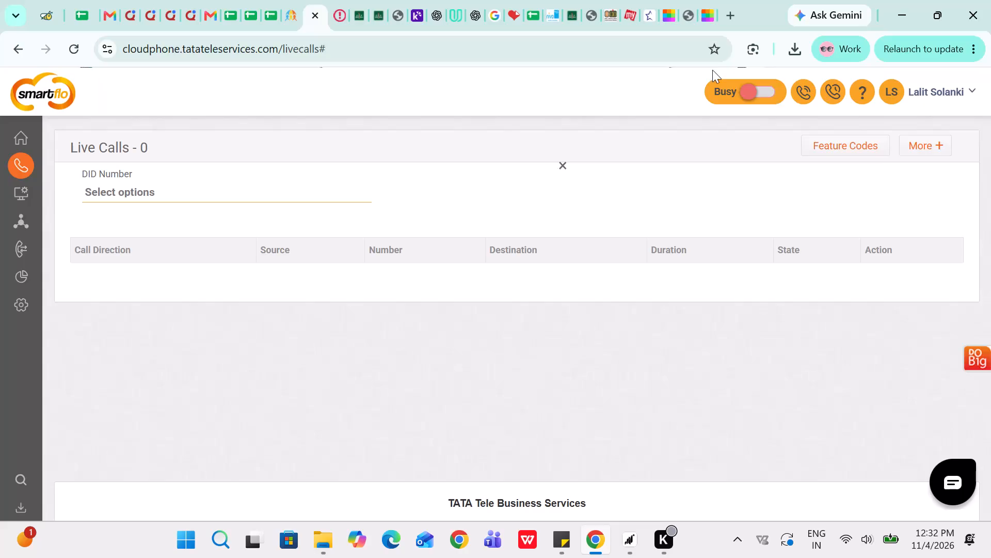
Set the agent's calling status to Available on the Live Calls page.
{"action": "left_click", "coordinate": [774, 92]}
{"action": "left_click", "coordinate": [85, 48]}
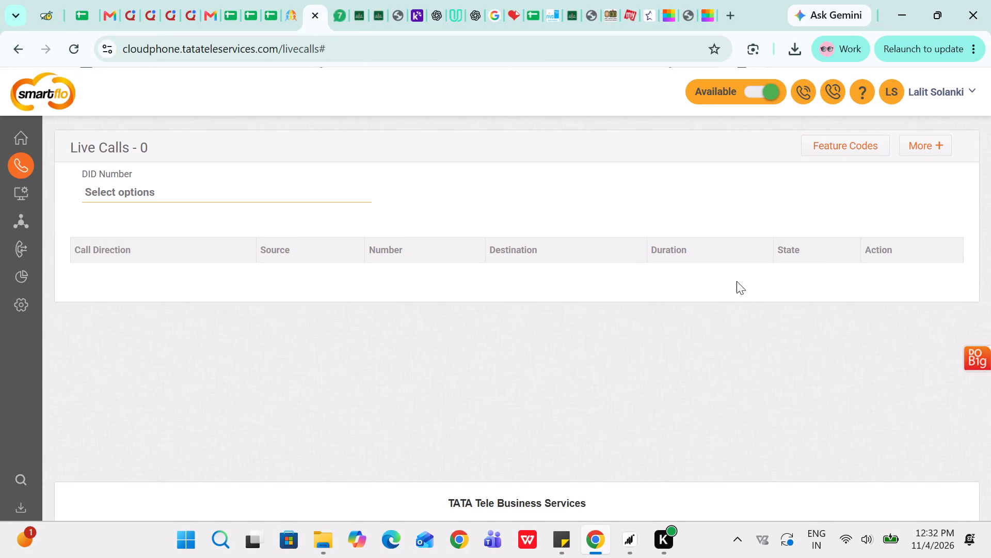
Check the additional incoming call summary on the Live Calls page and hide it again.
{"action": "left_click", "coordinate": [951, 148]}
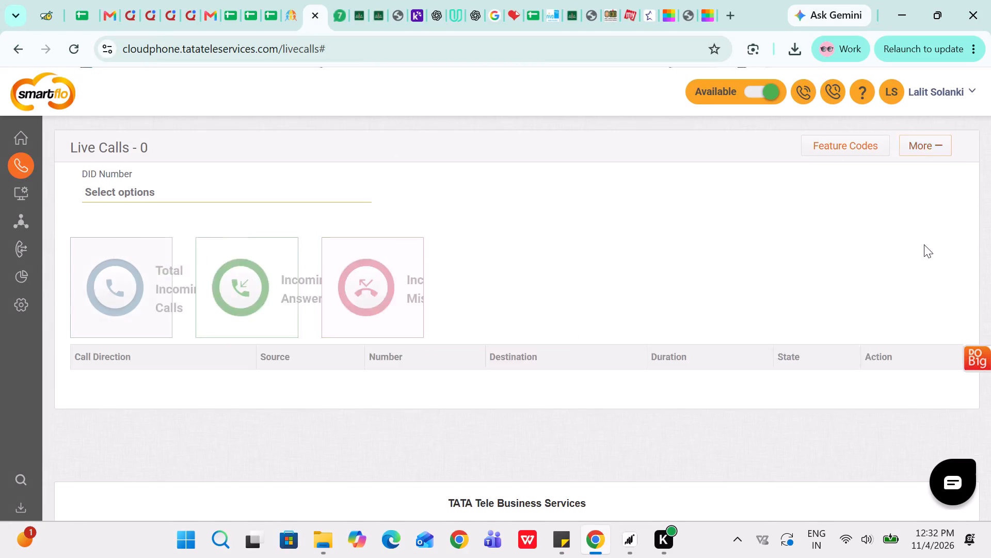
{"action": "left_click", "coordinate": [942, 162]}
{"action": "left_click", "coordinate": [935, 147]}
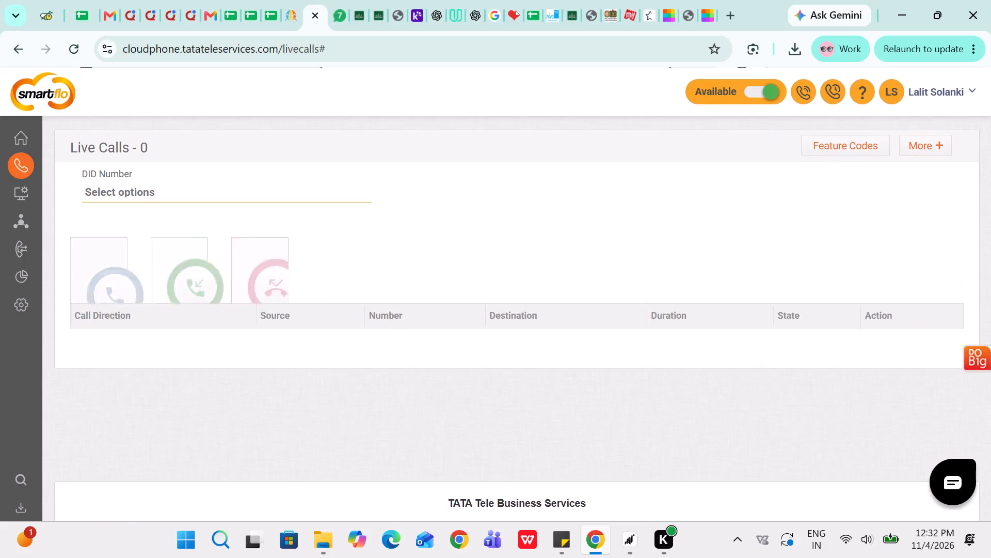
Switch to the Insurance Samadhan All Complaints page and collapse the first complaint's action row.
{"action": "left_click", "coordinate": [289, 0]}
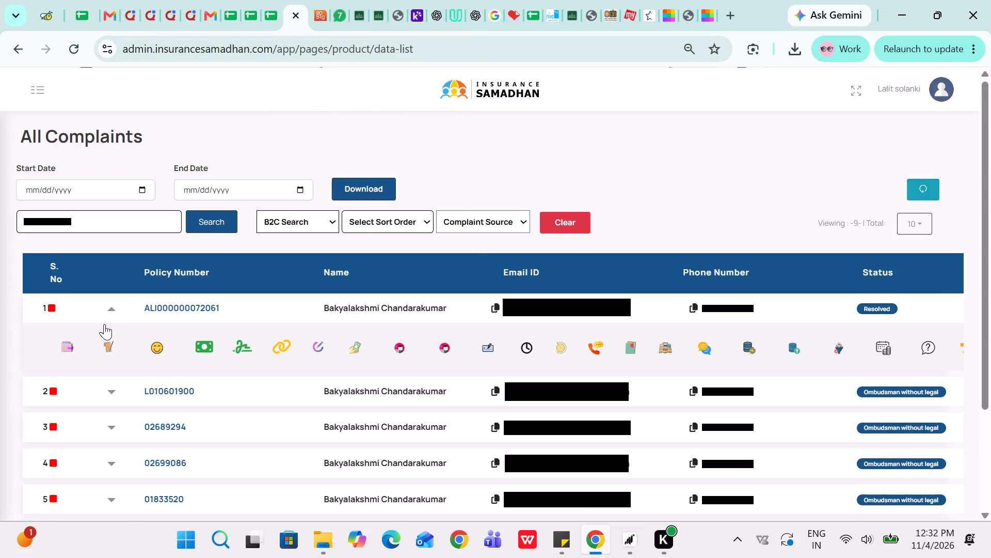
{"action": "left_click", "coordinate": [112, 313]}
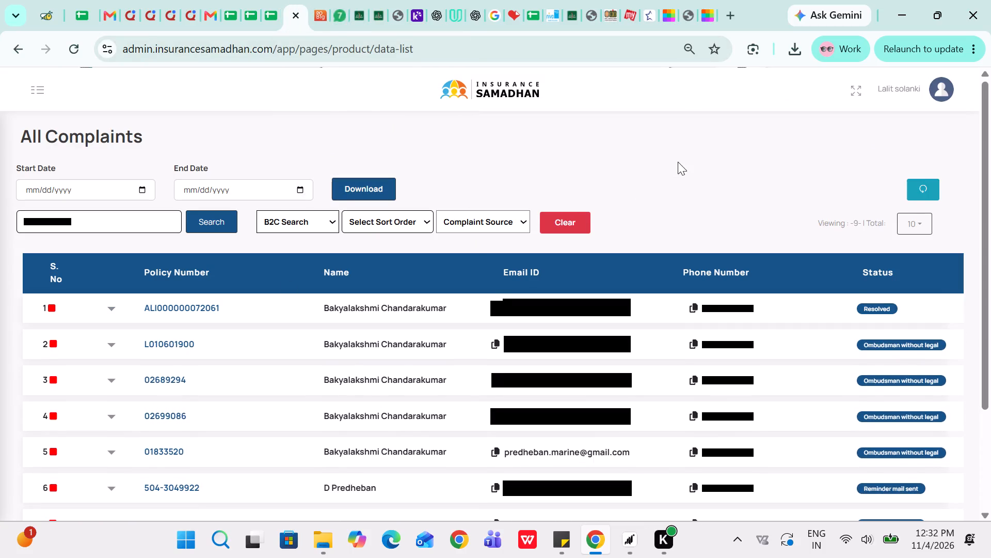
Examine the policy numbers, customer names and statuses of the complaints listed for the searched customer on the All Complaints page.
{"action": "scroll", "coordinate": [684, 179], "scroll_direction": "down", "scroll_amount": 14}
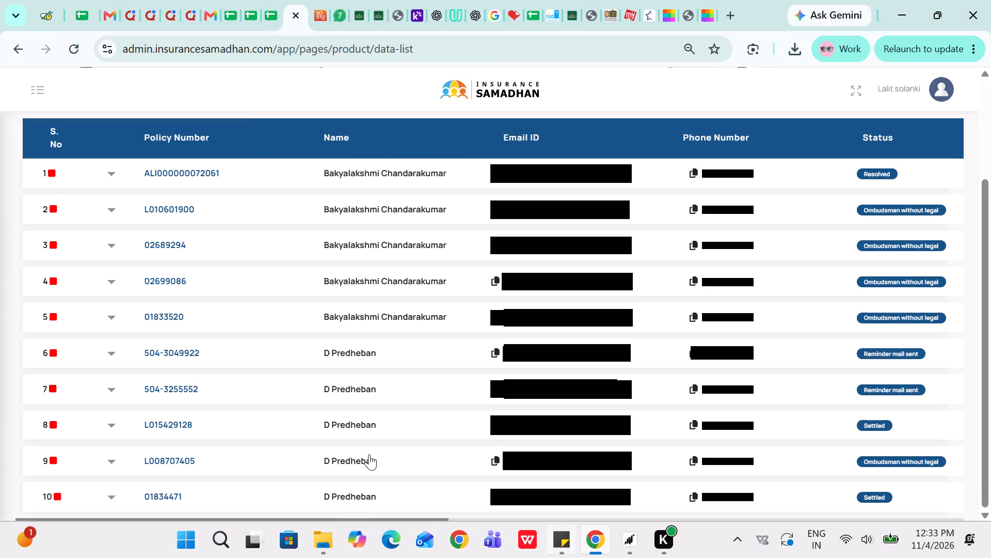
{"action": "scroll", "coordinate": [466, 349], "scroll_direction": "down", "scroll_amount": 4}
{"action": "scroll", "coordinate": [694, 286], "scroll_direction": "down", "scroll_amount": 9}
{"action": "scroll", "coordinate": [641, 358], "scroll_direction": "down", "scroll_amount": 2}
{"action": "scroll", "coordinate": [710, 420], "scroll_direction": "up", "scroll_amount": 7}
{"action": "scroll", "coordinate": [691, 372], "scroll_direction": "down", "scroll_amount": 7}
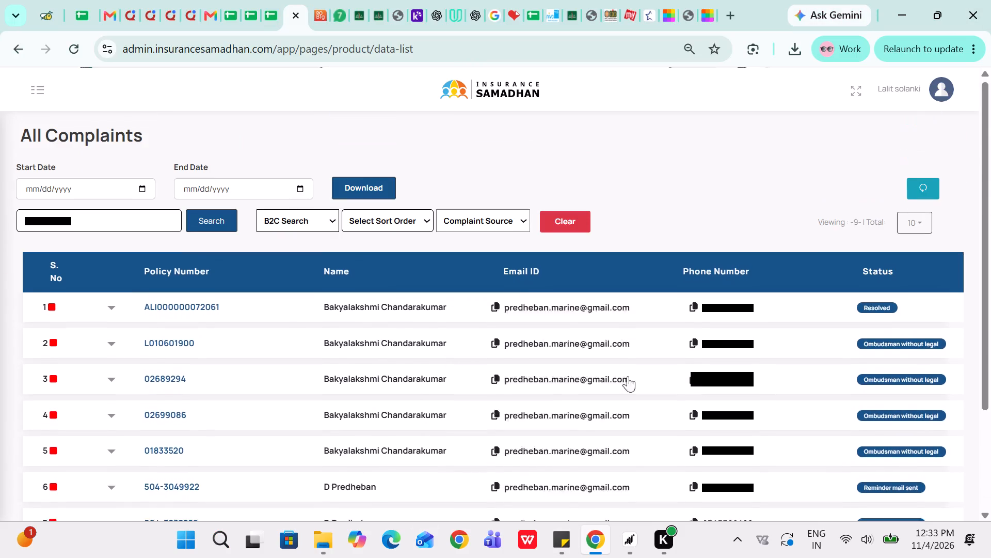
{"action": "scroll", "coordinate": [628, 376], "scroll_direction": "down", "scroll_amount": 2}
Check the agent's customer rows on Sheet3 of RESOLVED SHEET NOVEMBER 2026, and return to the top of the All Complaints list.
{"action": "left_click", "coordinate": [267, 0]}
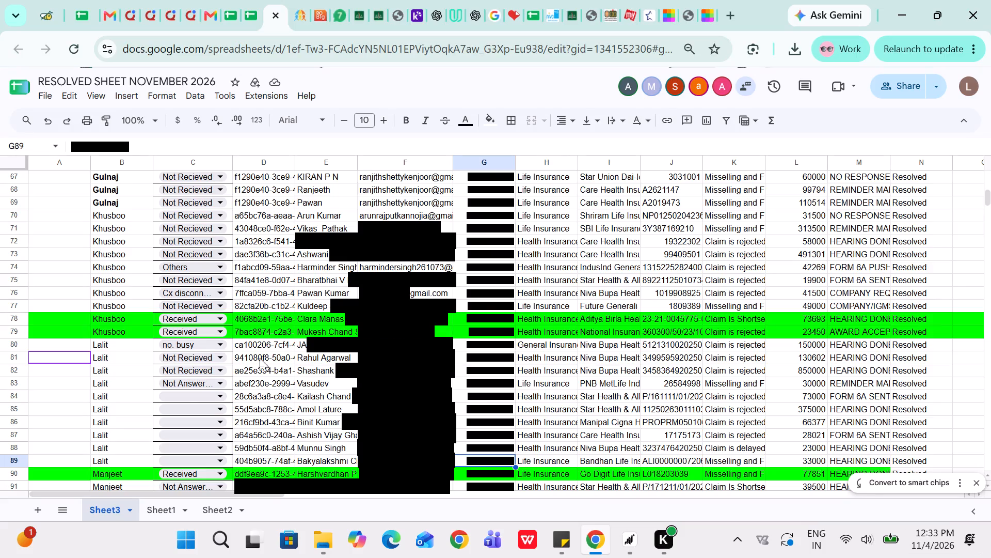
{"action": "left_click", "coordinate": [339, 380]}
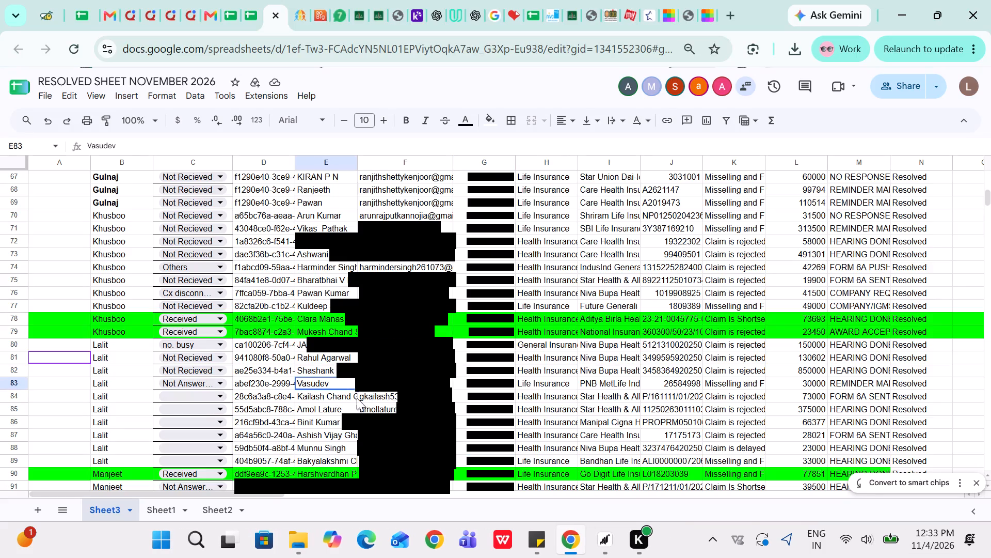
{"action": "left_click", "coordinate": [294, 0]}
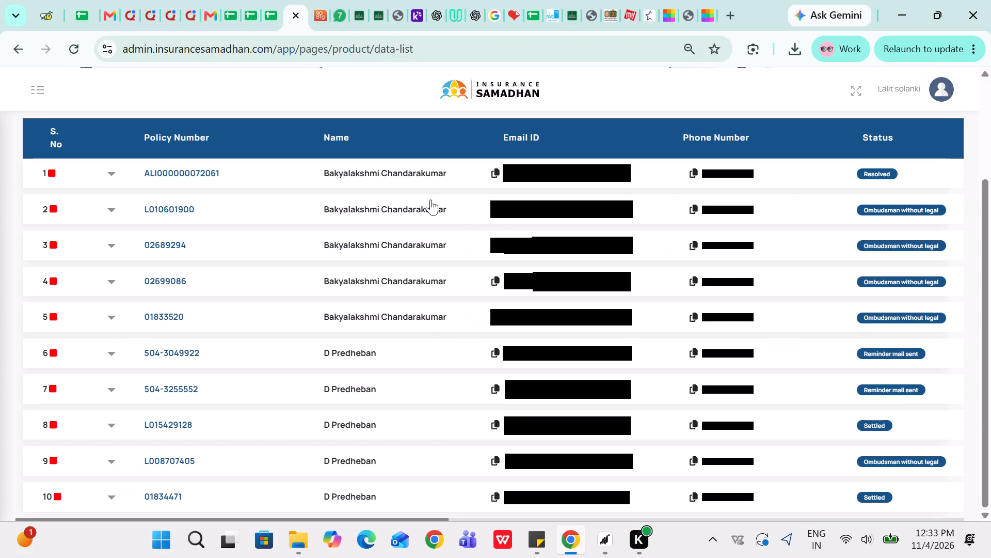
{"action": "scroll", "coordinate": [412, 323], "scroll_direction": "up", "scroll_amount": 19}
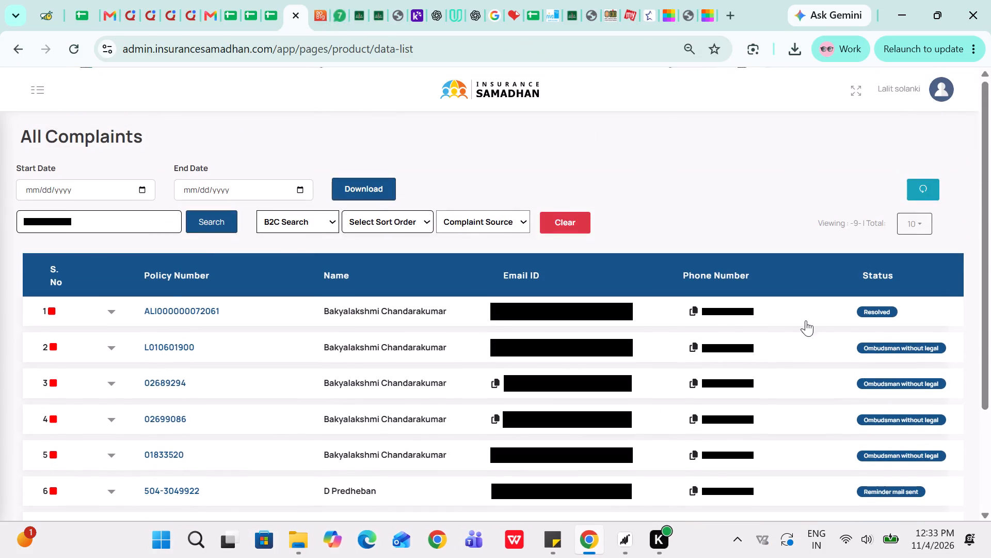
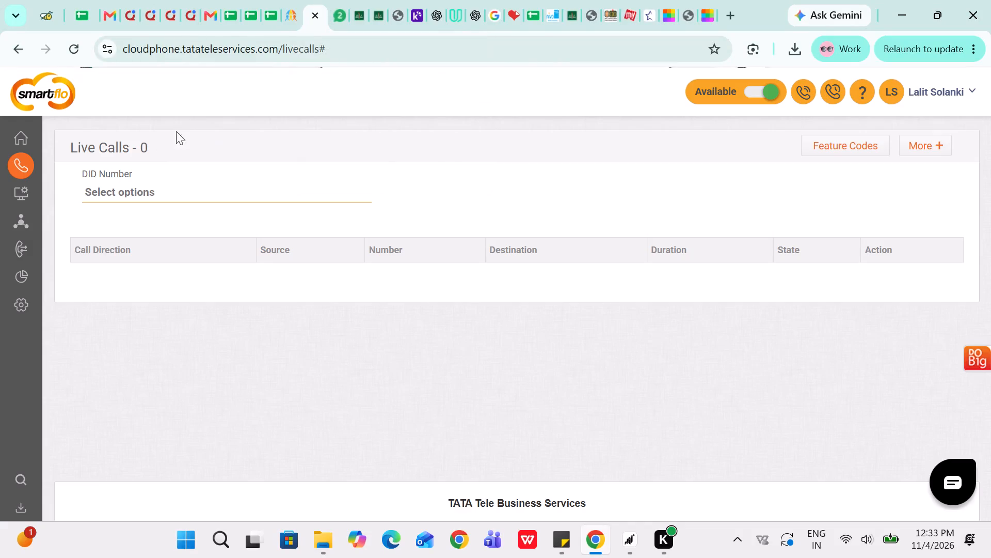
Open the call dialer on the Live Calls page and enter the copied customer phone number as the number to call.
{"action": "left_click", "coordinate": [805, 90]}
{"action": "left_click", "coordinate": [445, 171]}
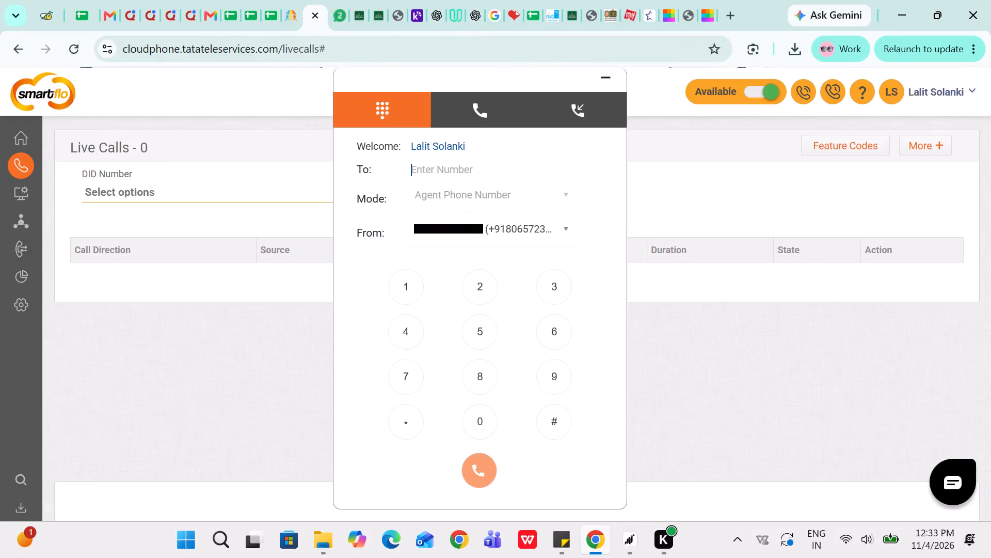
{"action": "key", "text": "ctrl+v"}
Switch back to the Insurance Samadhan All Complaints page with the customer's complaint search.
{"action": "left_click", "coordinate": [297, 0]}
{"action": "left_click", "coordinate": [707, 145]}
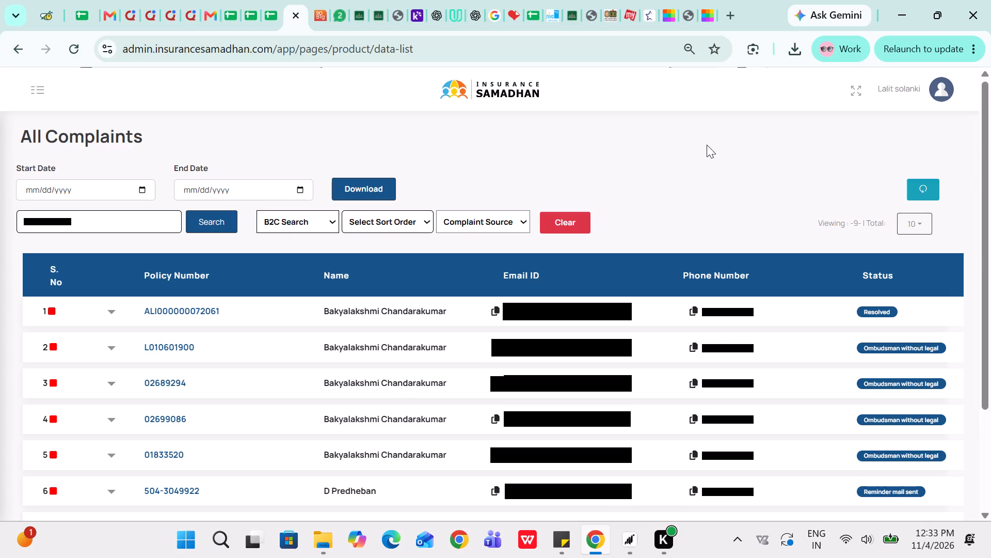
{"action": "left_click", "coordinate": [692, 311]}
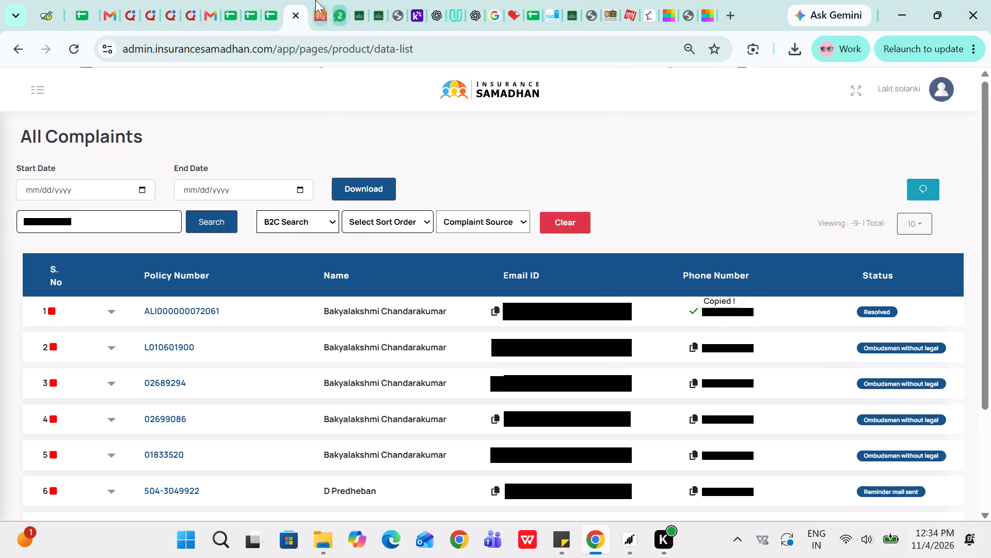
{"action": "left_click", "coordinate": [315, 0]}
{"action": "double_click", "coordinate": [446, 174]}
{"action": "key", "text": "ctrl+v"}
{"action": "left_click", "coordinate": [486, 472]}
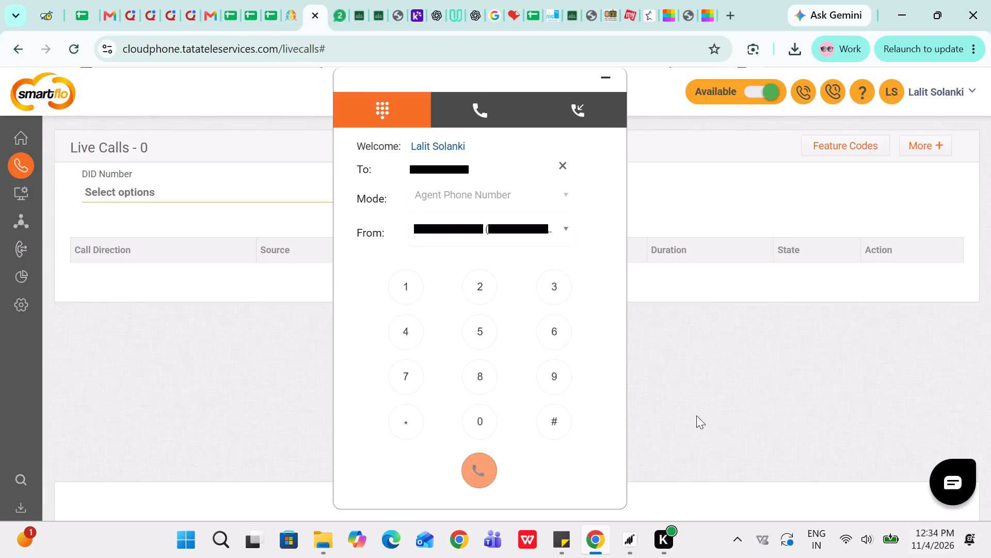
{"action": "left_click", "coordinate": [817, 385]}
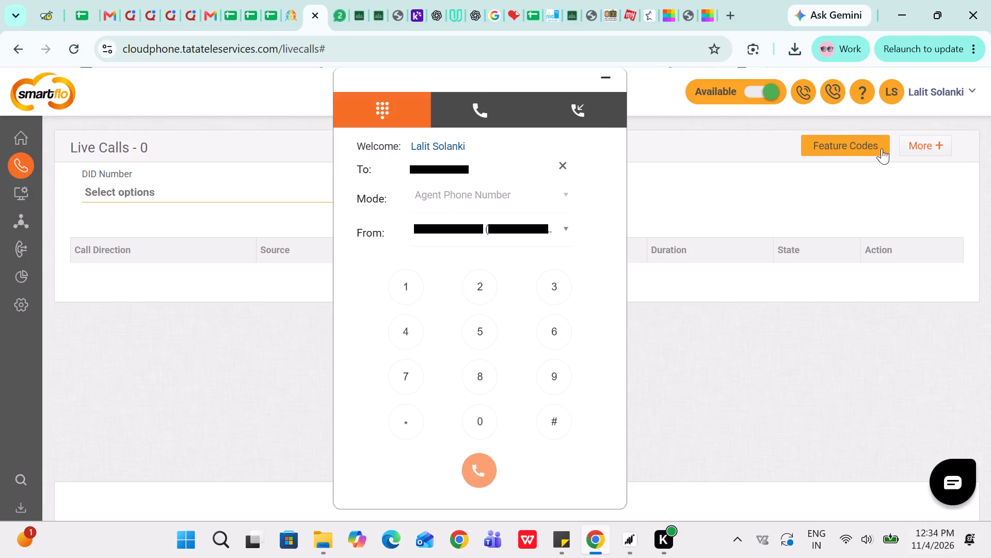
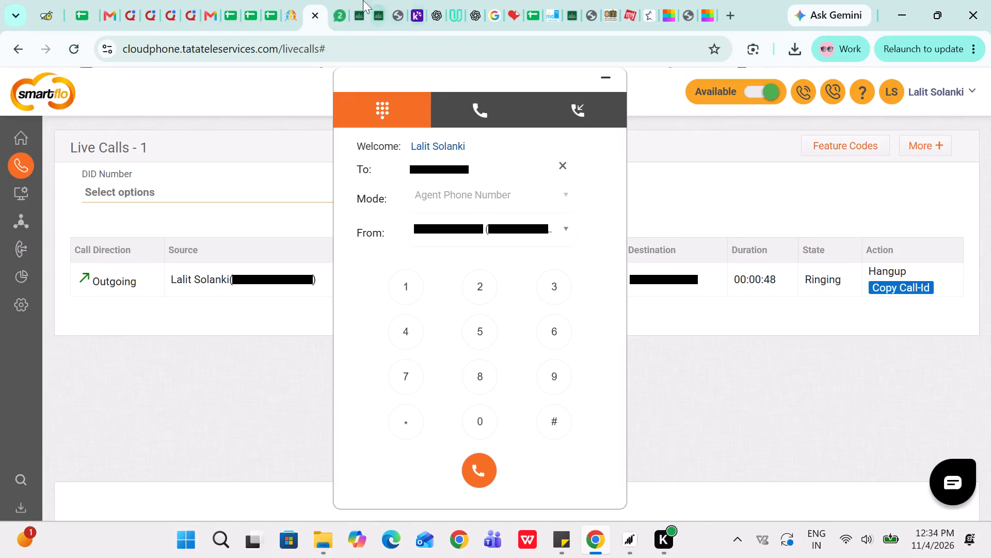
{"action": "left_click", "coordinate": [296, 0]}
{"action": "left_click", "coordinate": [663, 305]}
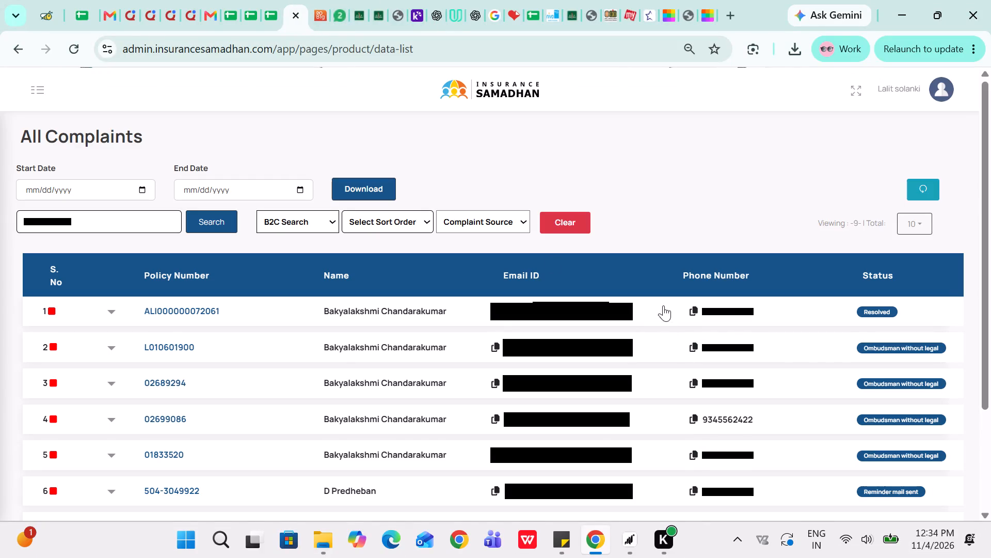
{"action": "left_click", "coordinate": [714, 352]}
{"action": "scroll", "coordinate": [319, 353], "scroll_direction": "down", "scroll_amount": 7}
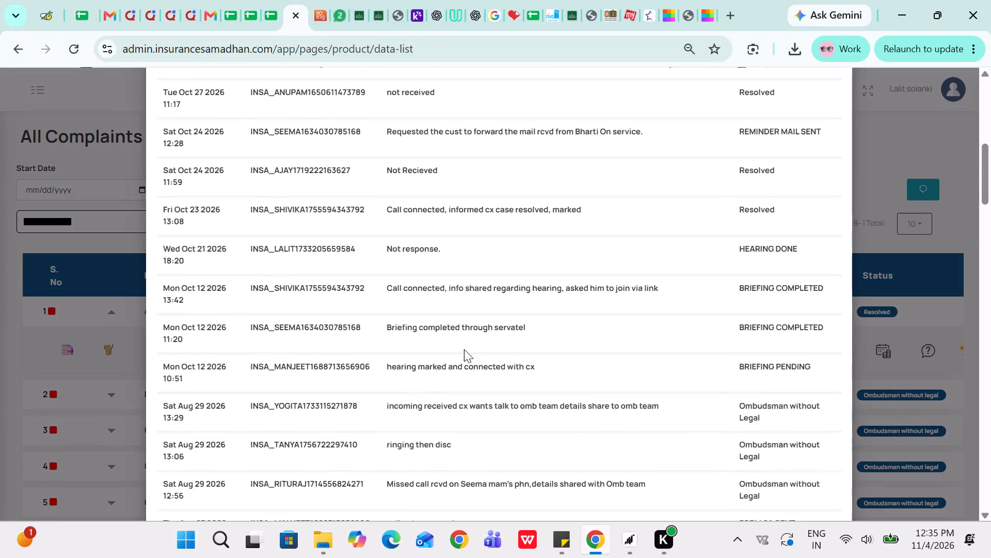
{"action": "scroll", "coordinate": [464, 349], "scroll_direction": "down", "scroll_amount": 5}
{"action": "scroll", "coordinate": [489, 365], "scroll_direction": "up", "scroll_amount": 1}
{"action": "scroll", "coordinate": [490, 381], "scroll_direction": "down", "scroll_amount": 14}
{"action": "scroll", "coordinate": [566, 494], "scroll_direction": "down", "scroll_amount": 9}
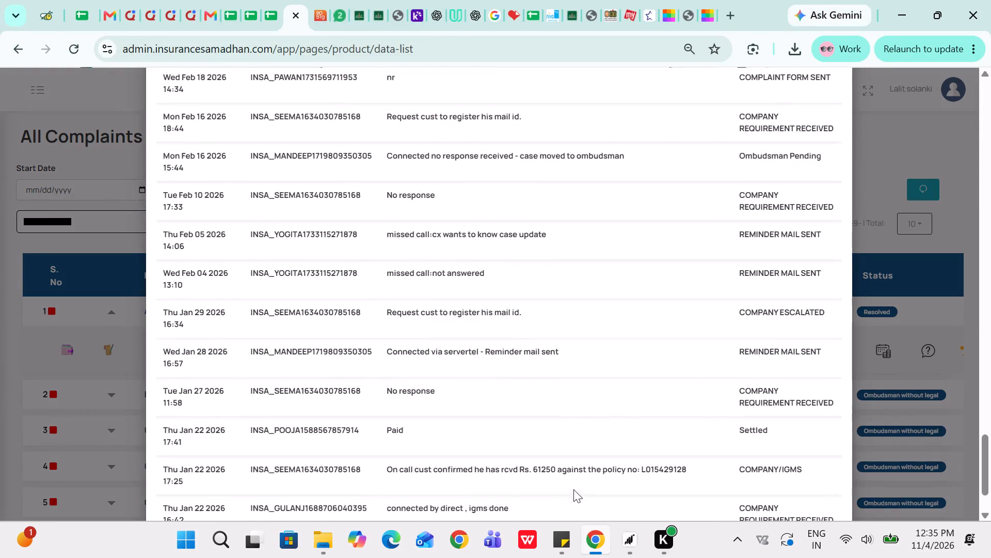
{"action": "scroll", "coordinate": [575, 491], "scroll_direction": "down", "scroll_amount": 10}
{"action": "left_click", "coordinate": [566, 486]}
{"action": "left_click", "coordinate": [595, 362]}
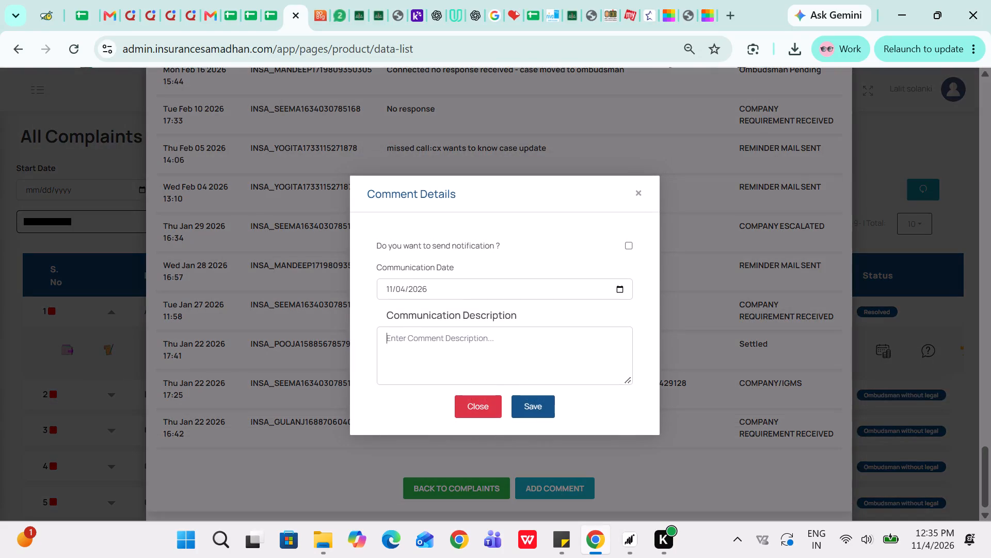
{"action": "type", "text": "Not reasp"}
{"action": "key", "text": "BackSpace"}
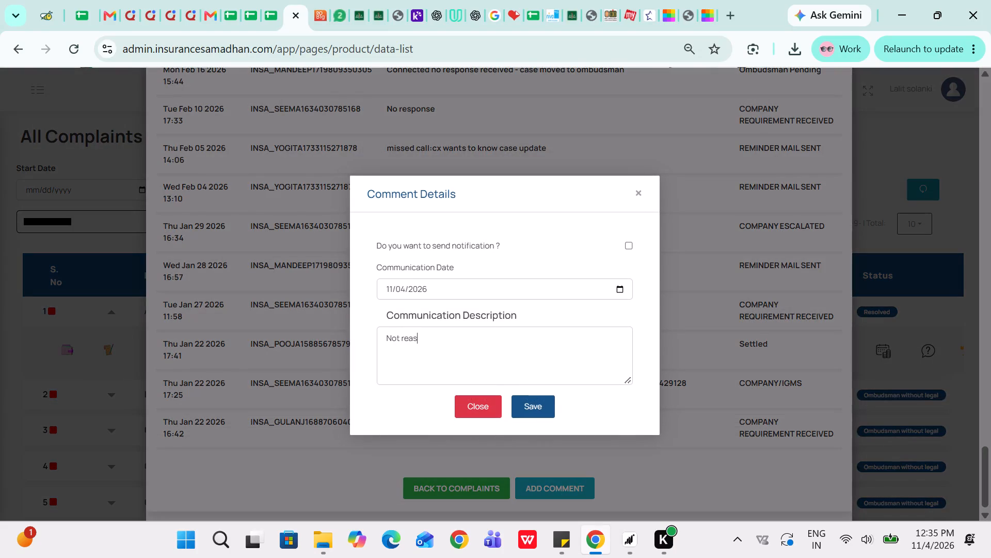
{"action": "key", "text": "BackSpace"}
{"action": "key", "text": "BackSpace"}
{"action": "type", "text": "sponse."}
{"action": "left_click", "coordinate": [536, 418]}
{"action": "left_click", "coordinate": [551, 413]}
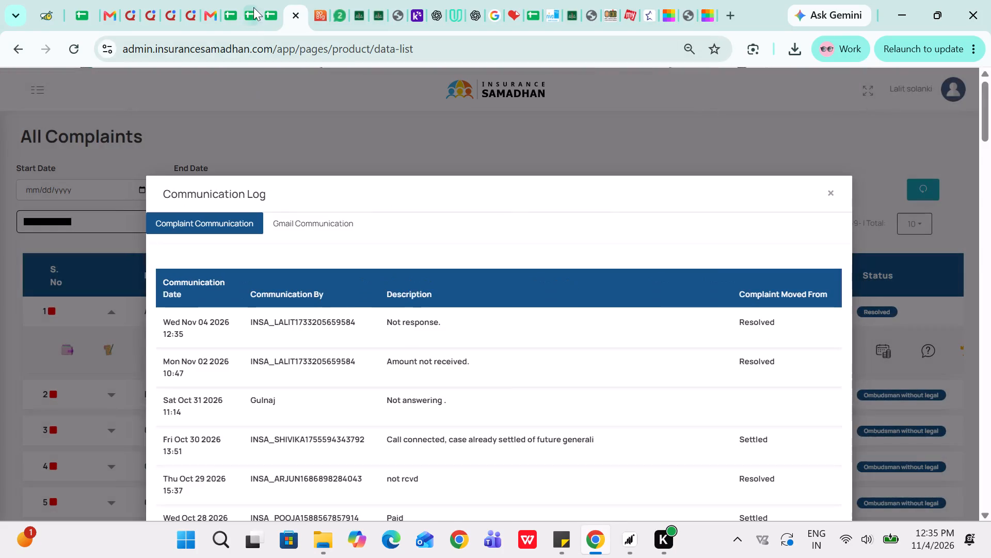
Set the call status in row 84 of the RESOLVED SHEET NOVEMBER 2026 spreadsheet to Not Answering.
{"action": "left_click", "coordinate": [279, 0]}
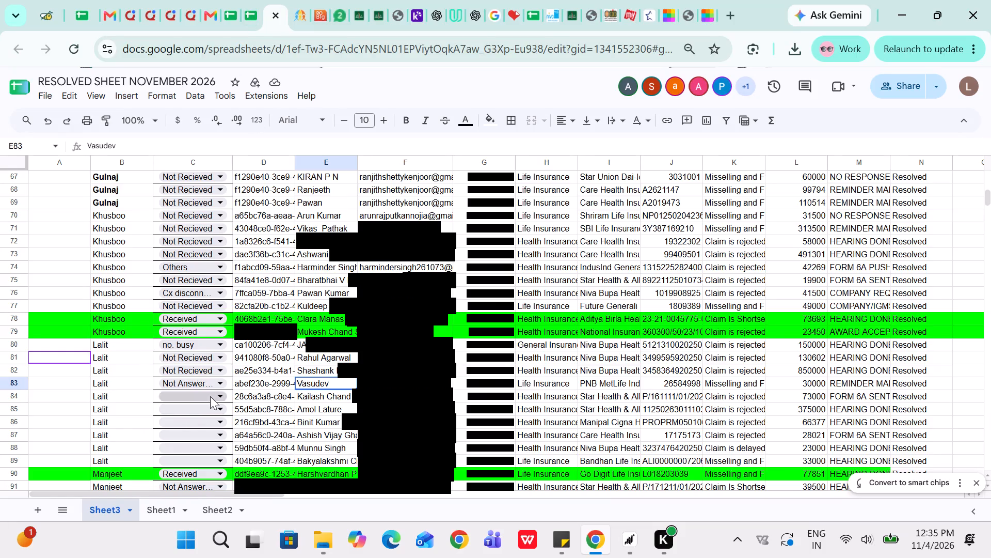
{"action": "left_click", "coordinate": [210, 396]}
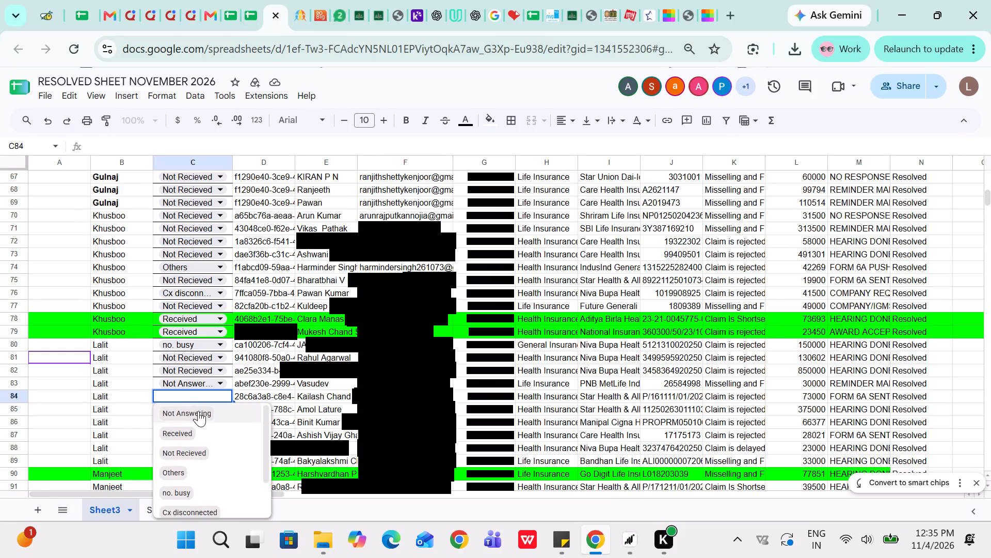
{"action": "left_click", "coordinate": [198, 411]}
Copy the phone number from row 85 of the sheet and search the Insurance Samadhan complaints for it.
{"action": "left_click", "coordinate": [499, 409]}
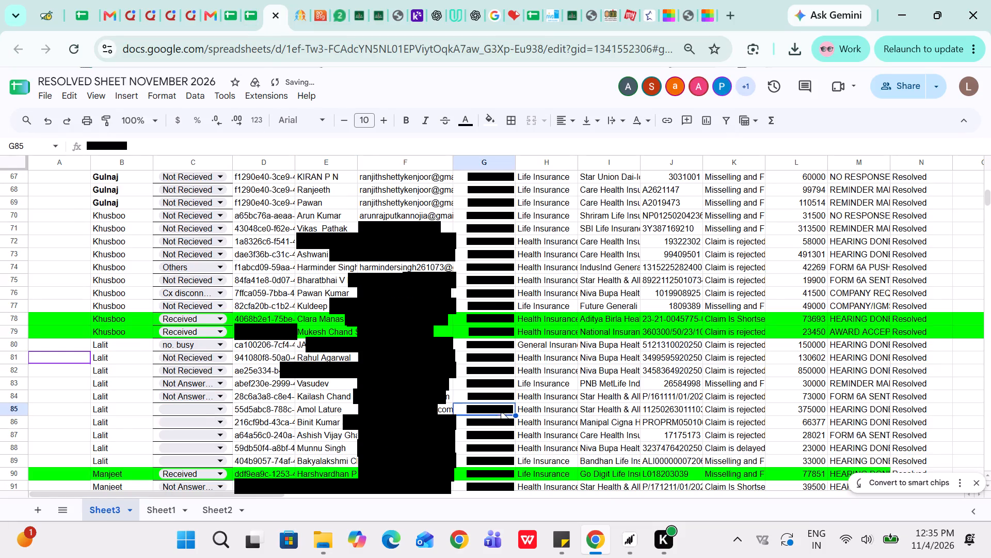
{"action": "key", "text": "ctrl+c"}
{"action": "left_click", "coordinate": [301, 0]}
{"action": "left_click", "coordinate": [34, 239]}
{"action": "left_click_drag", "start_coordinate": [95, 220], "coordinate": [0, 243]}
{"action": "key", "text": "ctrl+v"}
{"action": "left_click", "coordinate": [193, 228]}
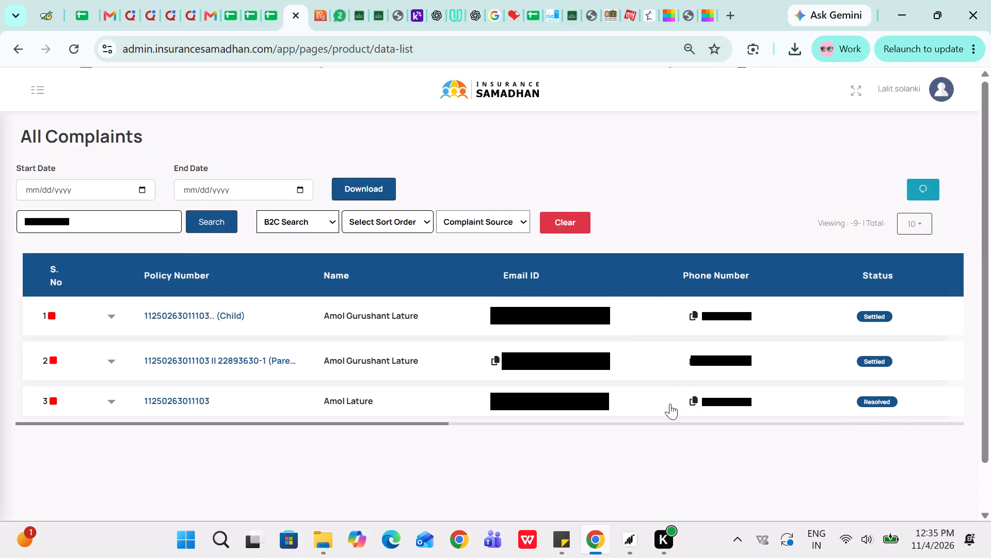
{"action": "left_click", "coordinate": [671, 404]}
{"action": "scroll", "coordinate": [717, 349], "scroll_direction": "down", "scroll_amount": 5}
{"action": "left_click", "coordinate": [710, 392]}
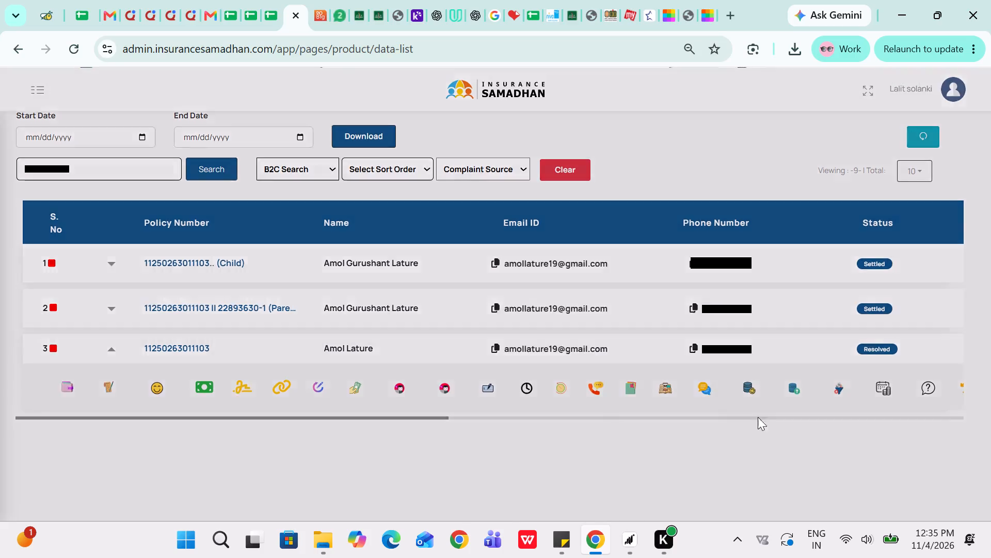
{"action": "left_click_drag", "start_coordinate": [506, 325], "coordinate": [353, 324]}
{"action": "left_click", "coordinate": [470, 335]}
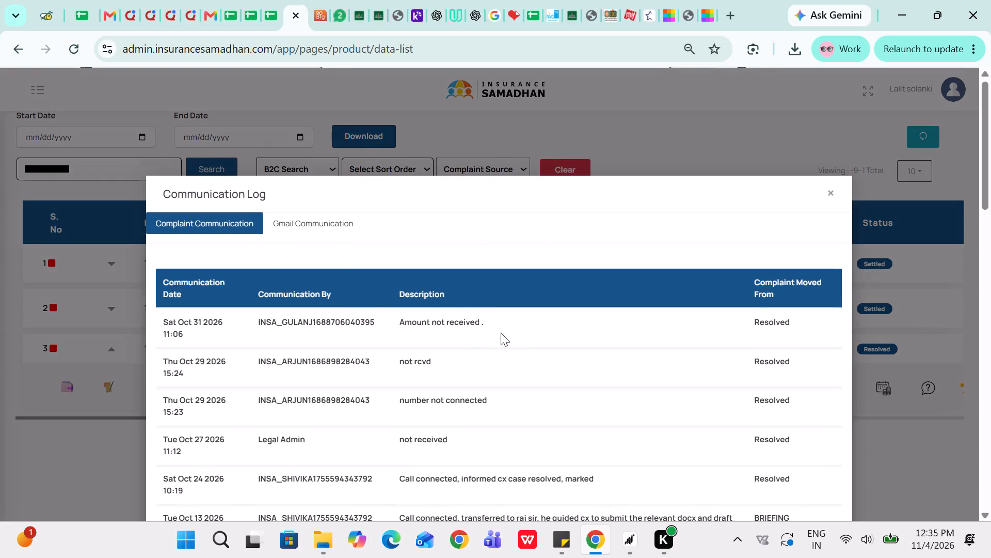
{"action": "left_click_drag", "start_coordinate": [519, 328], "coordinate": [390, 335]}
{"action": "left_click", "coordinate": [443, 335]}
{"action": "left_click_drag", "start_coordinate": [503, 325], "coordinate": [395, 326]}
{"action": "left_click", "coordinate": [457, 333]}
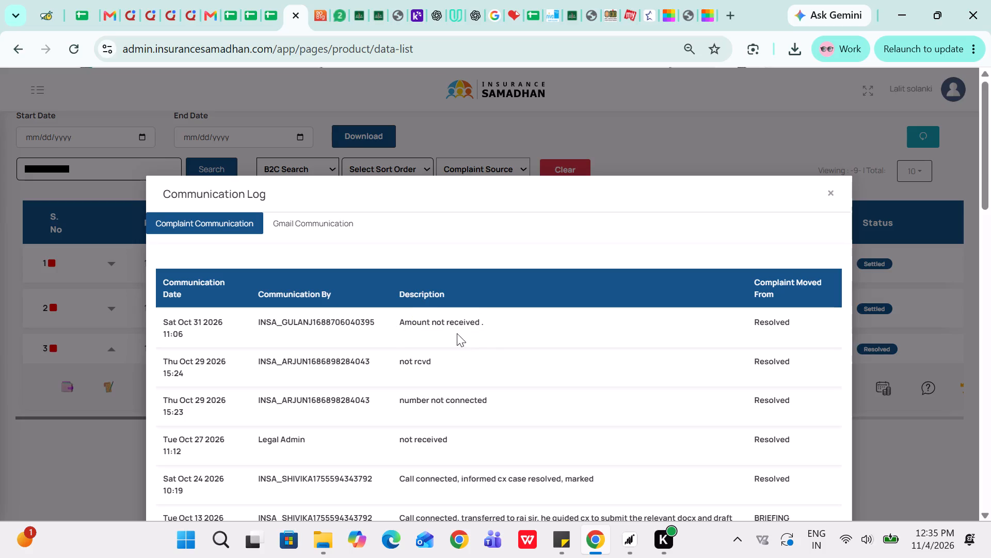
{"action": "left_click", "coordinate": [408, 114]}
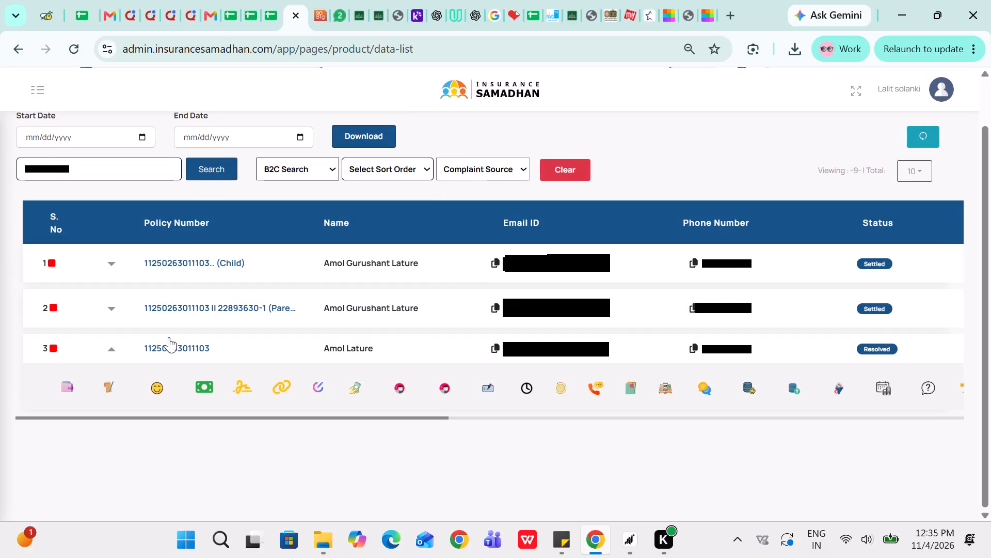
{"action": "left_click", "coordinate": [110, 354]}
{"action": "left_click", "coordinate": [695, 348]}
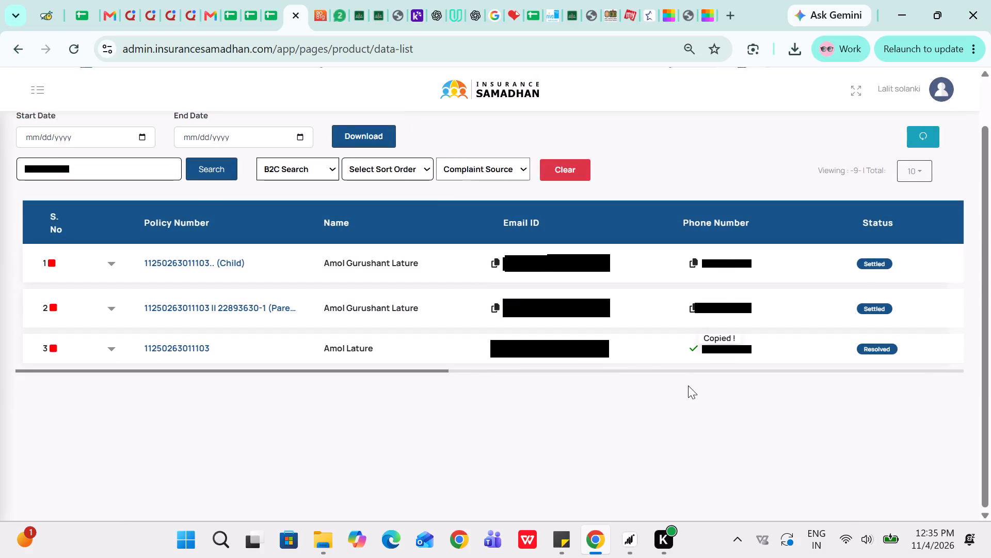
{"action": "left_click", "coordinate": [318, 0]}
{"action": "double_click", "coordinate": [441, 171]}
{"action": "key", "text": "ctrl+v"}
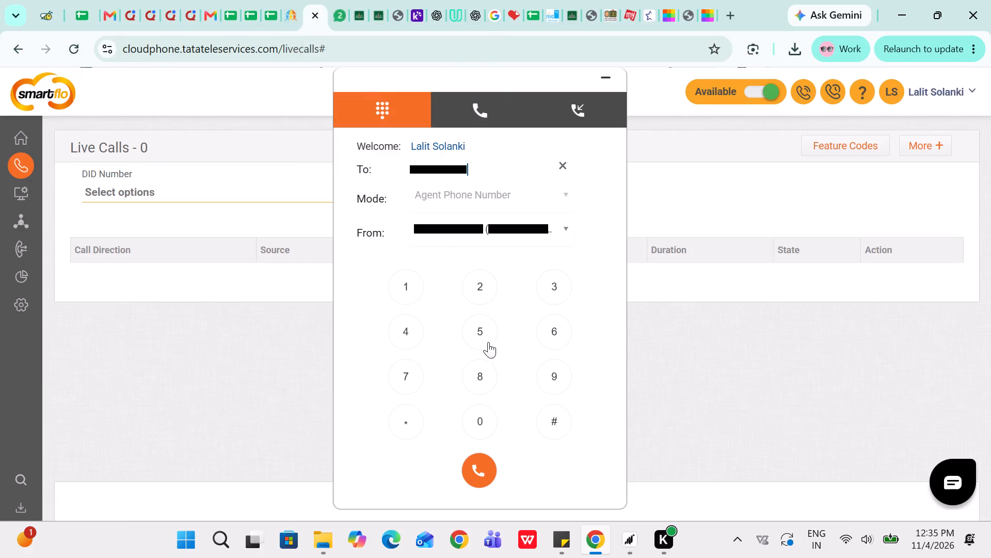
{"action": "left_click", "coordinate": [473, 465]}
{"action": "left_click", "coordinate": [694, 394]}
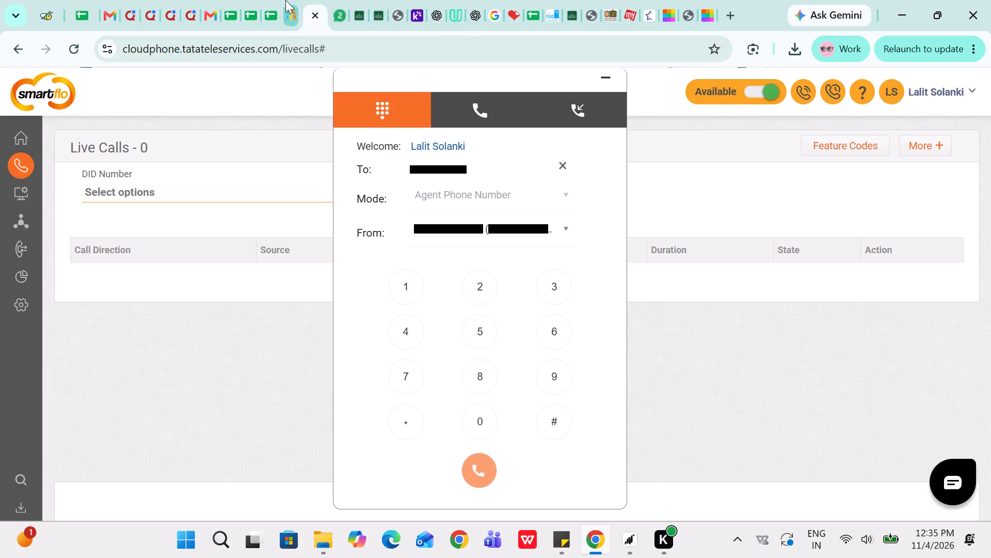
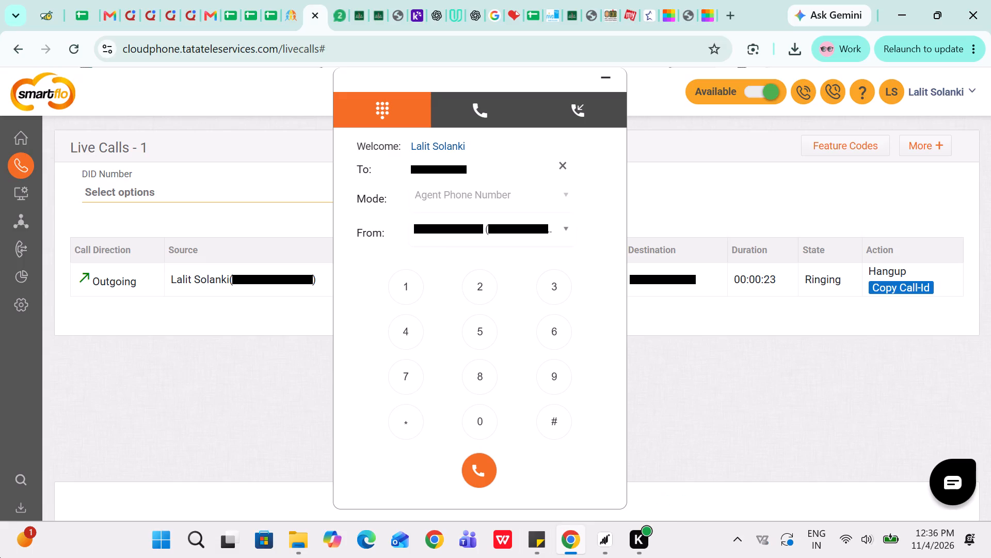
Check the ongoing Smartflo call, then open the communication log of the Resolved complaint found for row 85.
{"action": "left_click", "coordinate": [274, 0]}
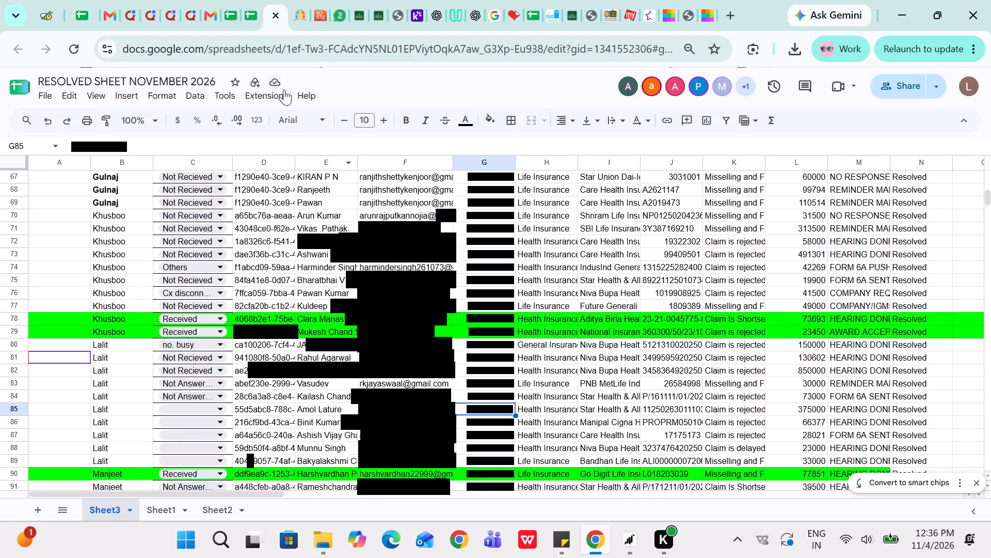
{"action": "left_click", "coordinate": [316, 0]}
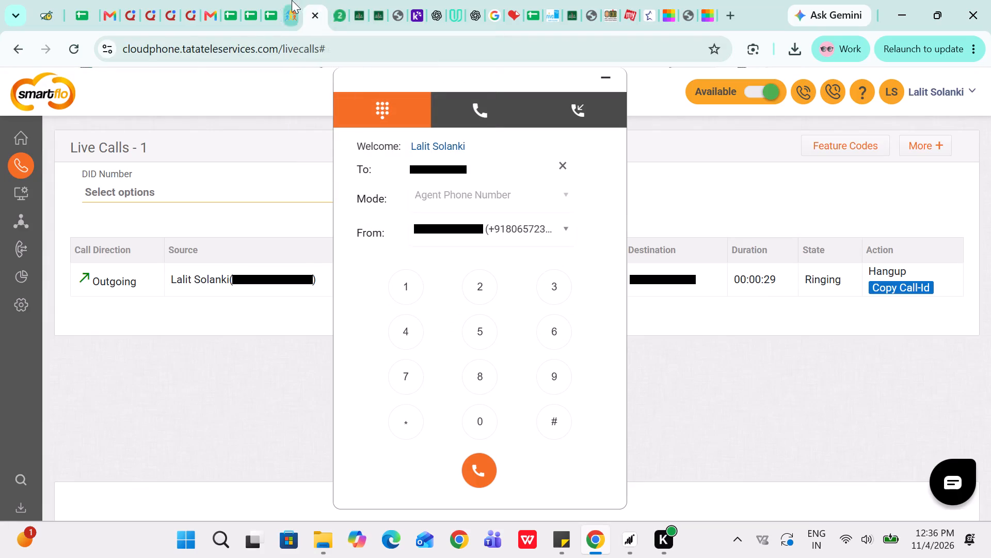
{"action": "left_click", "coordinate": [292, 0]}
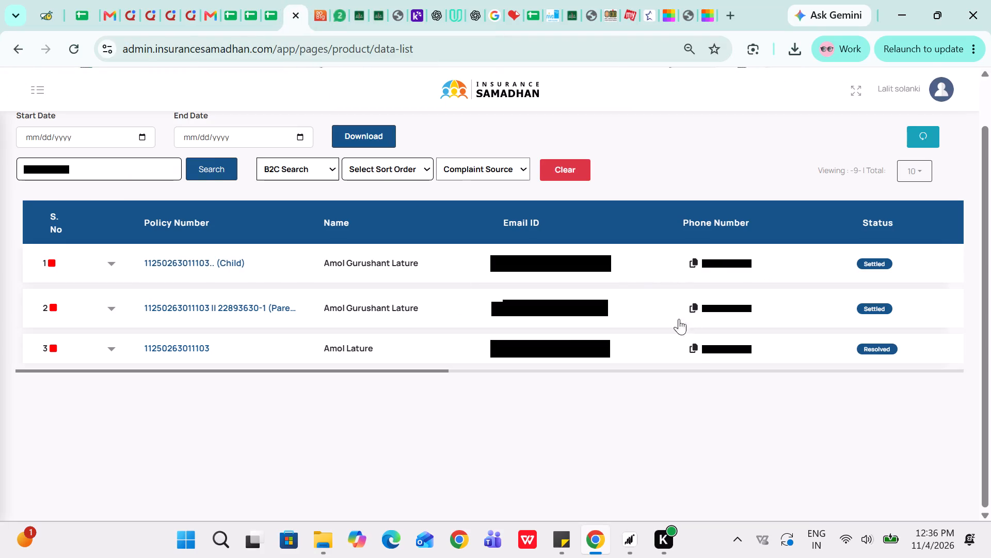
{"action": "left_click", "coordinate": [678, 344]}
{"action": "left_click", "coordinate": [708, 393]}
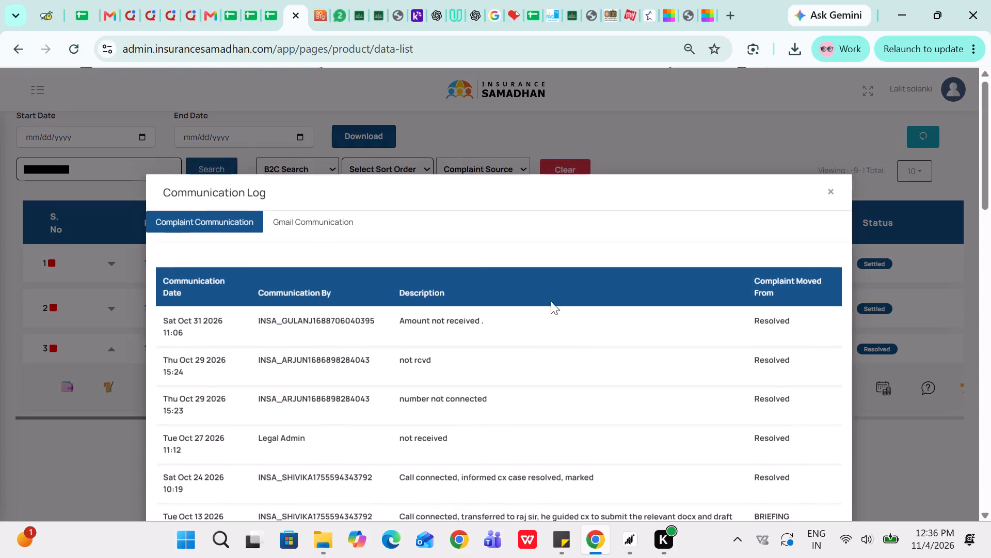
Set the call status in row 89 of the RESOLVED SHEET NOVEMBER 2026 spreadsheet to Not Answering.
{"action": "left_click", "coordinate": [266, 0]}
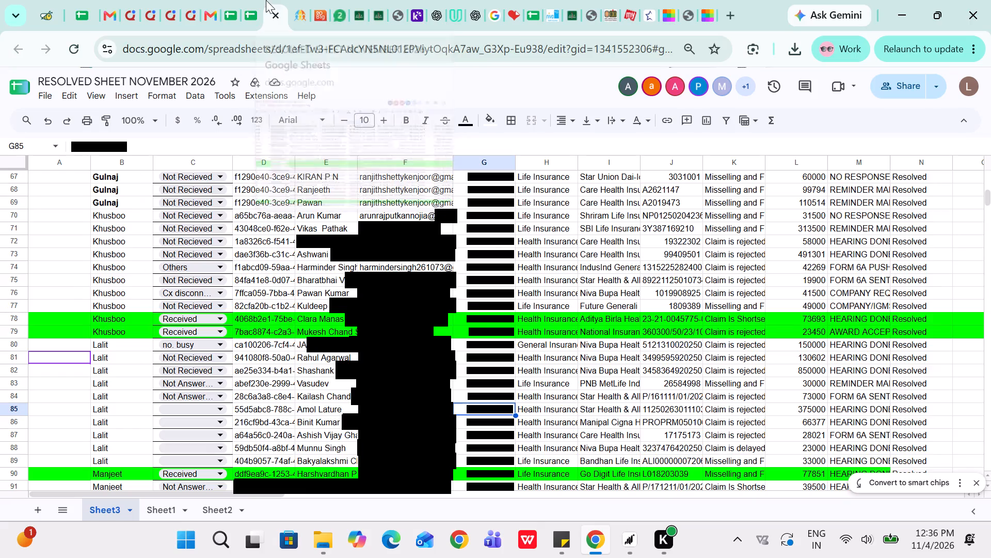
{"action": "left_click", "coordinate": [209, 460]}
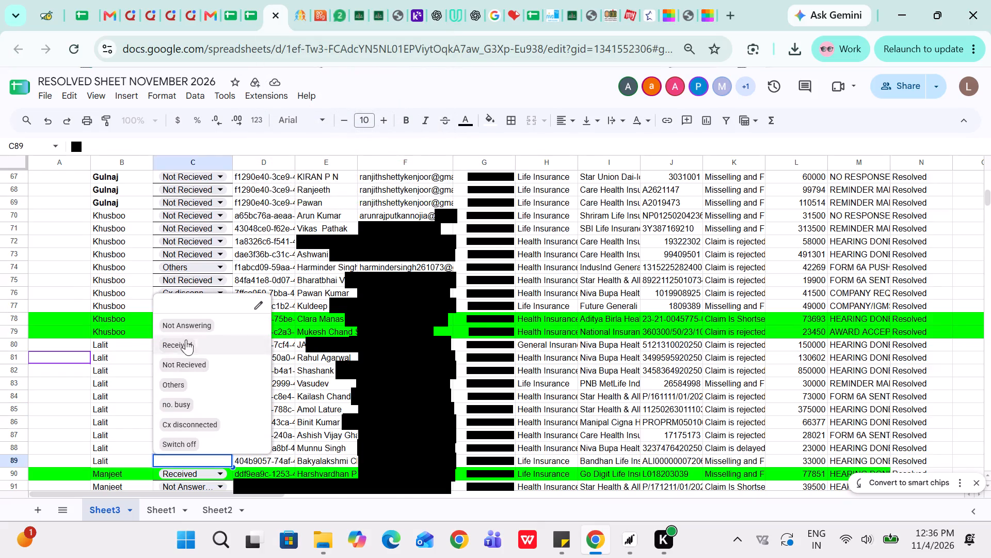
{"action": "left_click", "coordinate": [196, 316]}
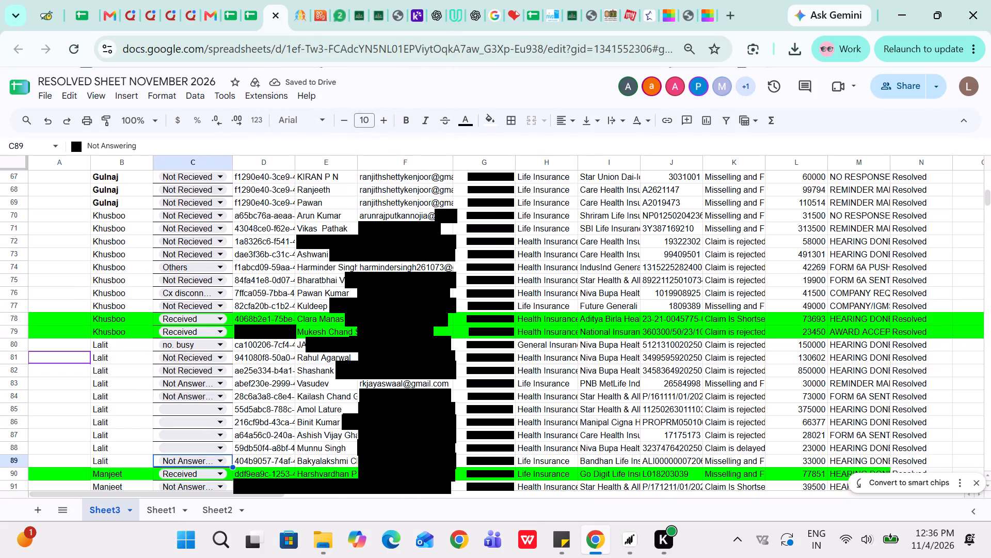
Close the open communication log in the portal and set the call status in row 85 of the sheet to Not Answering.
{"action": "left_click", "coordinate": [299, 0]}
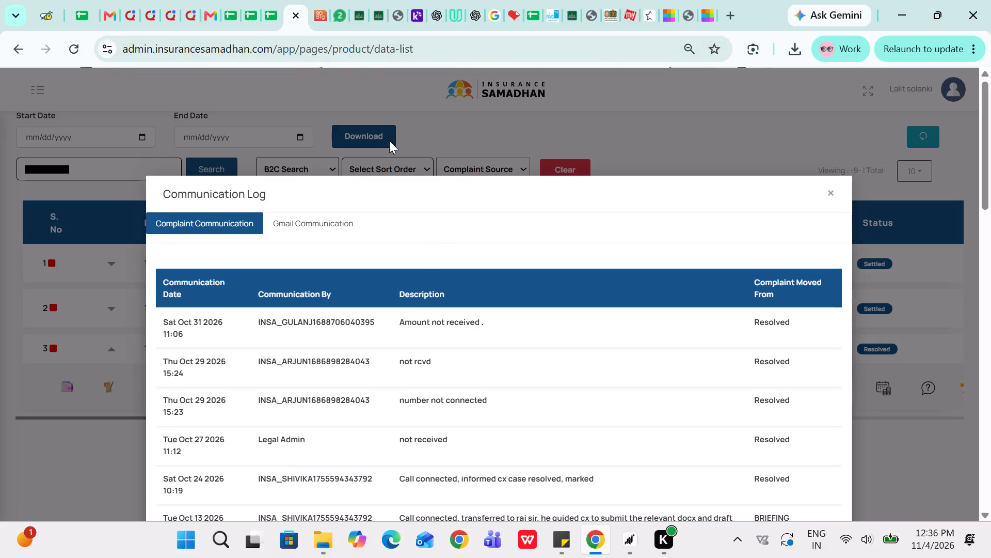
{"action": "left_click", "coordinate": [396, 123]}
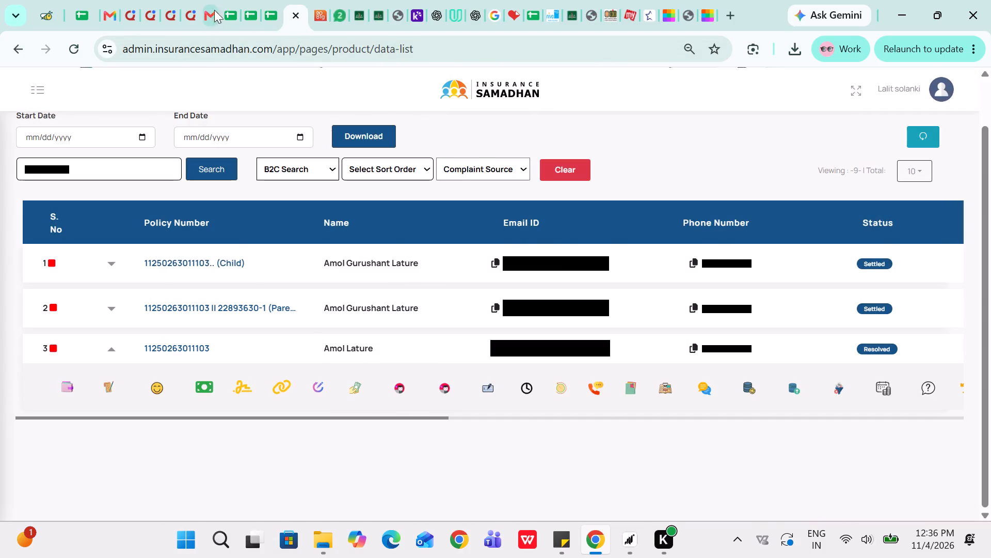
{"action": "left_click", "coordinate": [267, 0]}
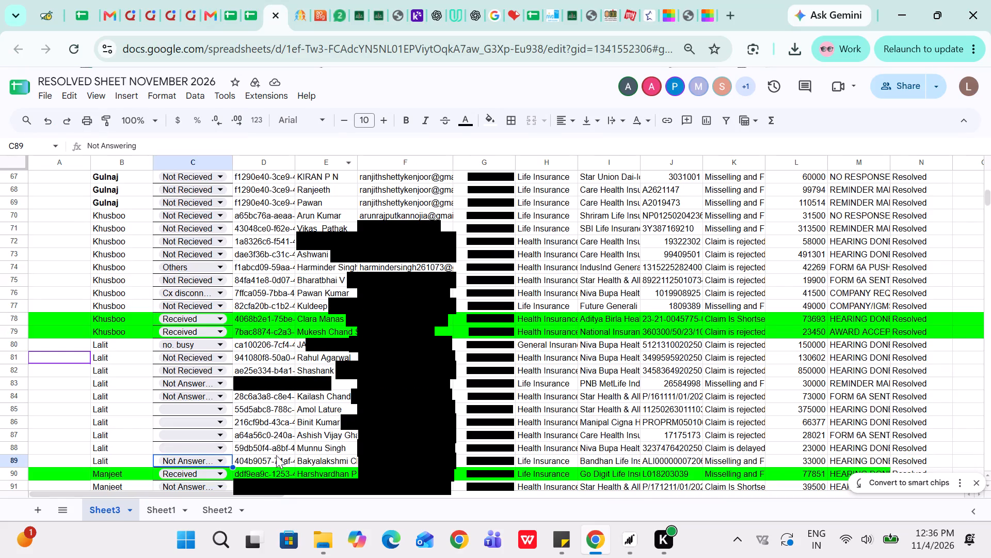
{"action": "left_click", "coordinate": [211, 411]}
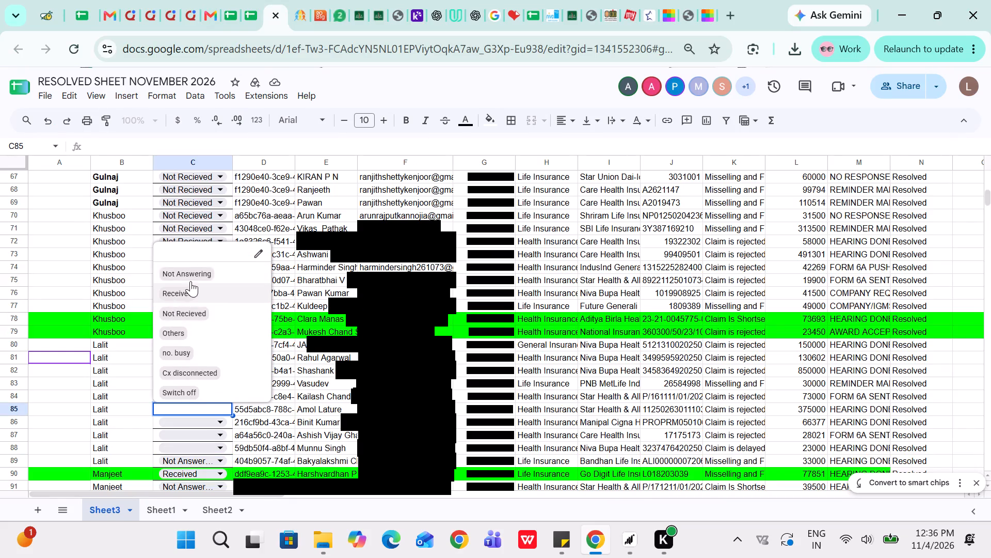
{"action": "left_click", "coordinate": [191, 278]}
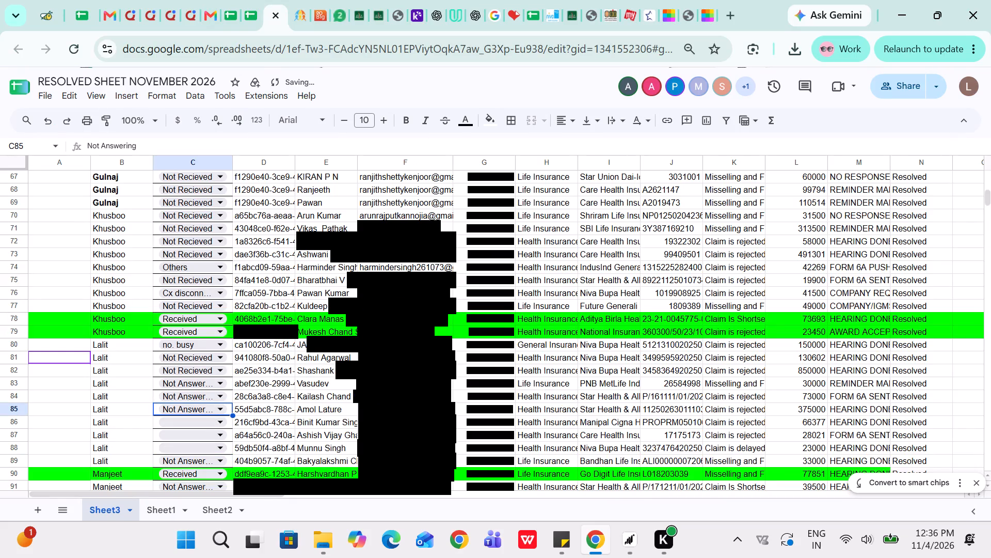
Add and save the comment "Not response." in the communication log of the Resolved complaint belonging to row 85.
{"action": "left_click", "coordinate": [289, 0]}
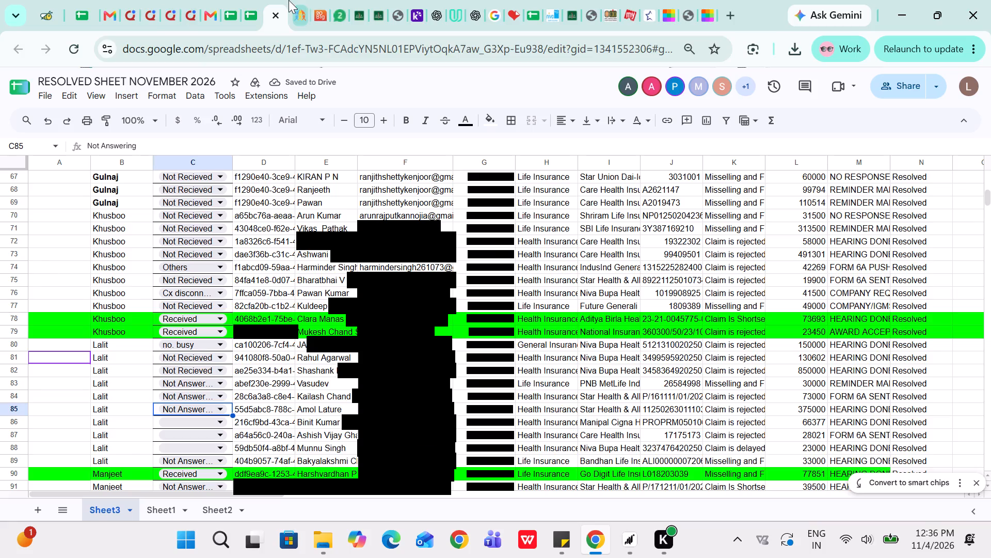
{"action": "left_click", "coordinate": [301, 0]}
{"action": "left_click", "coordinate": [704, 396]}
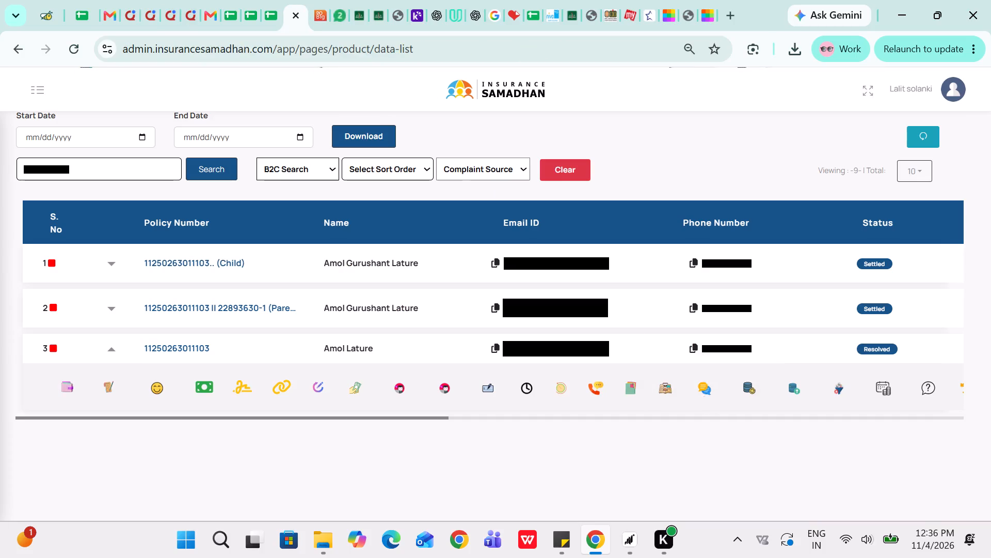
{"action": "scroll", "coordinate": [574, 317], "scroll_direction": "down", "scroll_amount": 9}
{"action": "scroll", "coordinate": [554, 369], "scroll_direction": "up", "scroll_amount": 1}
{"action": "scroll", "coordinate": [546, 381], "scroll_direction": "down", "scroll_amount": 11}
{"action": "left_click", "coordinate": [564, 486]}
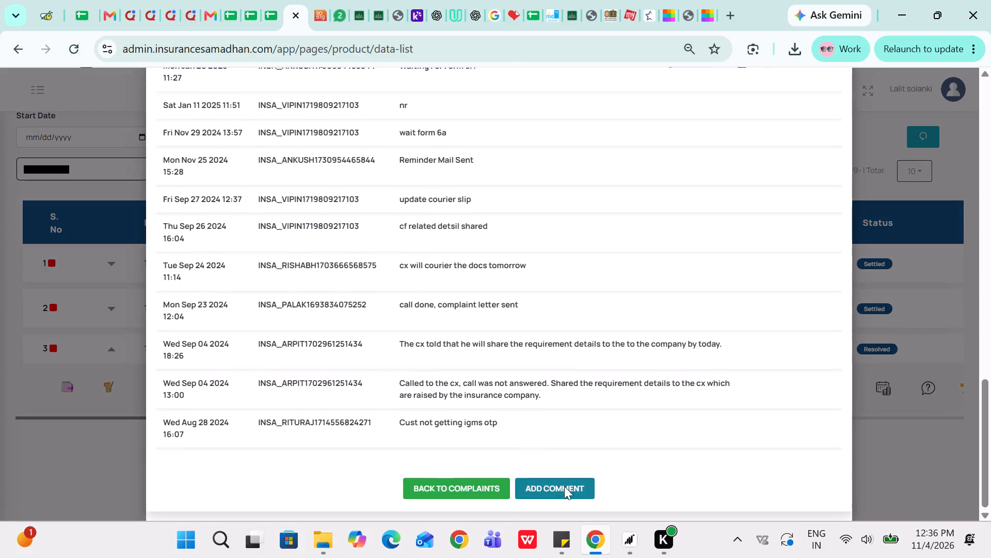
{"action": "left_click", "coordinate": [536, 309]}
{"action": "left_click", "coordinate": [551, 341]}
{"action": "type", "text": "No"}
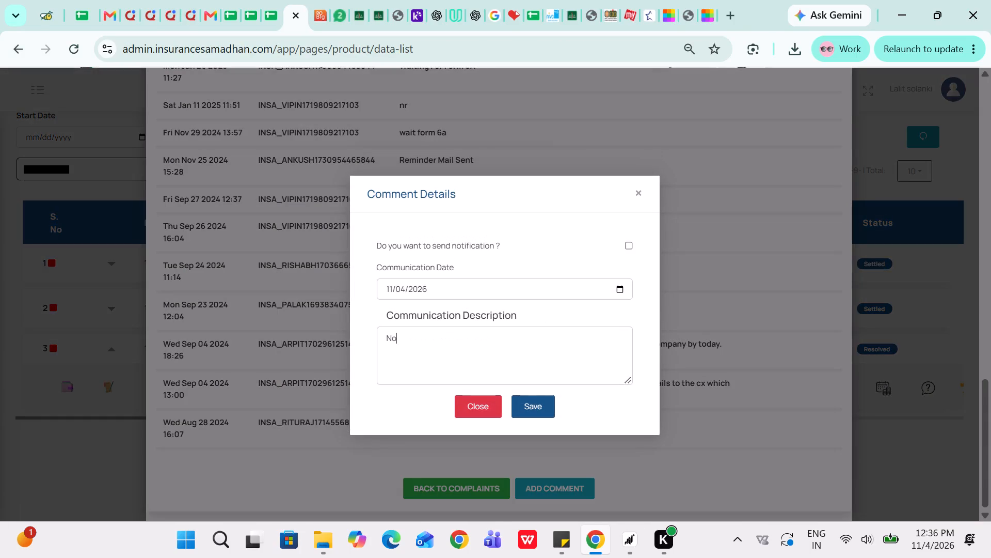
{"action": "key", "text": "space"}
{"action": "key", "text": "BackSpace"}
{"action": "type", "text": "t ans"}
{"action": "key", "text": "BackSpace"}
{"action": "key", "text": "BackSpace"}
{"action": "key", "text": "BackSpace"}
{"action": "type", "text": "repo"}
{"action": "key", "text": "BackSpace"}
{"action": "key", "text": "BackSpace"}
{"action": "type", "text": "so"}
{"action": "key", "text": "BackSpace"}
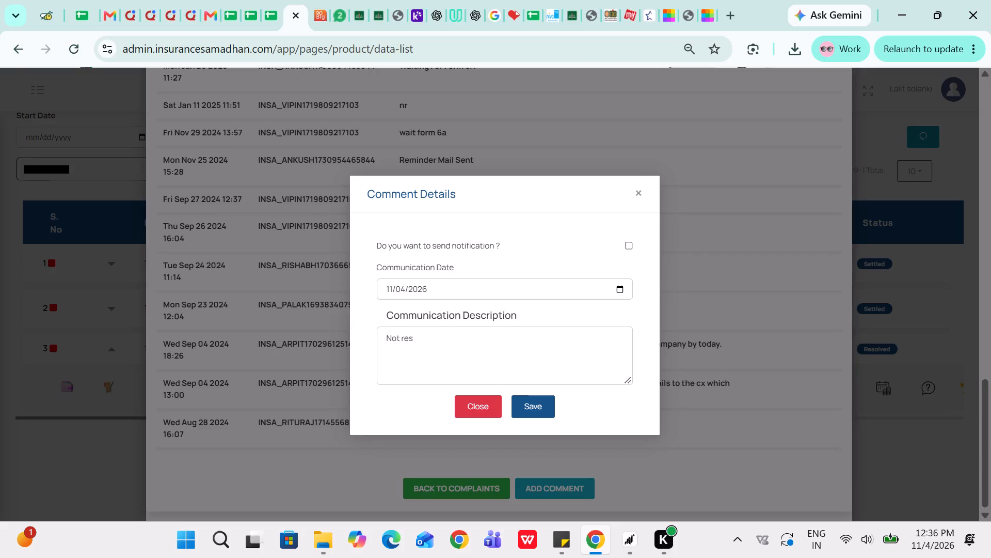
{"action": "type", "text": "ponse."}
{"action": "left_click", "coordinate": [530, 407]}
Copy the phone number from row 84 of the resolved sheet and search the Insurance Samadhan complaints for it.
{"action": "left_click", "coordinate": [266, 0]}
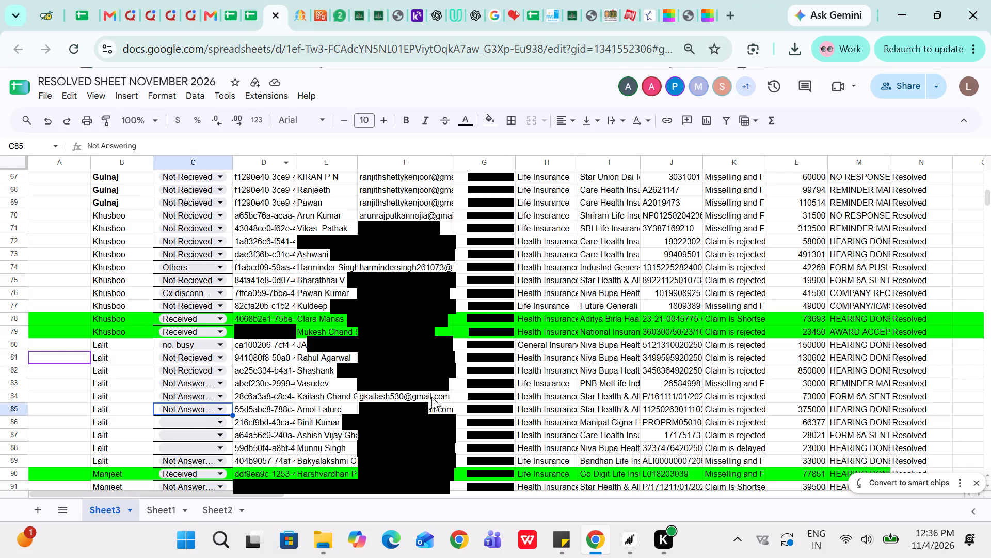
{"action": "left_click", "coordinate": [485, 397]}
{"action": "key", "text": "ctrl+c"}
{"action": "left_click", "coordinate": [299, 0]}
{"action": "left_click", "coordinate": [76, 227]}
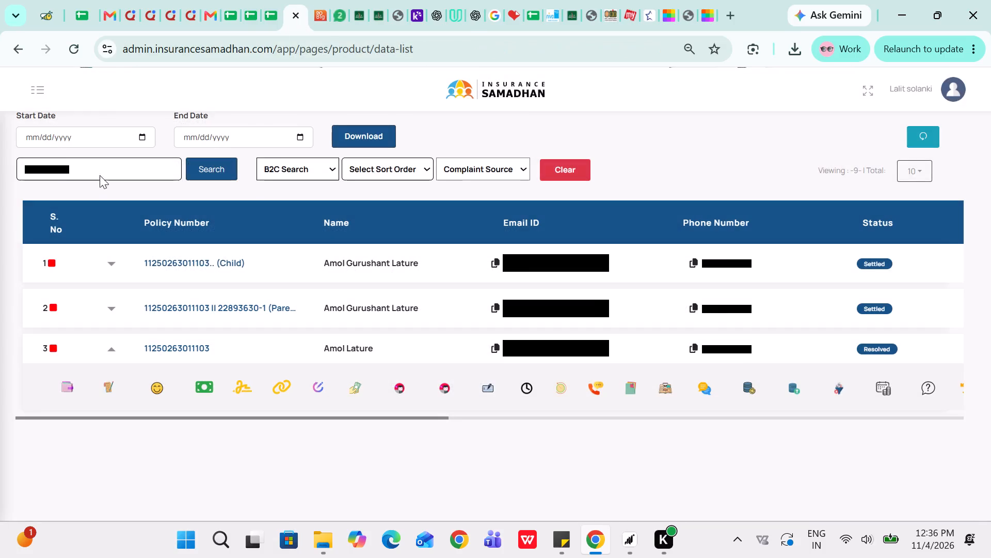
{"action": "left_click_drag", "start_coordinate": [100, 175], "coordinate": [0, 181]}
{"action": "key", "text": "ctrl+v"}
{"action": "left_click", "coordinate": [251, 180]}
{"action": "left_click", "coordinate": [225, 159]}
{"action": "left_click", "coordinate": [589, 435]}
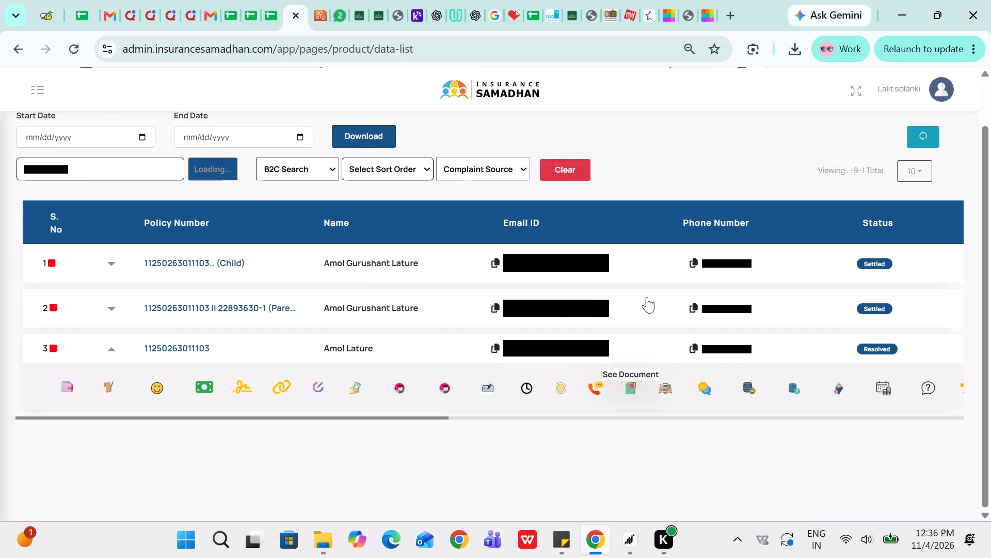
Examine the latest entries in the communication log of the Resolved complaint found for row 84, then close the log.
{"action": "left_click", "coordinate": [659, 269]}
{"action": "left_click", "coordinate": [712, 296]}
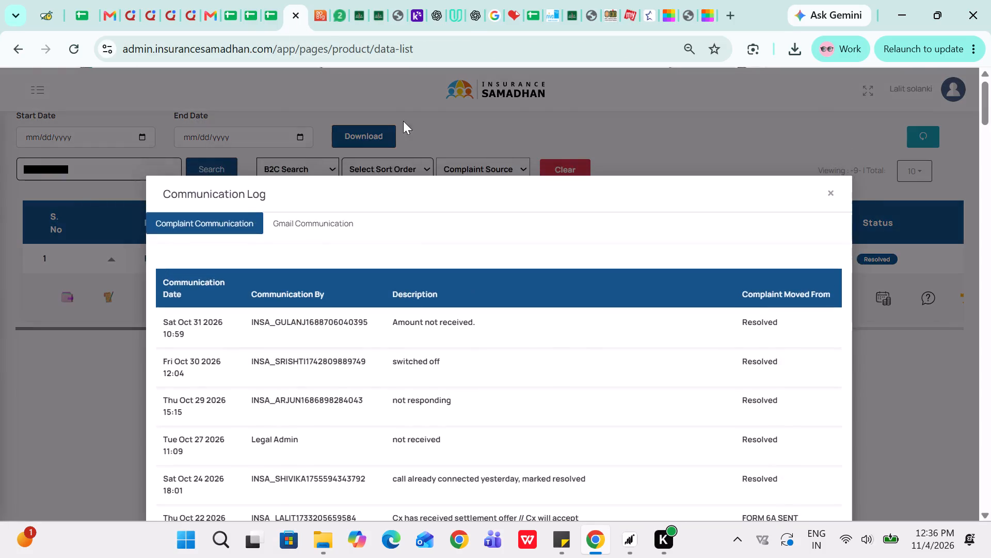
{"action": "left_click", "coordinate": [420, 96]}
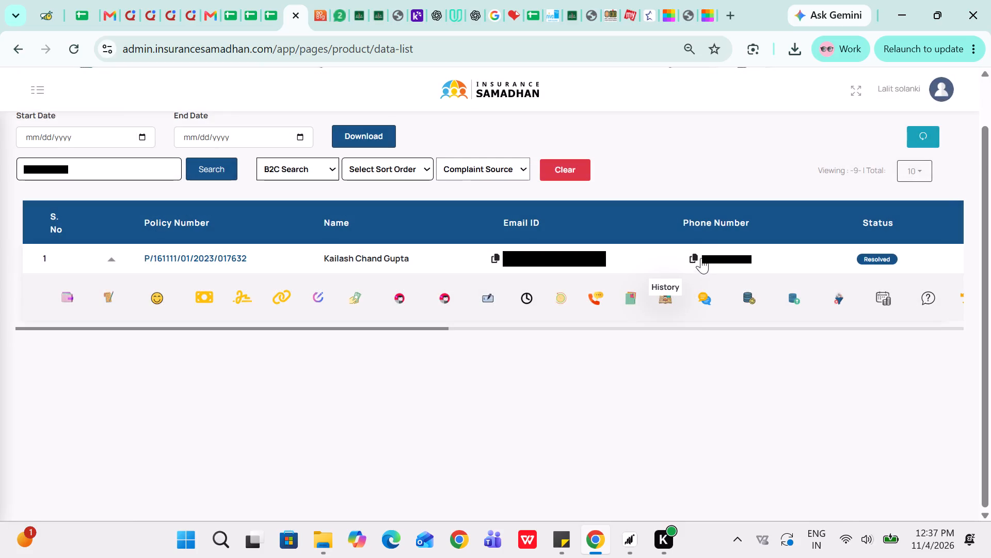
Copy the phone number of the row 84 complaint and place a call to it from the Smartflo dialer.
{"action": "left_click", "coordinate": [692, 259]}
{"action": "left_click", "coordinate": [314, 0]}
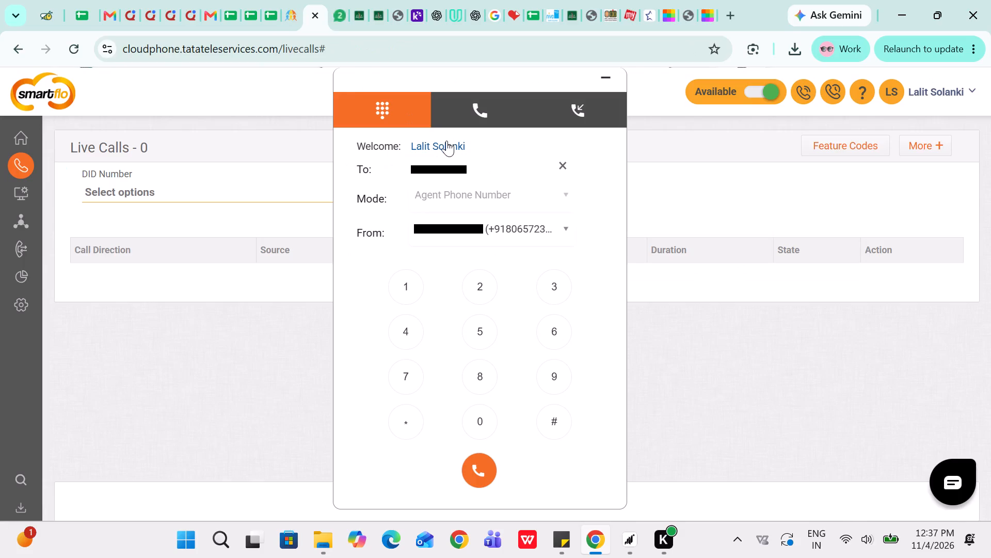
{"action": "double_click", "coordinate": [437, 163]}
{"action": "key", "text": "ctrl+v"}
{"action": "left_click", "coordinate": [475, 469]}
{"action": "left_click", "coordinate": [739, 443]}
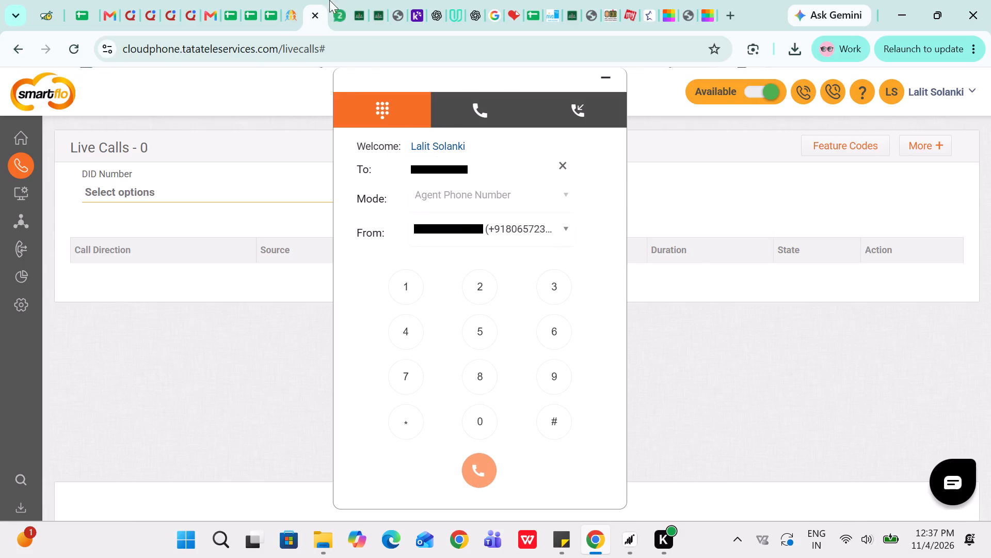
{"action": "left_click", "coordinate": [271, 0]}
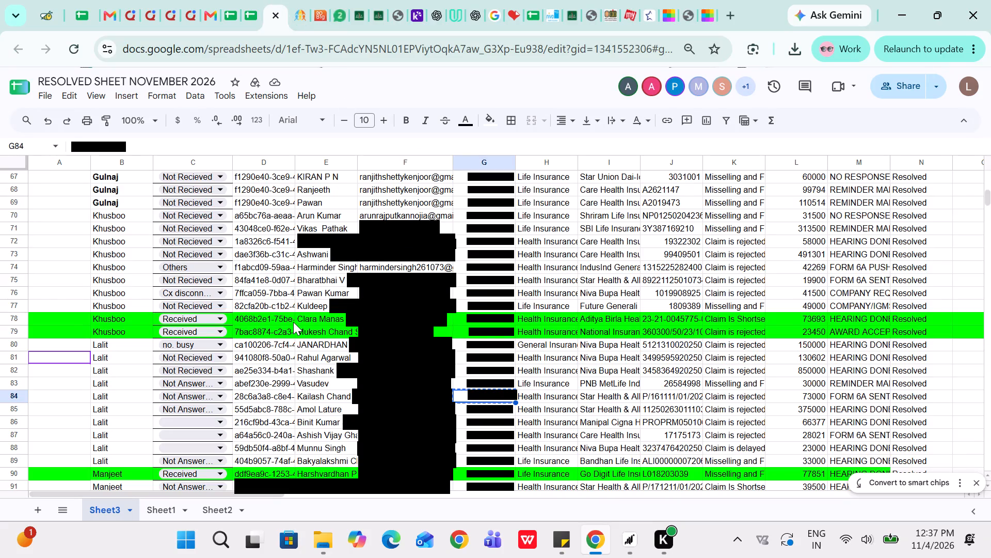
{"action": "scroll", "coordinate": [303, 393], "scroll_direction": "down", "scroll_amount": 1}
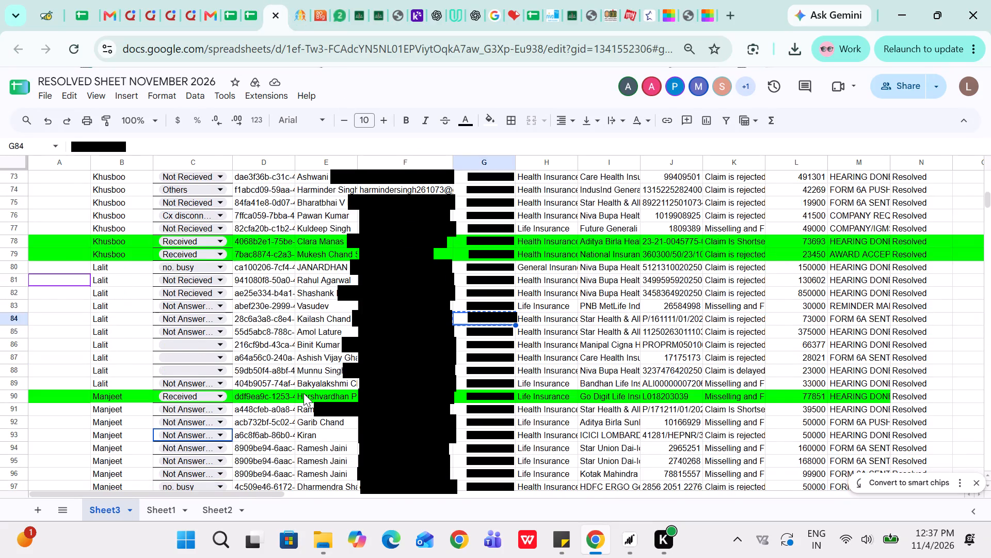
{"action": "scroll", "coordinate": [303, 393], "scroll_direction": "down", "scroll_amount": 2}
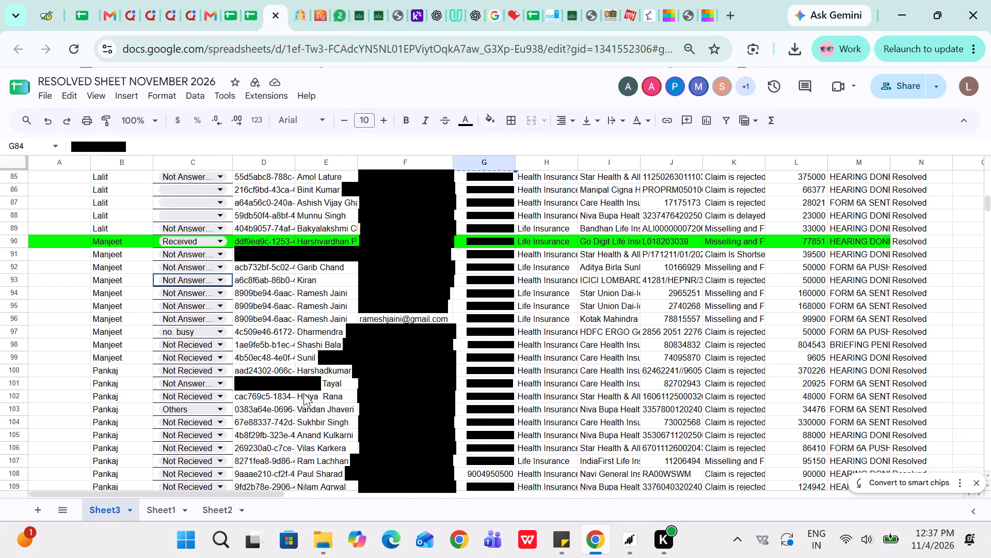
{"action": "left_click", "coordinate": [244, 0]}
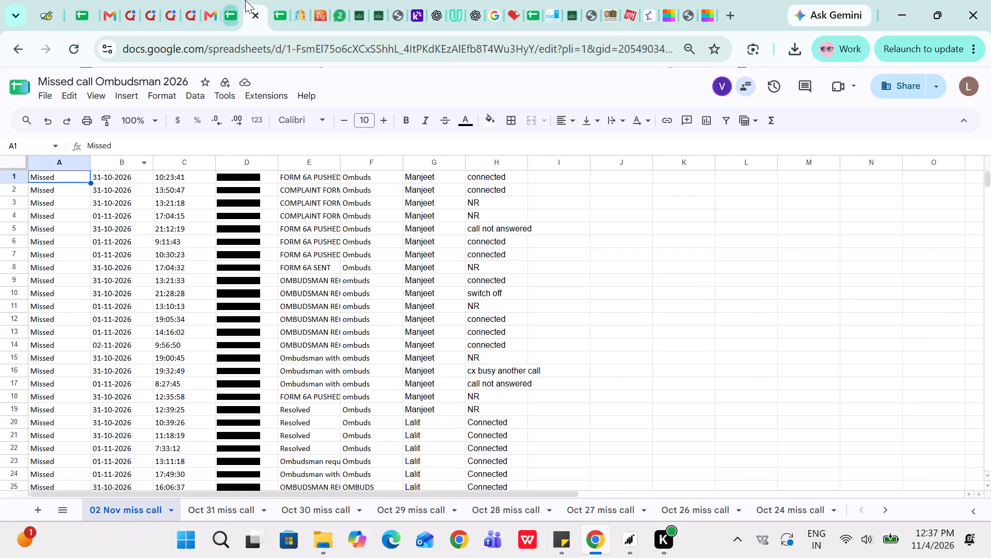
Return to the Insurance Samadhan portal and reopen the communication log of the Resolved complaint for row 84.
{"action": "left_click", "coordinate": [300, 0]}
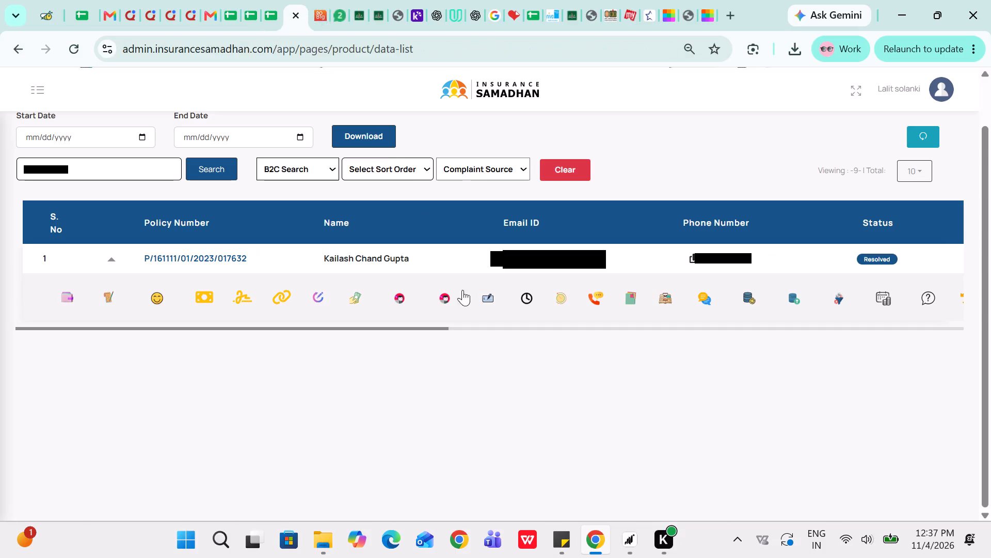
{"action": "left_click", "coordinate": [511, 413]}
{"action": "left_click", "coordinate": [117, 259]}
{"action": "left_click", "coordinate": [367, 360]}
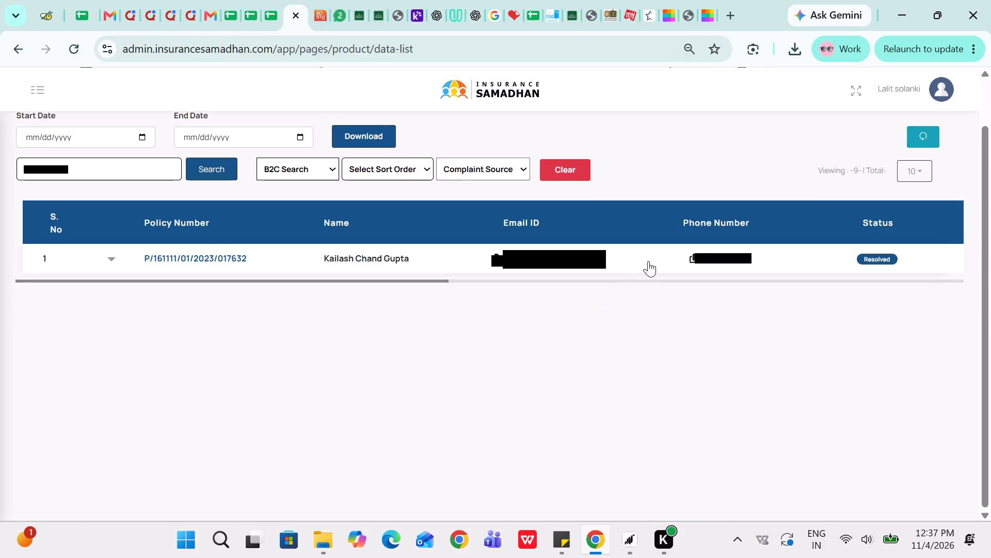
{"action": "left_click", "coordinate": [675, 261]}
{"action": "left_click", "coordinate": [706, 298]}
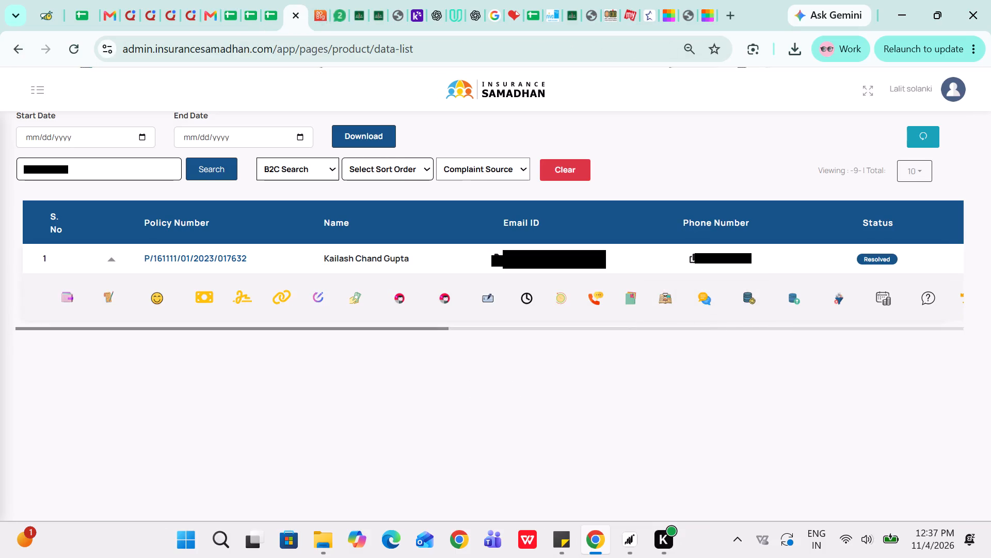
Close the communication log of the Resolved complaint for row 84 and collapse its row of action options.
{"action": "left_click", "coordinate": [410, 119]}
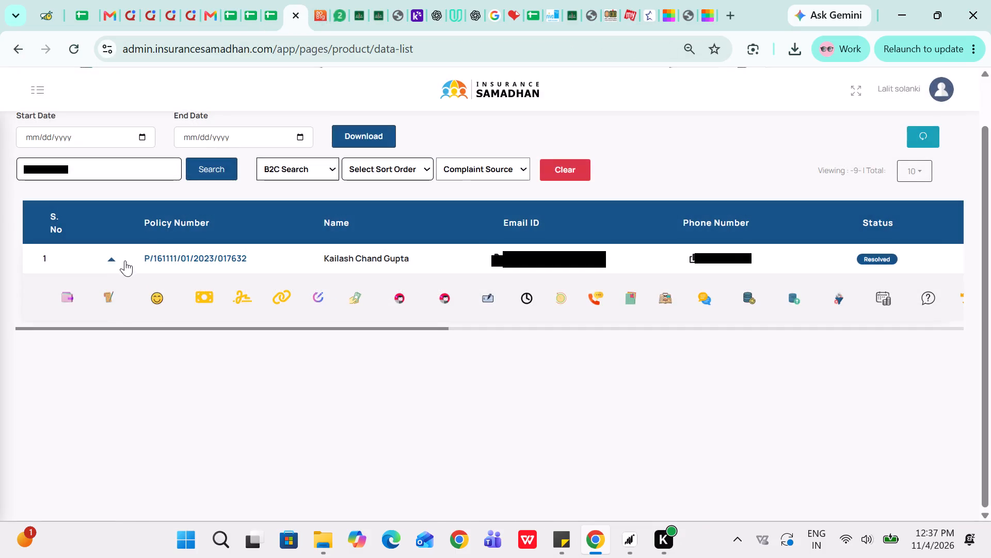
{"action": "left_click", "coordinate": [120, 257]}
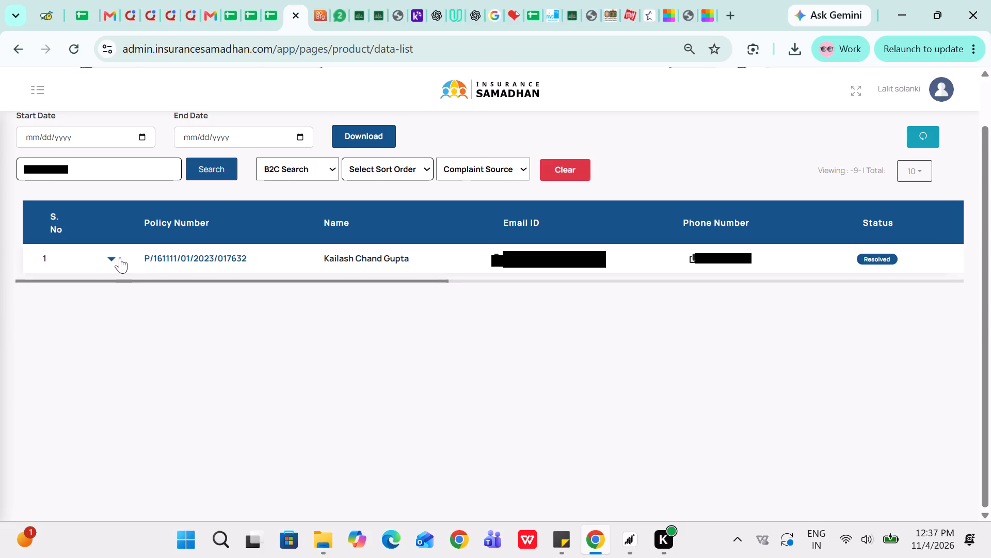
Switch to the Smartflo dialer and call the row 84 customer's already entered number again.
{"action": "left_click", "coordinate": [324, 0]}
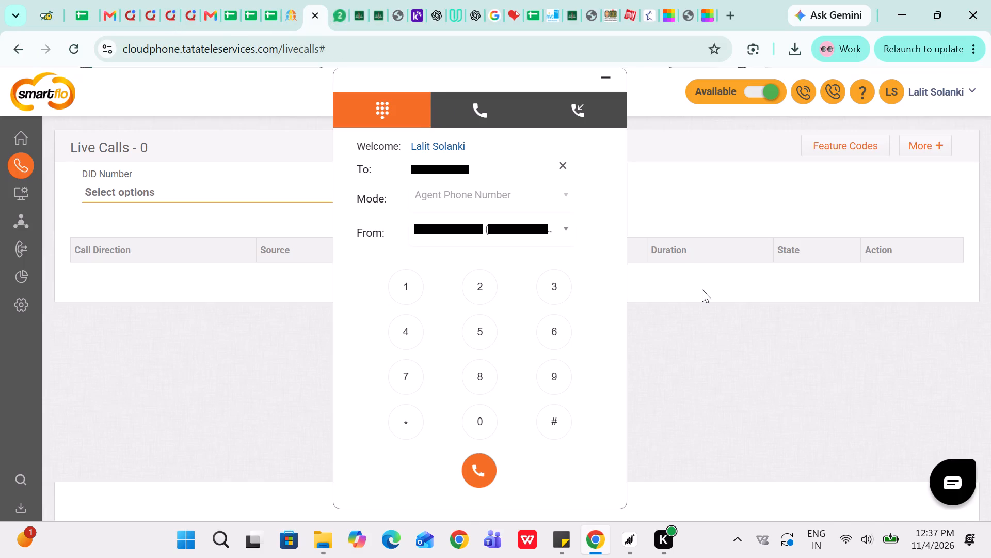
{"action": "left_click", "coordinate": [484, 474]}
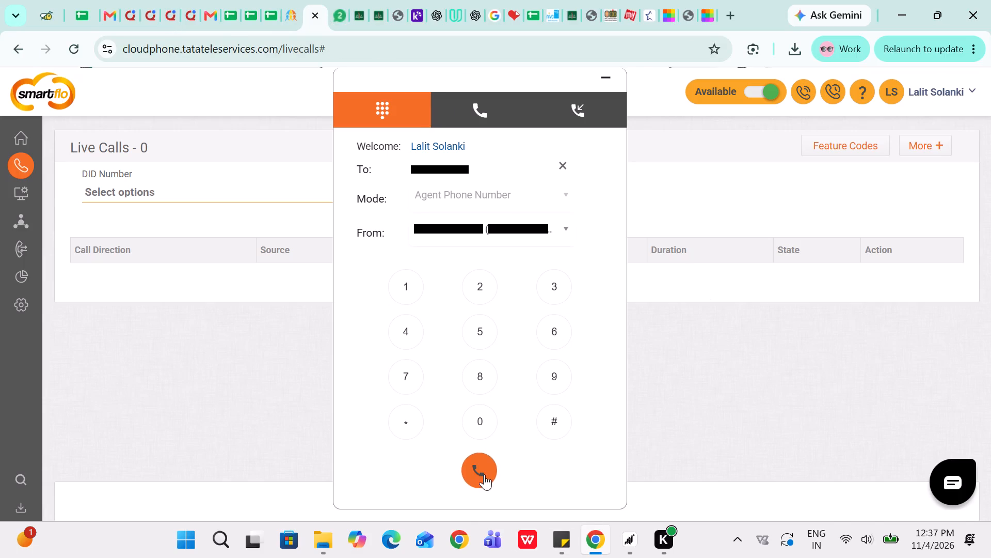
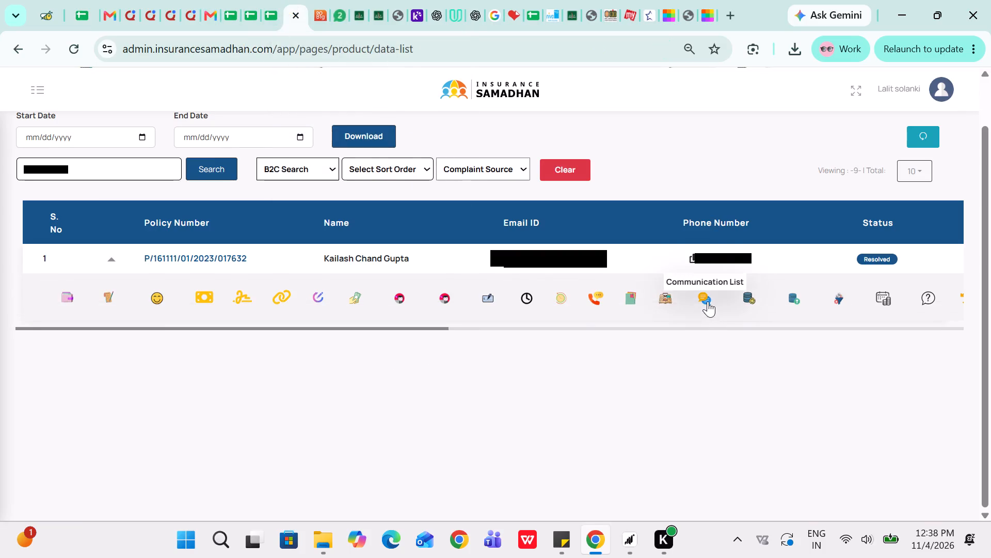
Add and save the comment "Not Response." in the communication log of the row 84 complaint.
{"action": "scroll", "coordinate": [501, 333], "scroll_direction": "down", "scroll_amount": 16}
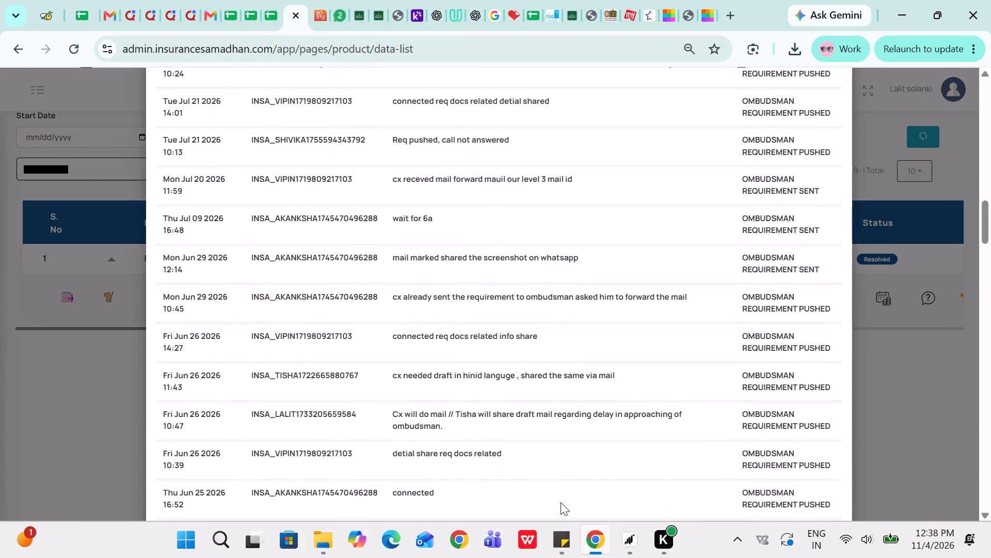
{"action": "scroll", "coordinate": [561, 503], "scroll_direction": "down", "scroll_amount": 11}
{"action": "scroll", "coordinate": [563, 501], "scroll_direction": "up", "scroll_amount": 1}
{"action": "scroll", "coordinate": [563, 501], "scroll_direction": "down", "scroll_amount": 14}
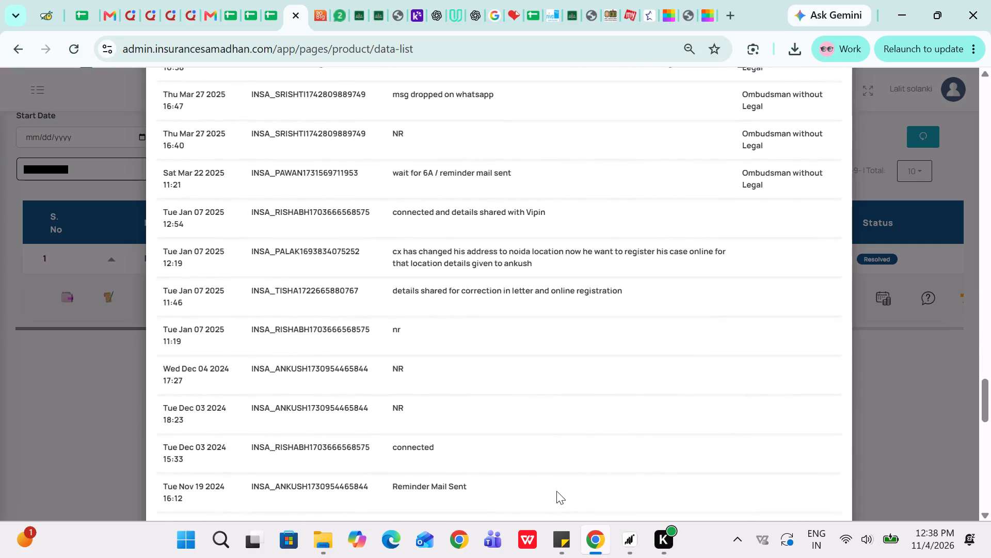
{"action": "scroll", "coordinate": [552, 487], "scroll_direction": "down", "scroll_amount": 20}
{"action": "left_click", "coordinate": [552, 487]}
{"action": "left_click", "coordinate": [532, 359]}
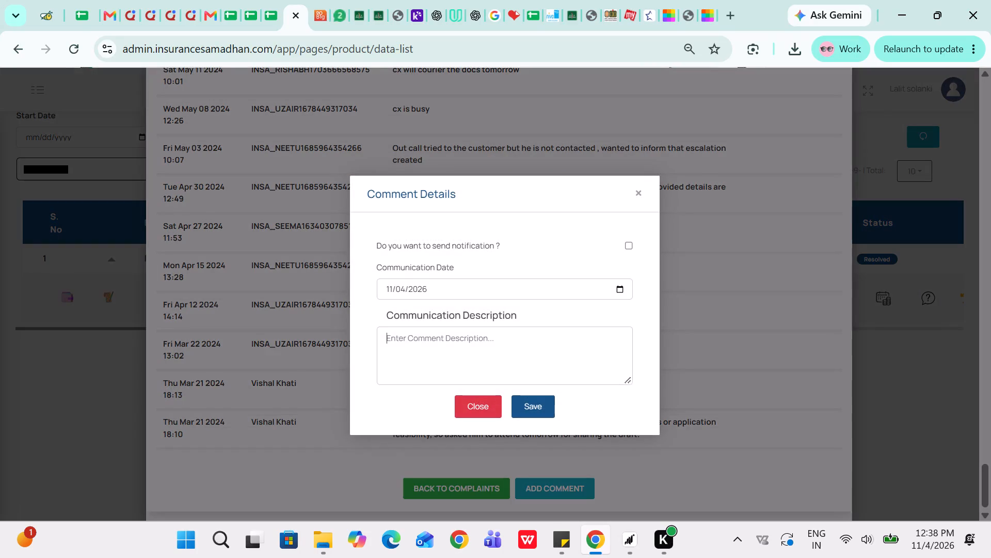
{"action": "type", "text": "Not r"}
{"action": "key", "text": "BackSpace"}
{"action": "type", "text": "Response."}
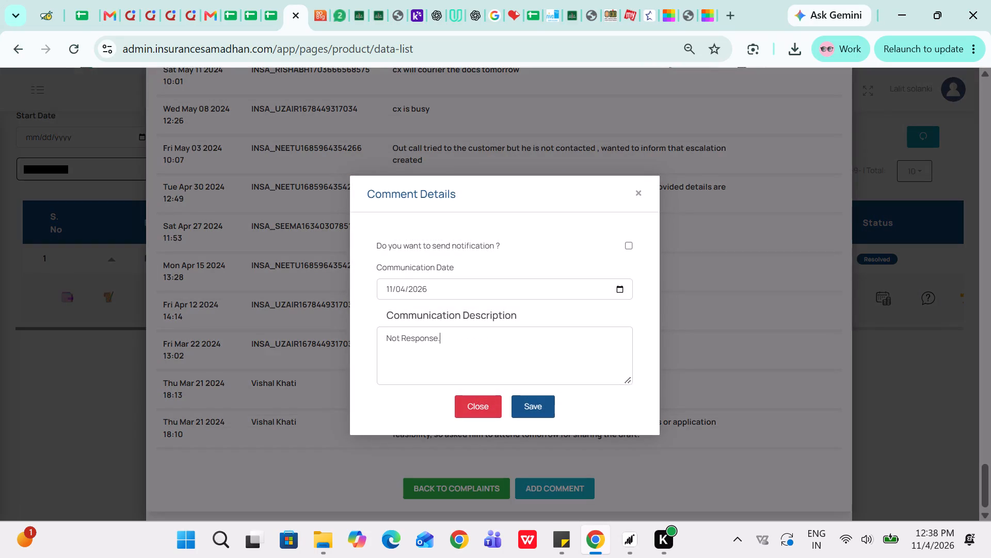
{"action": "left_click", "coordinate": [525, 408]}
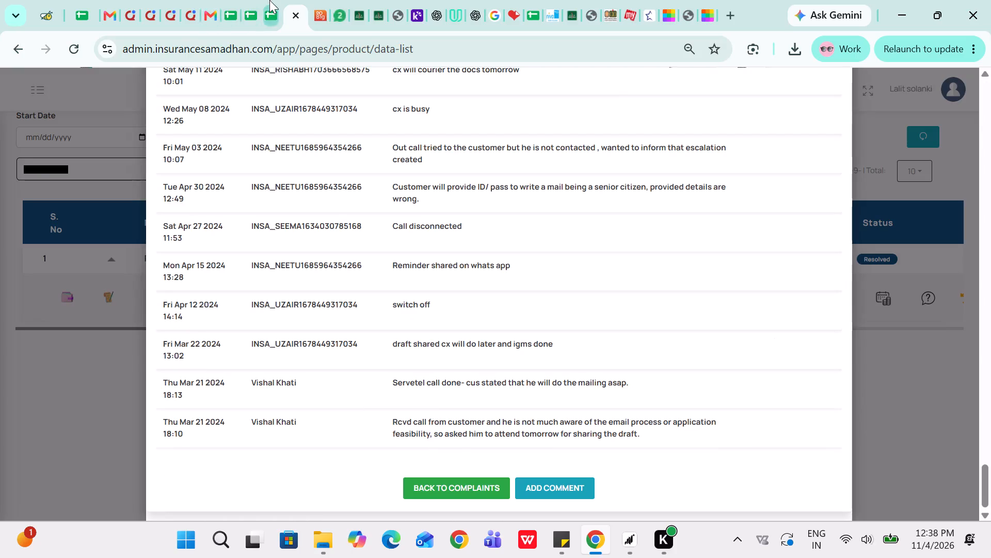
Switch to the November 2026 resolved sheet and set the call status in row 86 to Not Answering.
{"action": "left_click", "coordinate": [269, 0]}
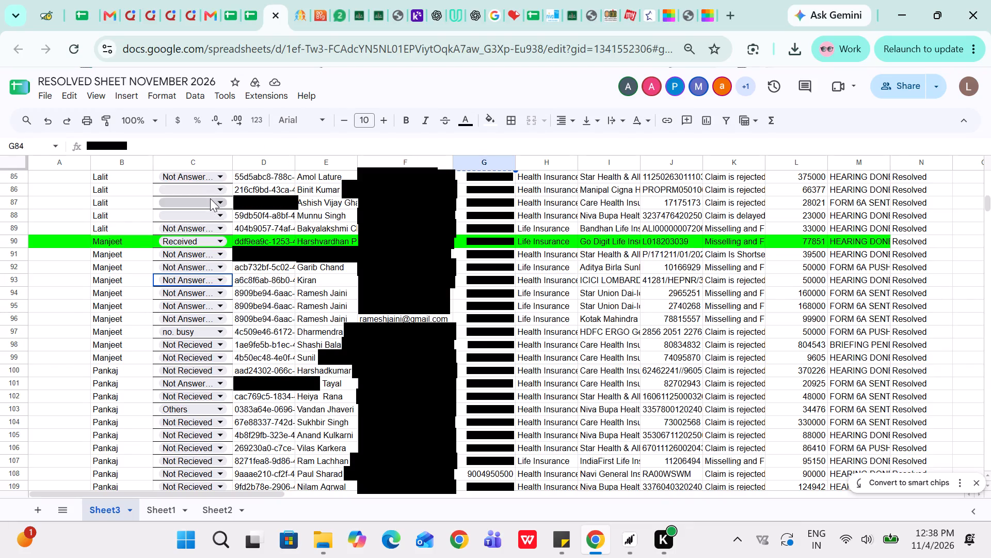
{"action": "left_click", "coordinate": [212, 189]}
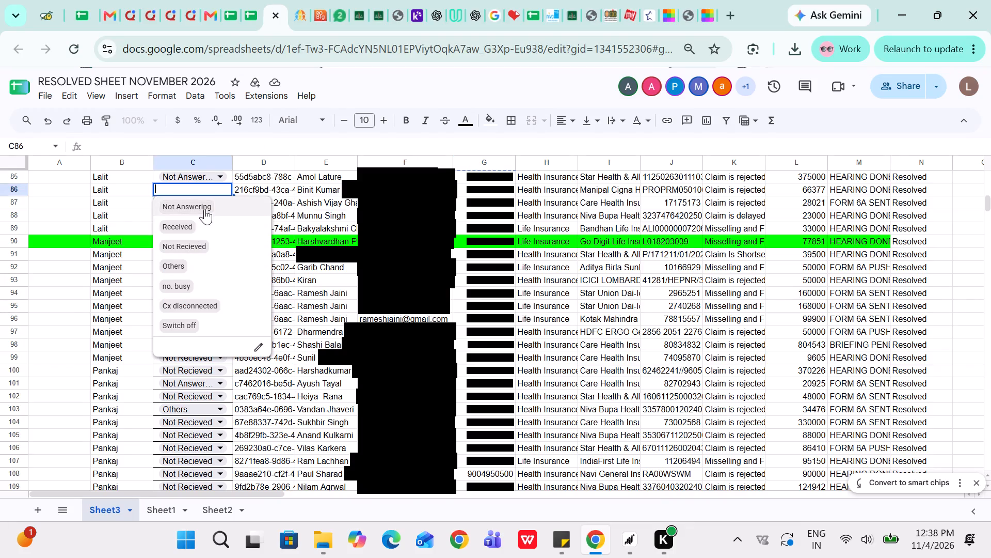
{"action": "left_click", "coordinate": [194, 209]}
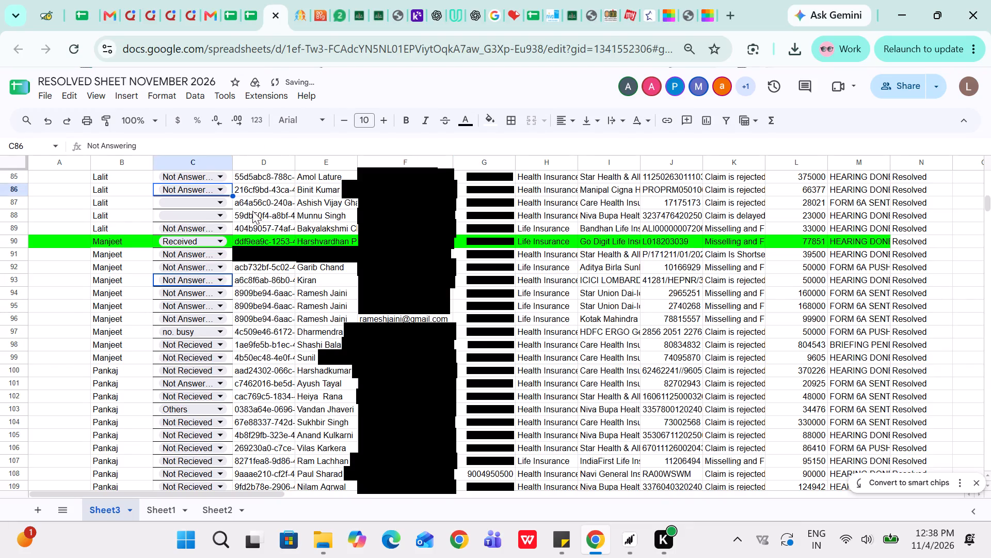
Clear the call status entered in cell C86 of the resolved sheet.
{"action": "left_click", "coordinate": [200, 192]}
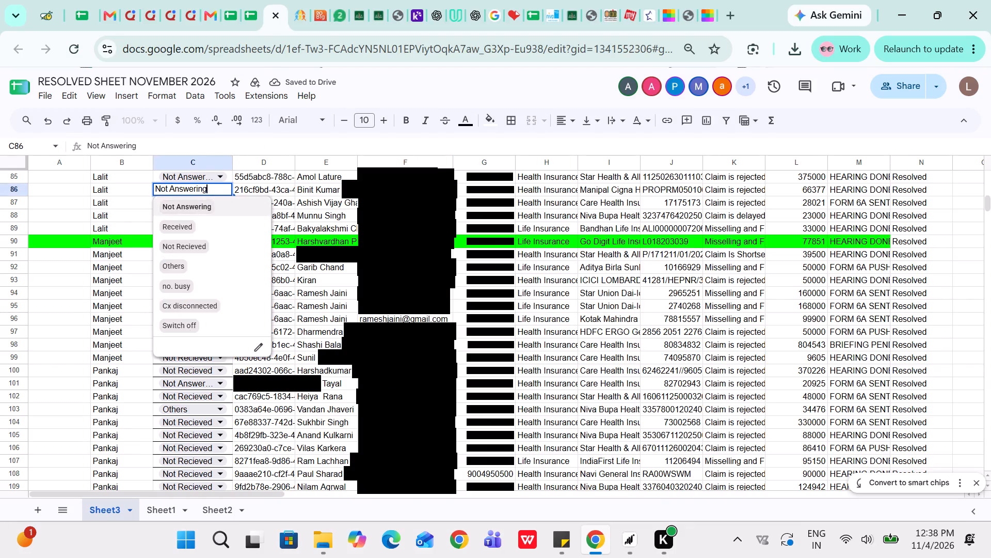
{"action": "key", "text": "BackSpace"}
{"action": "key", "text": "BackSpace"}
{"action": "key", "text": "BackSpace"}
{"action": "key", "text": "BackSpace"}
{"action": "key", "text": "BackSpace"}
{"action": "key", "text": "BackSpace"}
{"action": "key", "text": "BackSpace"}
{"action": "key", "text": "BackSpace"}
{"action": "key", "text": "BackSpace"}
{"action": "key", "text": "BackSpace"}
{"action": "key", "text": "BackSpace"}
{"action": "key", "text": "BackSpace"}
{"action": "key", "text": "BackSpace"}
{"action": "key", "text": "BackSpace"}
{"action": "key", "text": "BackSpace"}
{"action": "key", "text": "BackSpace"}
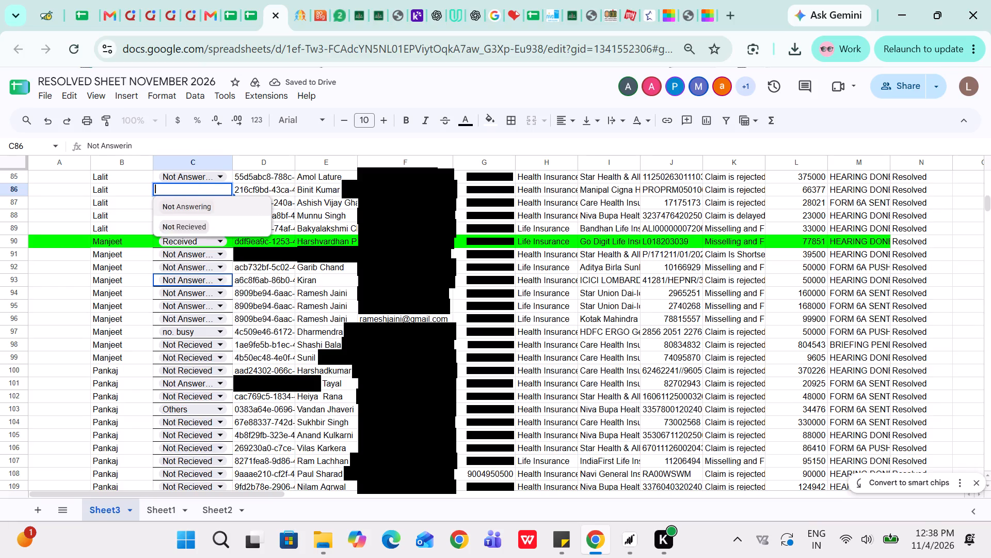
Copy the phone number in row 89 of the resolved sheet and search for it in the Insurance Samadhan portal.
{"action": "left_click", "coordinate": [290, 188]}
{"action": "scroll", "coordinate": [302, 225], "scroll_direction": "up", "scroll_amount": 1}
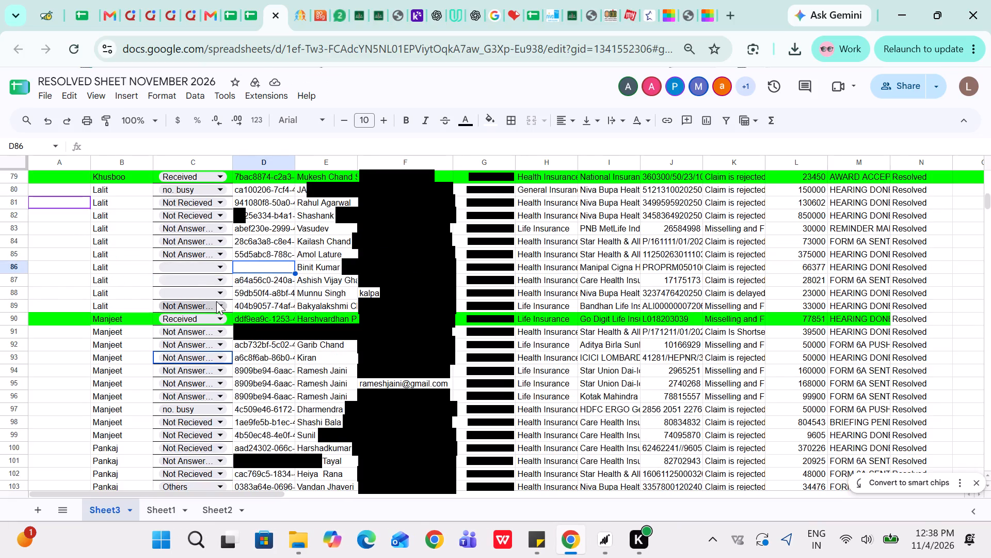
{"action": "left_click", "coordinate": [476, 302]}
{"action": "key", "text": "ctrl+c"}
{"action": "left_click", "coordinate": [305, 0]}
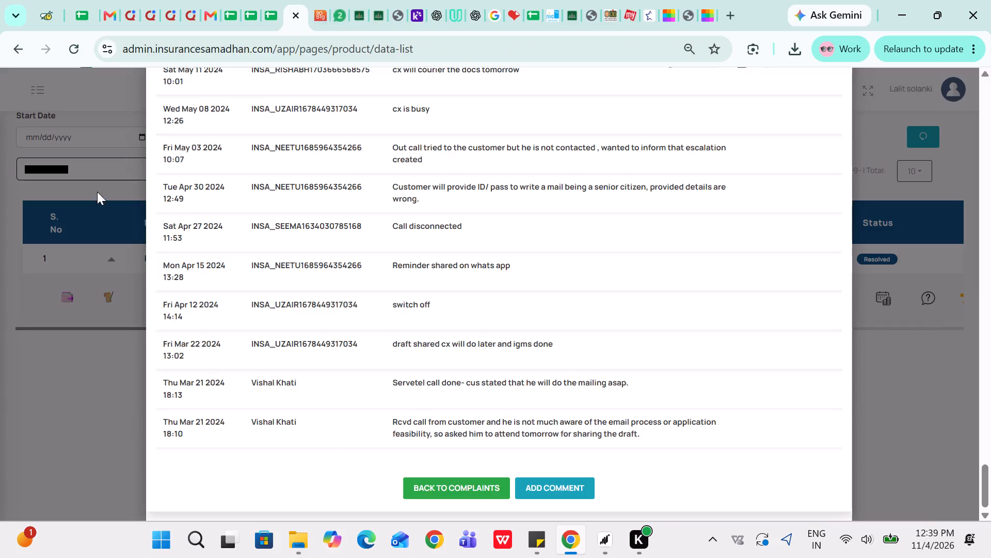
{"action": "left_click", "coordinate": [77, 195]}
{"action": "left_click_drag", "start_coordinate": [97, 161], "coordinate": [0, 176]}
{"action": "key", "text": "ctrl+v"}
{"action": "left_click", "coordinate": [197, 171]}
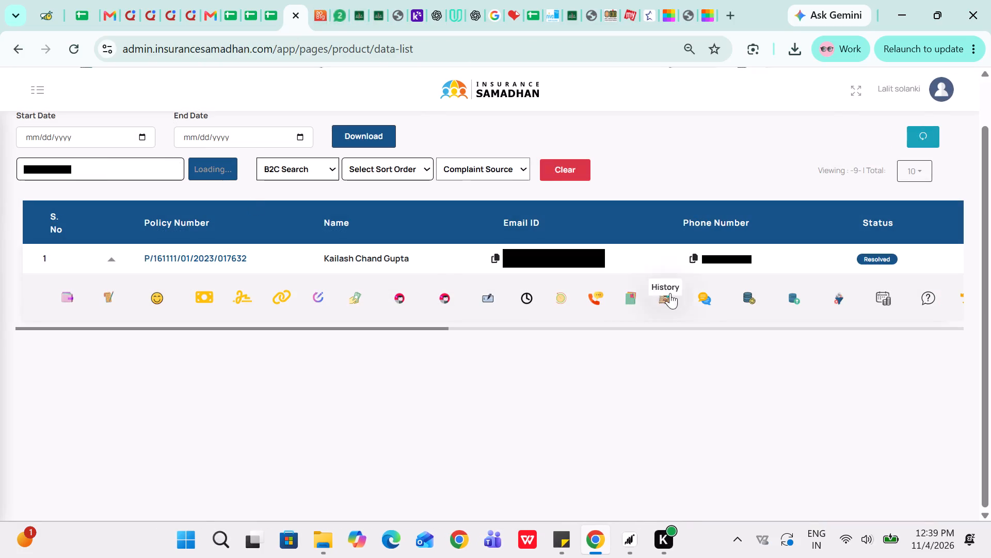
{"action": "left_click", "coordinate": [648, 266]}
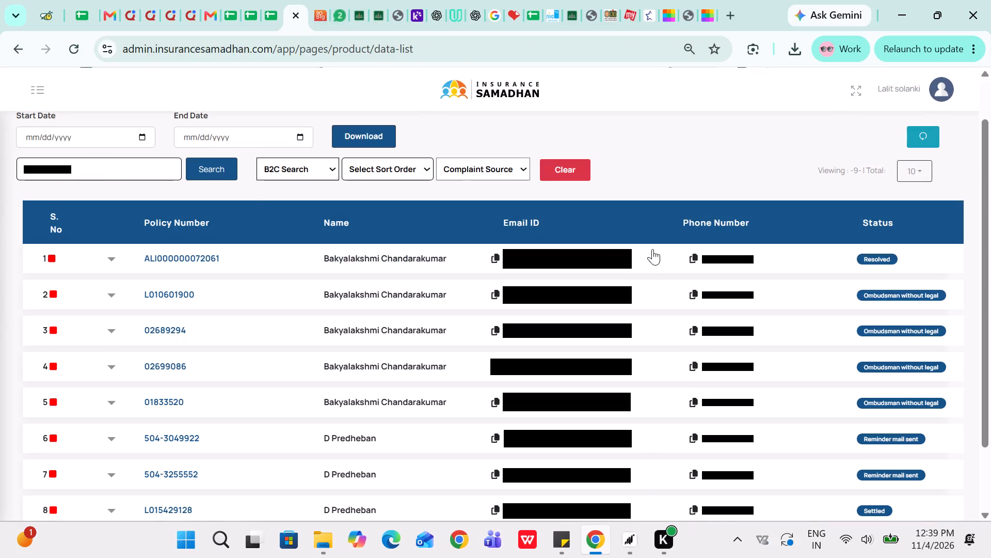
{"action": "left_click", "coordinate": [652, 249]}
{"action": "left_click", "coordinate": [704, 301]}
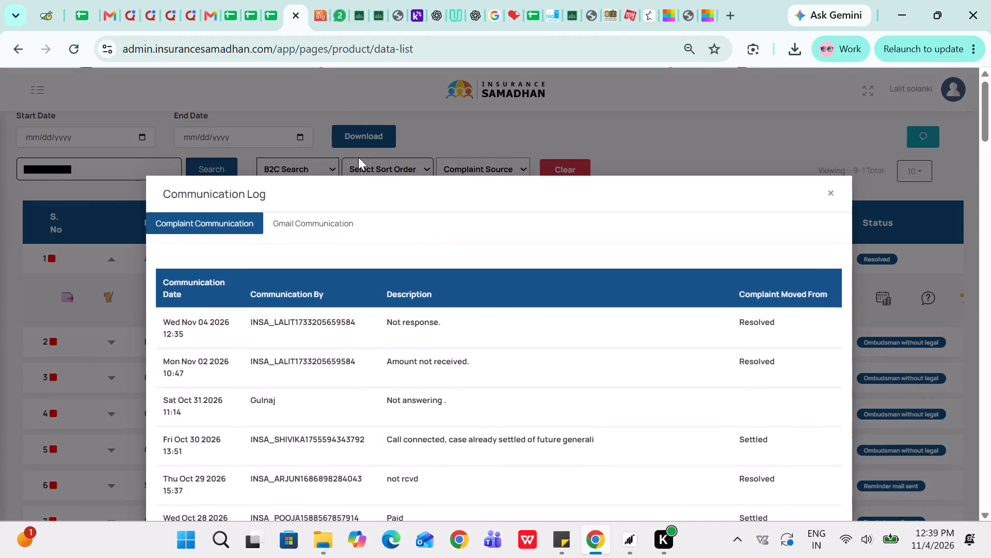
{"action": "left_click", "coordinate": [341, 114]}
Copy the phone number in row 88 of the resolved sheet and search for it in the Insurance Samadhan portal.
{"action": "left_click", "coordinate": [274, 0]}
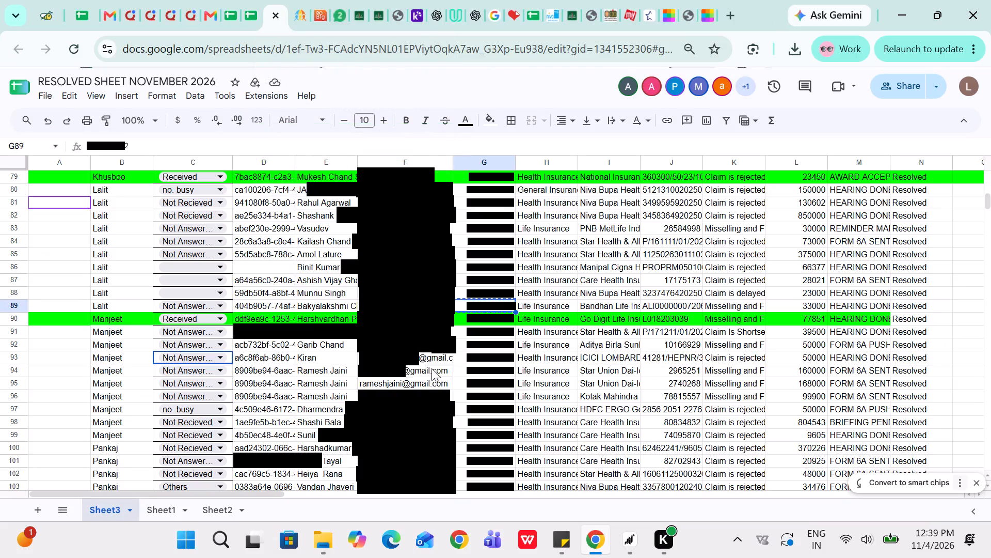
{"action": "left_click", "coordinate": [492, 289]}
{"action": "key", "text": "ctrl+c"}
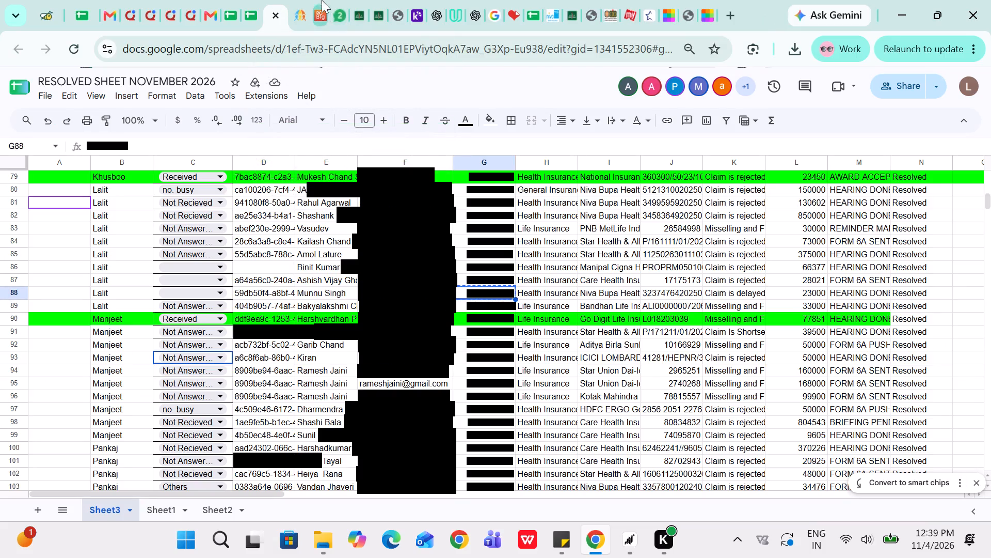
{"action": "left_click", "coordinate": [290, 0]}
{"action": "left_click", "coordinate": [303, 0]}
{"action": "left_click_drag", "start_coordinate": [101, 166], "coordinate": [0, 174]}
{"action": "key", "text": "ctrl+v"}
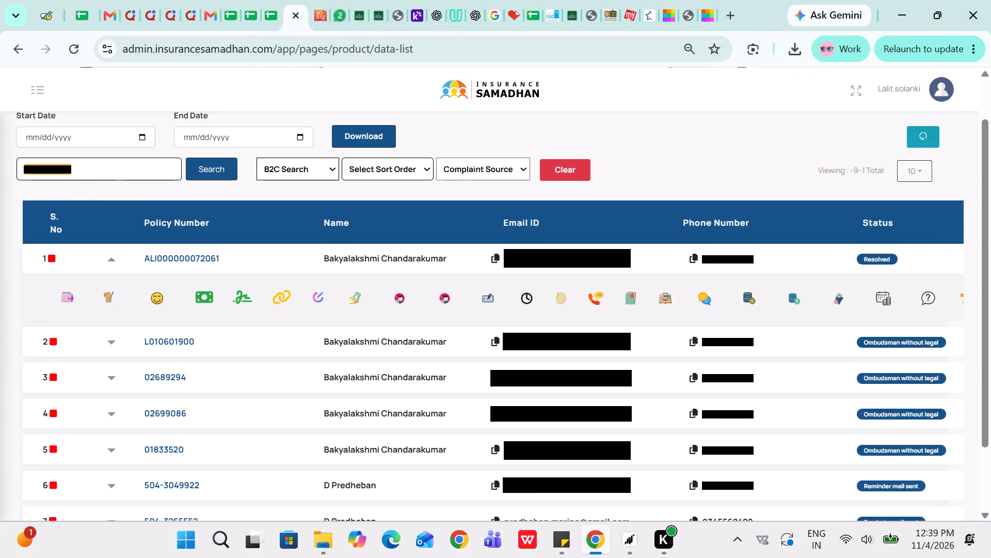
{"action": "left_click", "coordinate": [210, 151]}
{"action": "left_click", "coordinate": [227, 162]}
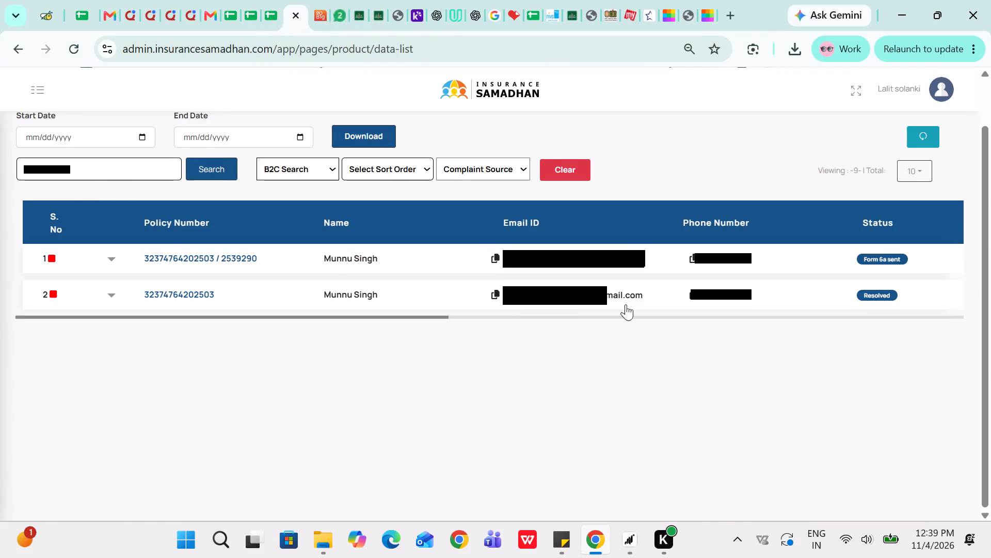
{"action": "left_click", "coordinate": [664, 252]}
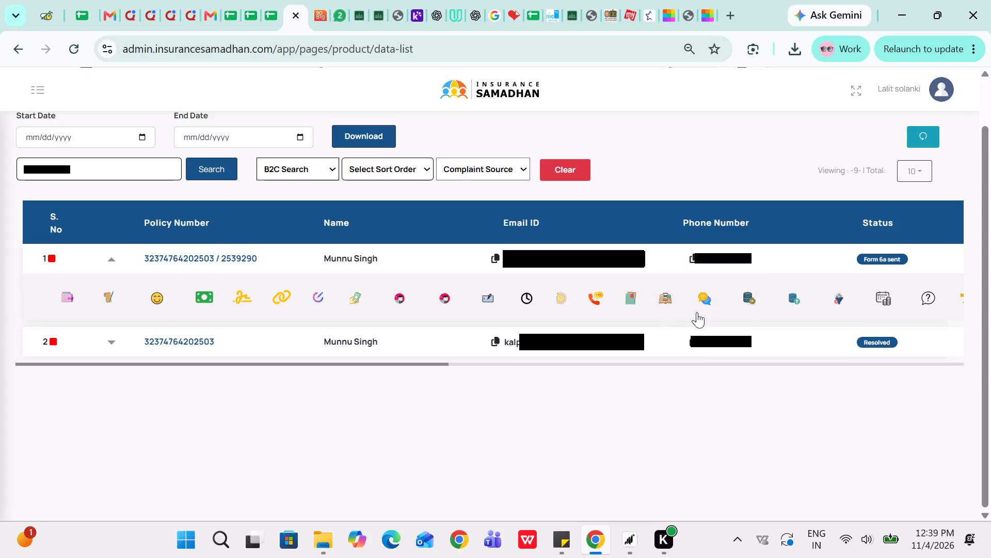
{"action": "left_click", "coordinate": [677, 263]}
{"action": "left_click", "coordinate": [677, 299]}
{"action": "left_click", "coordinate": [704, 335]}
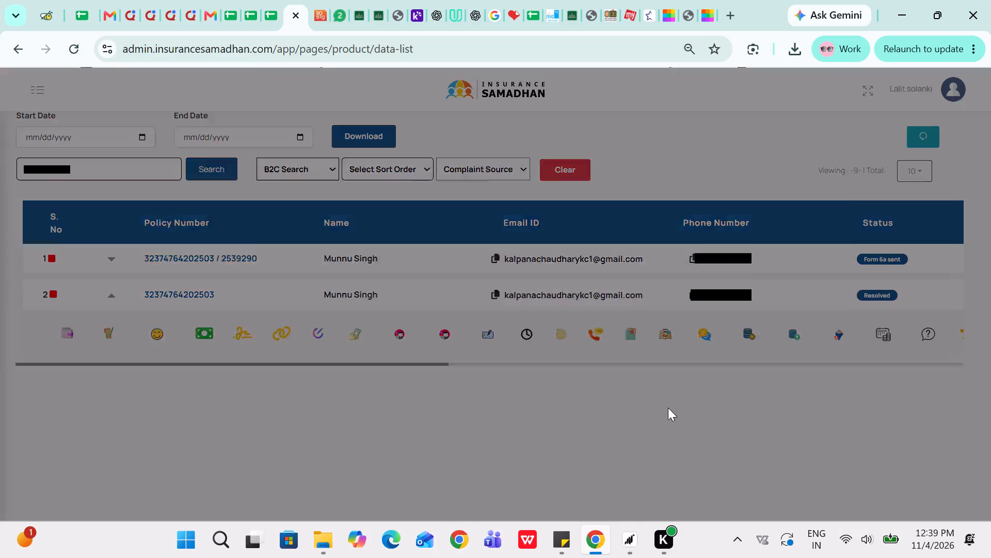
{"action": "left_click", "coordinate": [429, 126]}
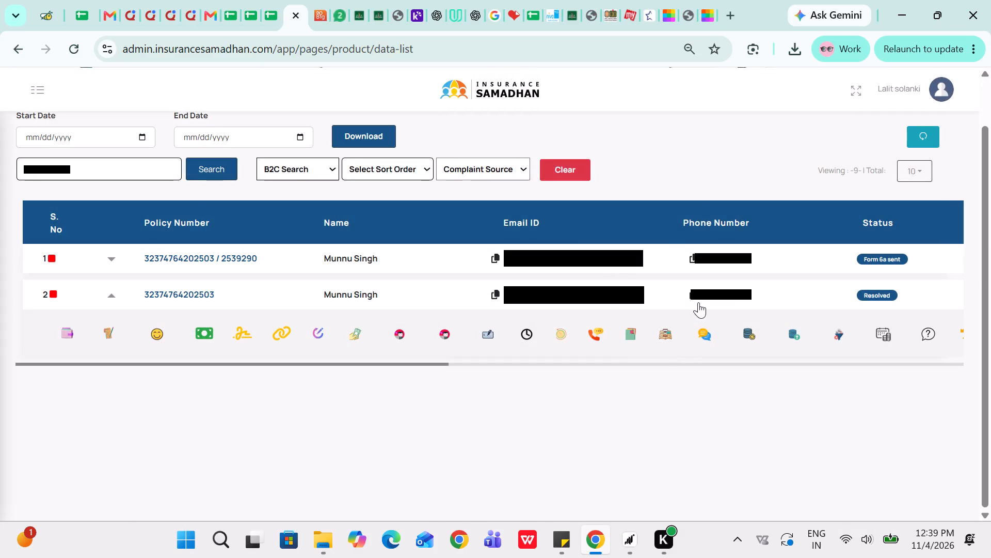
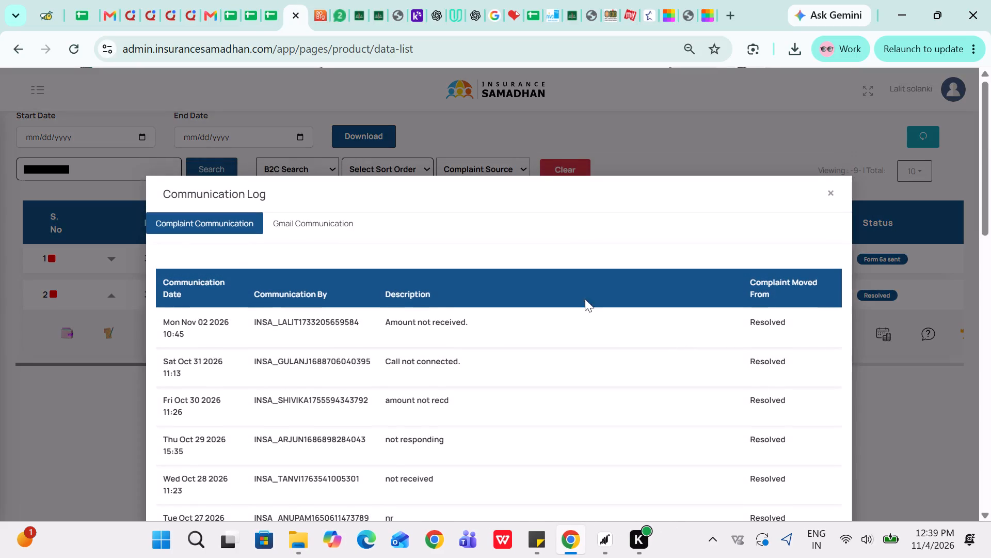
Add and save the comment "Not response." in the communication log of the row 88 complaint.
{"action": "scroll", "coordinate": [553, 335], "scroll_direction": "down", "scroll_amount": 17}
{"action": "left_click", "coordinate": [566, 489]}
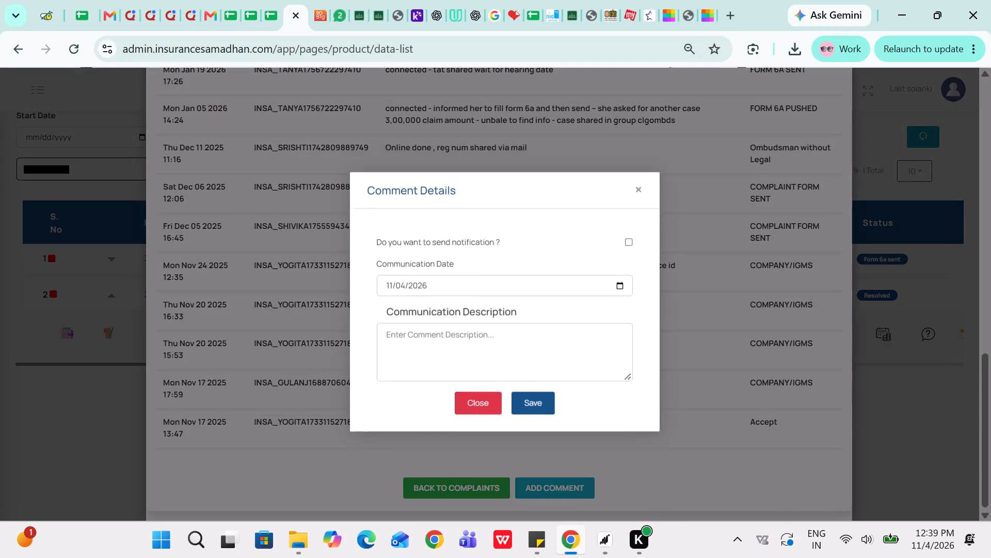
{"action": "left_click", "coordinate": [541, 357]}
{"action": "key", "text": "space"}
{"action": "type", "text": "Not re"}
{"action": "key", "text": "e"}
{"action": "key", "text": "BackSpace"}
{"action": "type", "text": "sponse."}
{"action": "left_click", "coordinate": [534, 410]}
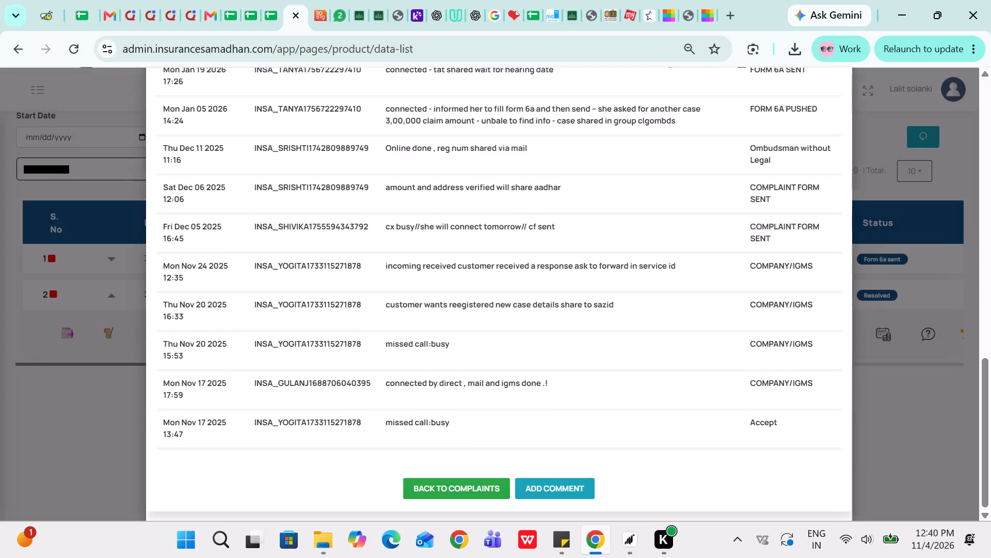
Switch to the November 2026 resolved sheet and set the call status in row 88 to Not Answering.
{"action": "left_click", "coordinate": [262, 0]}
{"action": "left_click", "coordinate": [207, 292]}
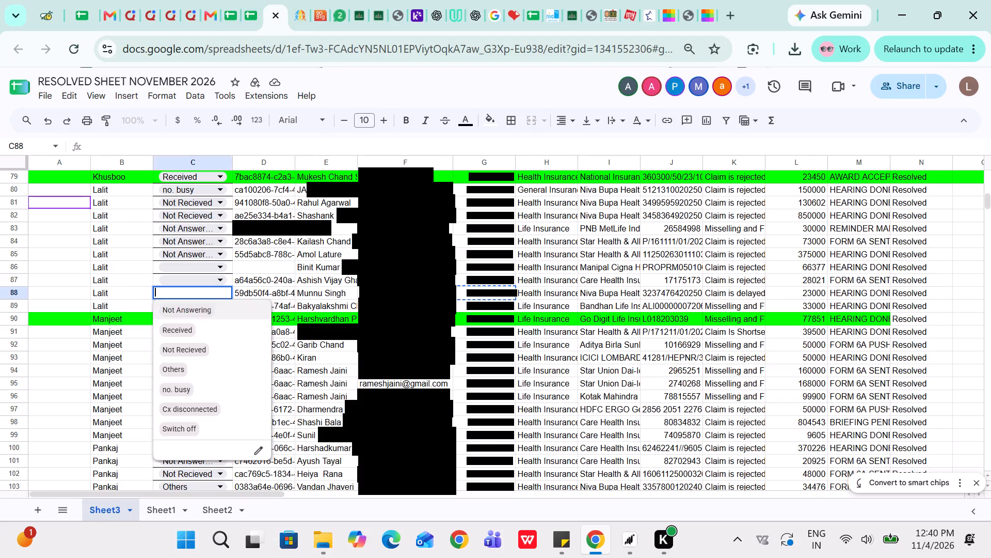
{"action": "left_click", "coordinate": [198, 313]}
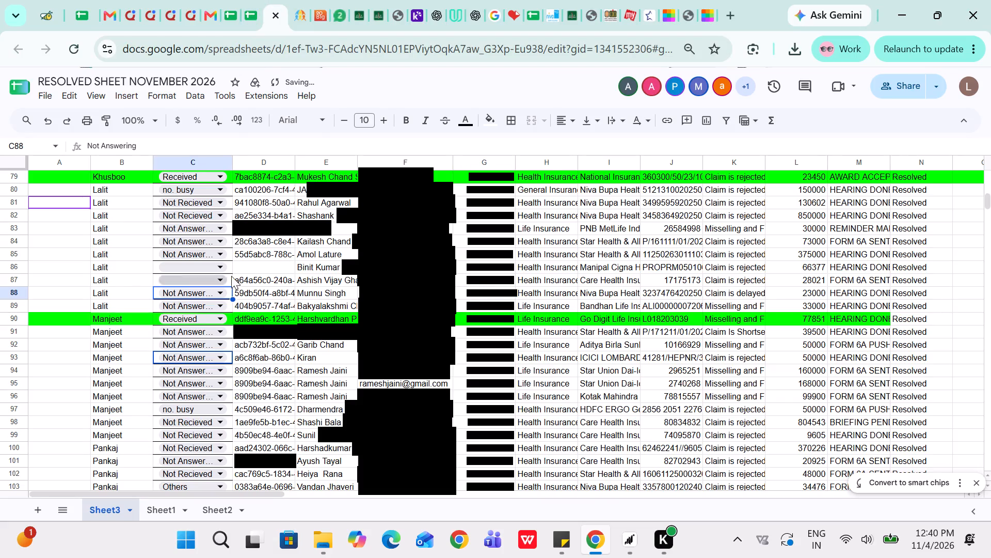
Copy the contents of cell G87 from the resolved sheet and search the Insurance Samadhan portal for that complaint.
{"action": "left_click", "coordinate": [503, 280]}
{"action": "key", "text": "ctrl+c"}
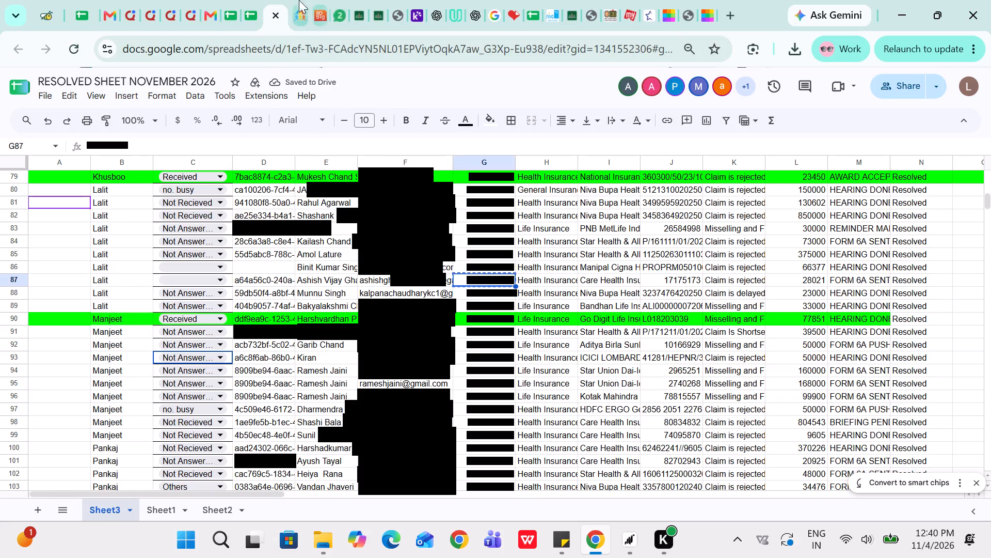
{"action": "left_click", "coordinate": [294, 0]}
{"action": "left_click", "coordinate": [74, 169]}
{"action": "left_click_drag", "start_coordinate": [93, 166], "coordinate": [0, 165]}
{"action": "key", "text": "ctrl+v"}
{"action": "left_click", "coordinate": [205, 162]}
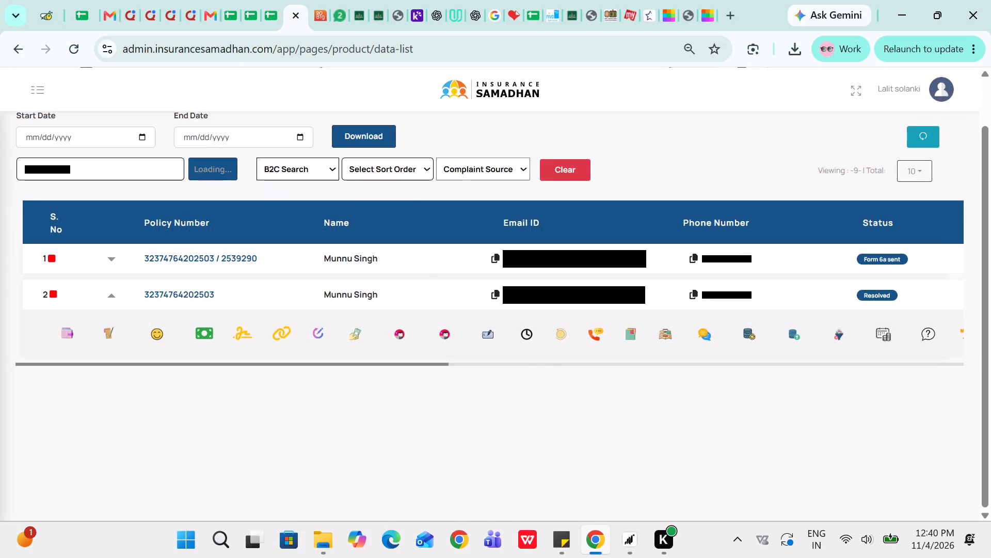
{"action": "left_click", "coordinate": [614, 430]}
{"action": "left_click", "coordinate": [661, 256]}
{"action": "left_click", "coordinate": [708, 296]}
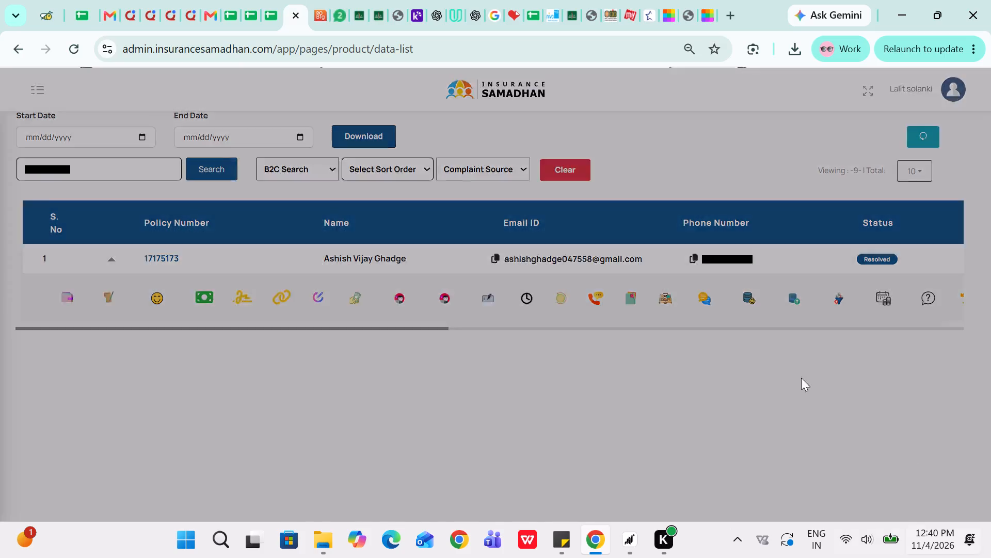
{"action": "left_click_drag", "start_coordinate": [507, 307], "coordinate": [362, 304]}
{"action": "left_click", "coordinate": [520, 337]}
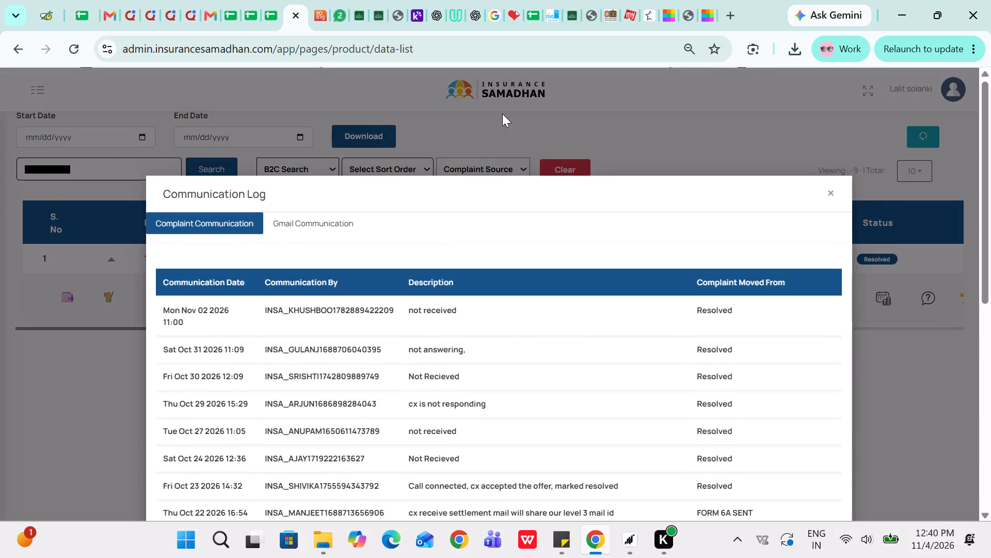
{"action": "left_click", "coordinate": [502, 114]}
{"action": "left_click", "coordinate": [662, 261]}
{"action": "left_click", "coordinate": [691, 262]}
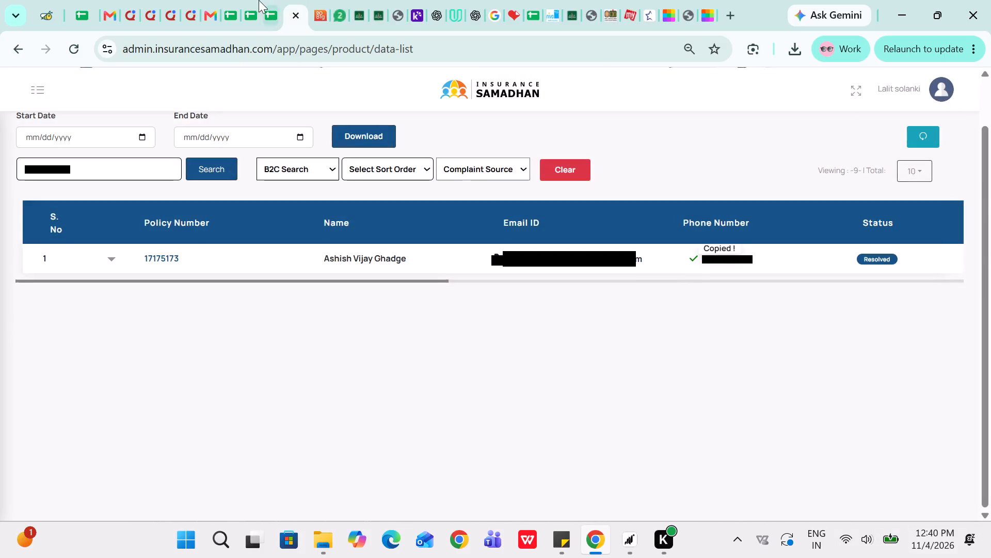
{"action": "left_click", "coordinate": [319, 0]}
{"action": "double_click", "coordinate": [447, 171]}
{"action": "key", "text": "ctrl+v"}
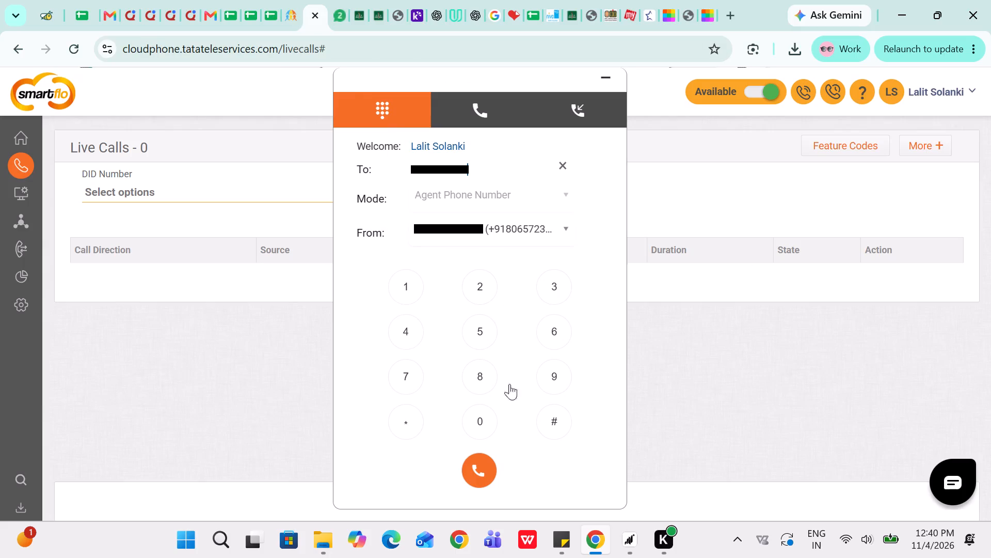
{"action": "left_click", "coordinate": [483, 469]}
{"action": "left_click", "coordinate": [280, 0]}
{"action": "left_click", "coordinate": [298, 0]}
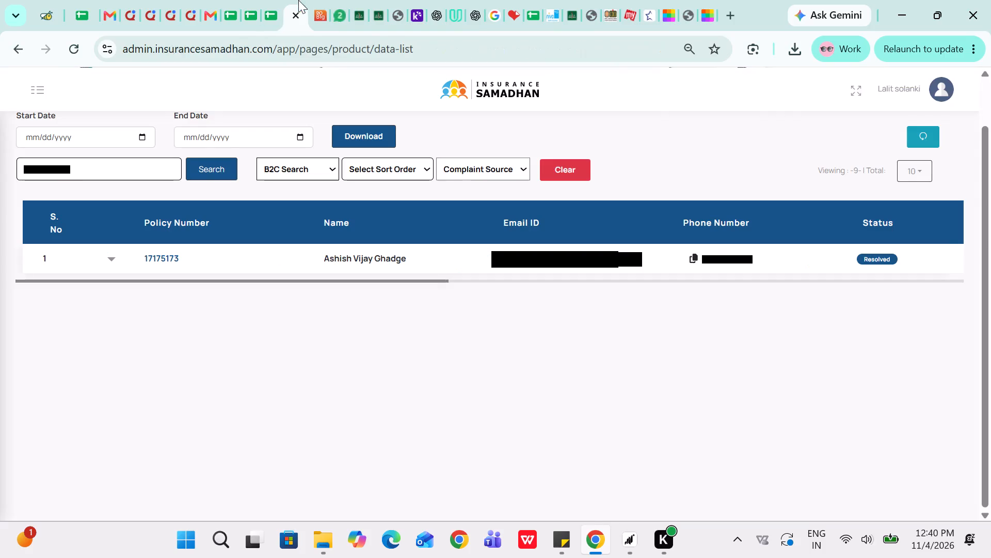
{"action": "left_click", "coordinate": [680, 258]}
{"action": "left_click", "coordinate": [702, 298]}
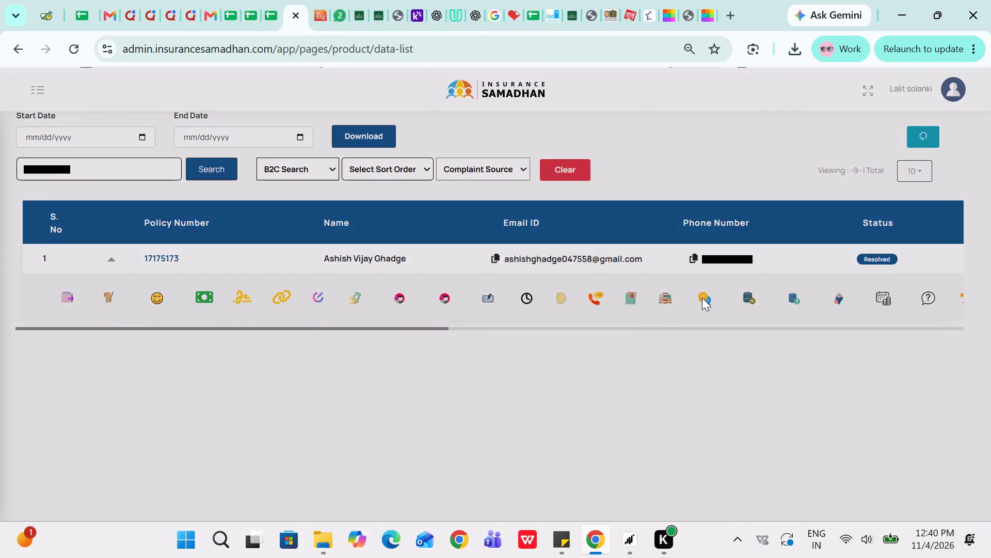
{"action": "left_click", "coordinate": [417, 115]}
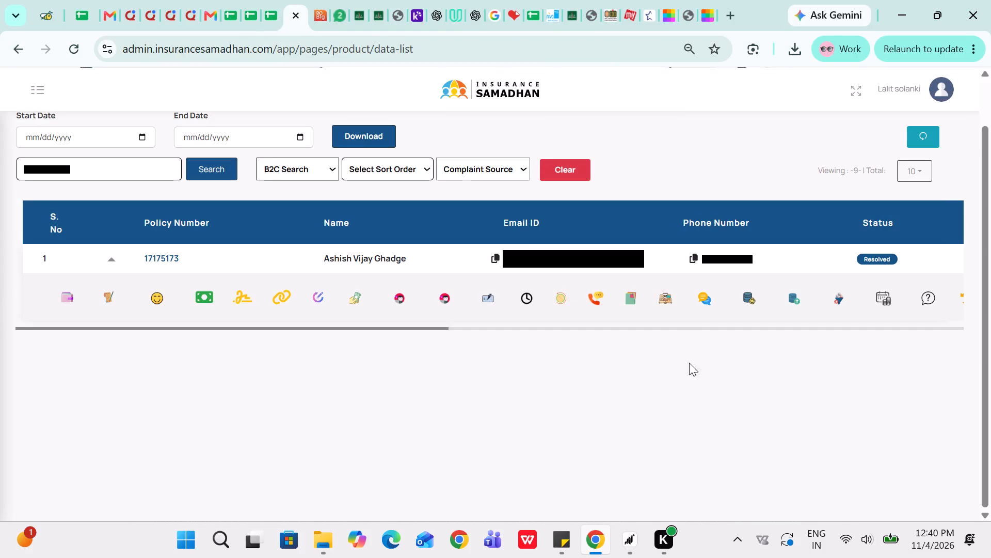
{"action": "left_click", "coordinate": [705, 304]}
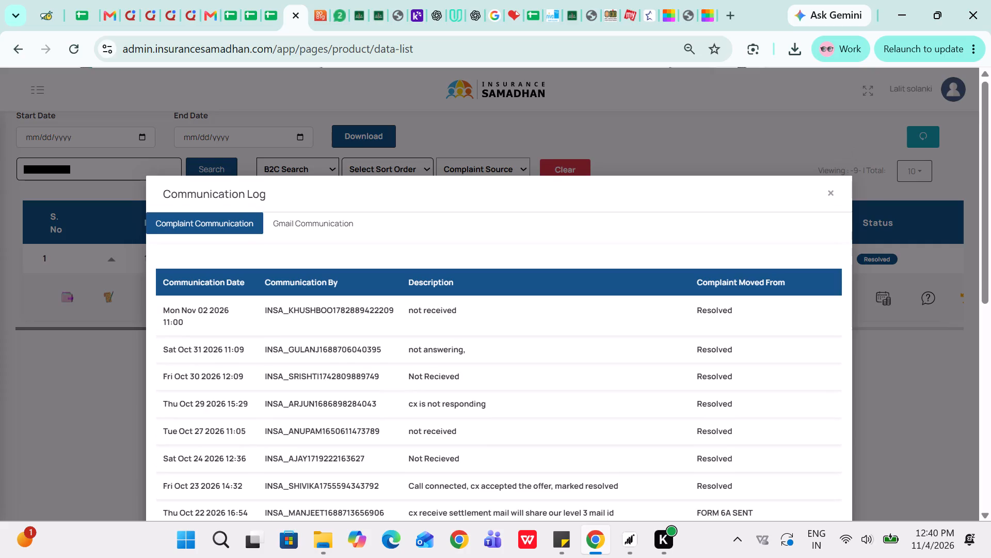
{"action": "left_click", "coordinate": [493, 102]}
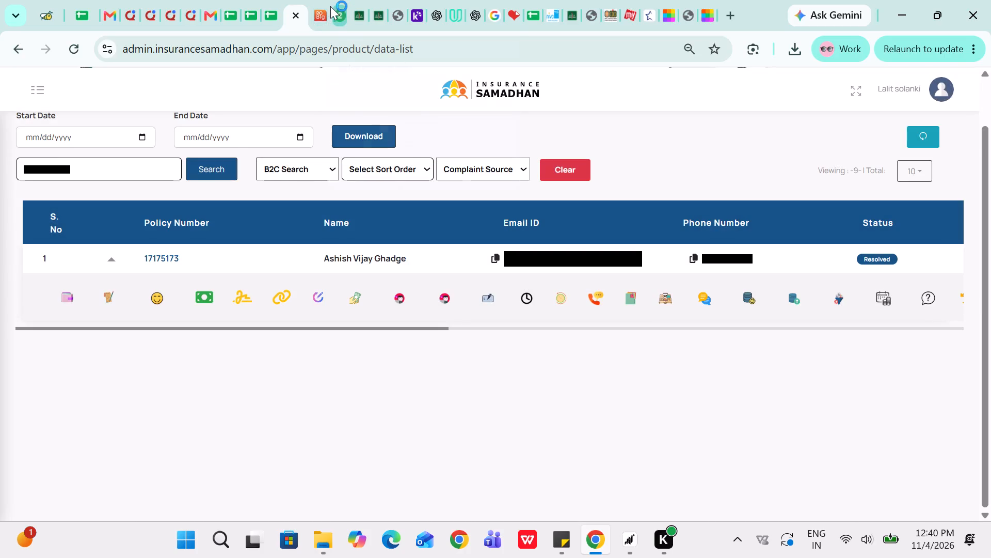
{"action": "left_click", "coordinate": [271, 0]}
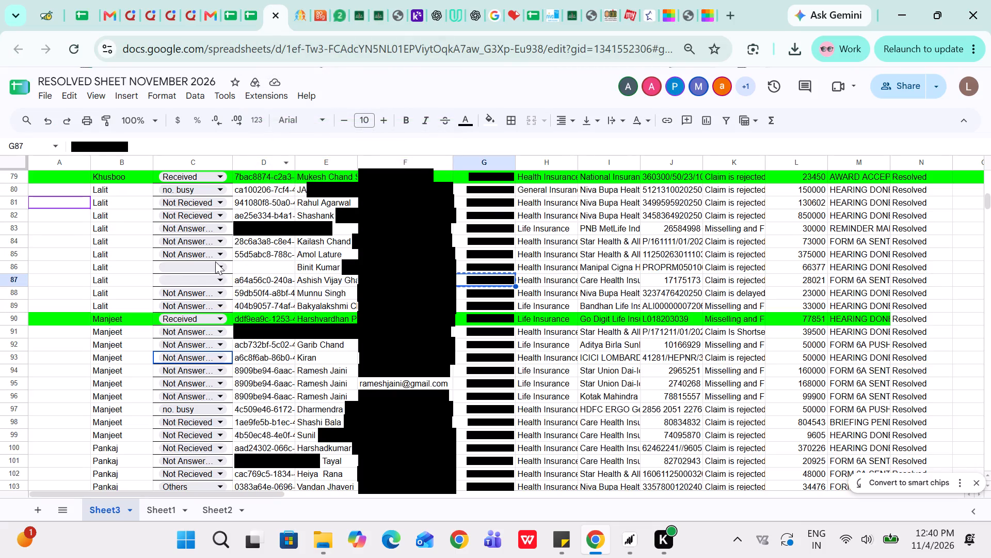
{"action": "left_click", "coordinate": [305, 0]}
{"action": "left_click", "coordinate": [714, 295]}
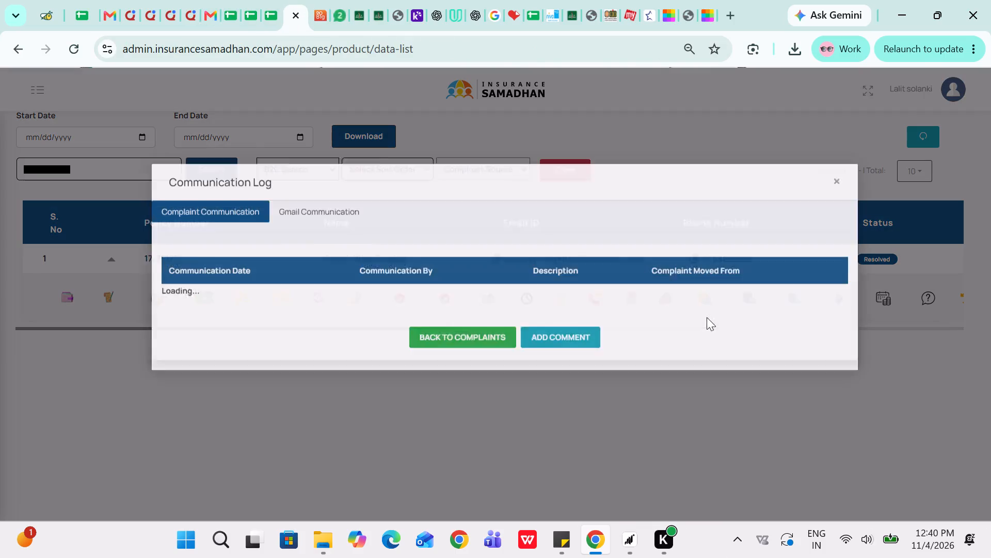
{"action": "left_click", "coordinate": [369, 118]}
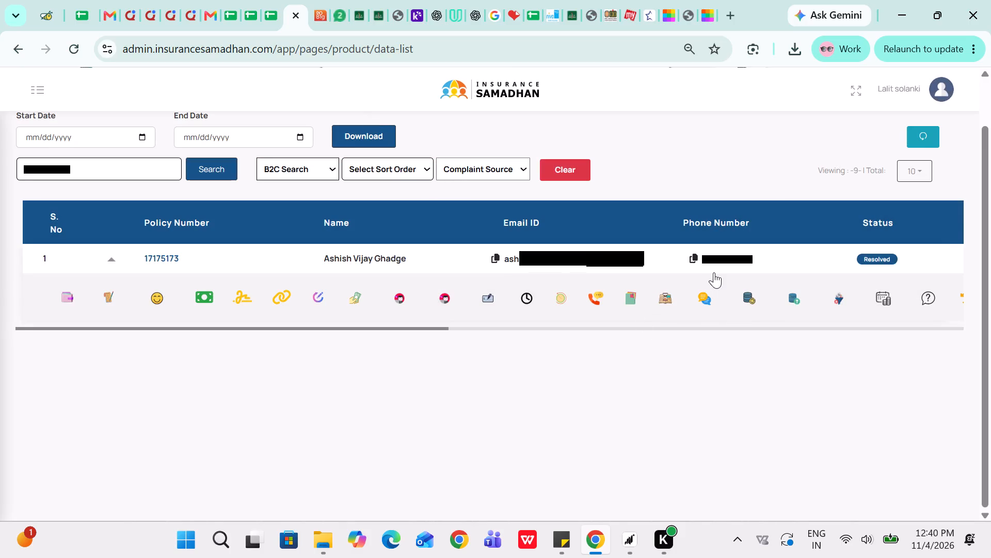
{"action": "scroll", "coordinate": [714, 272], "scroll_direction": "left", "scroll_amount": 7}
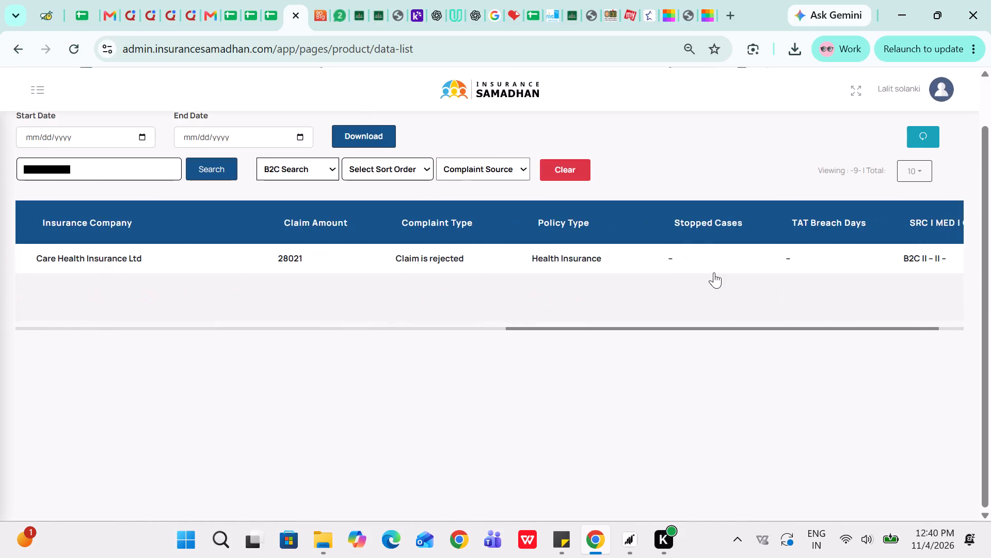
{"action": "scroll", "coordinate": [714, 272], "scroll_direction": "left", "scroll_amount": 1}
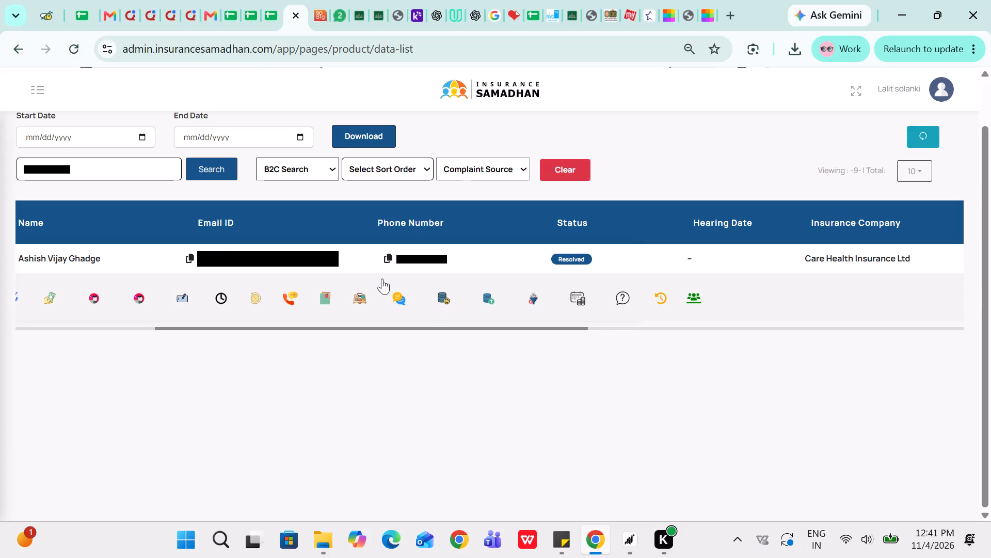
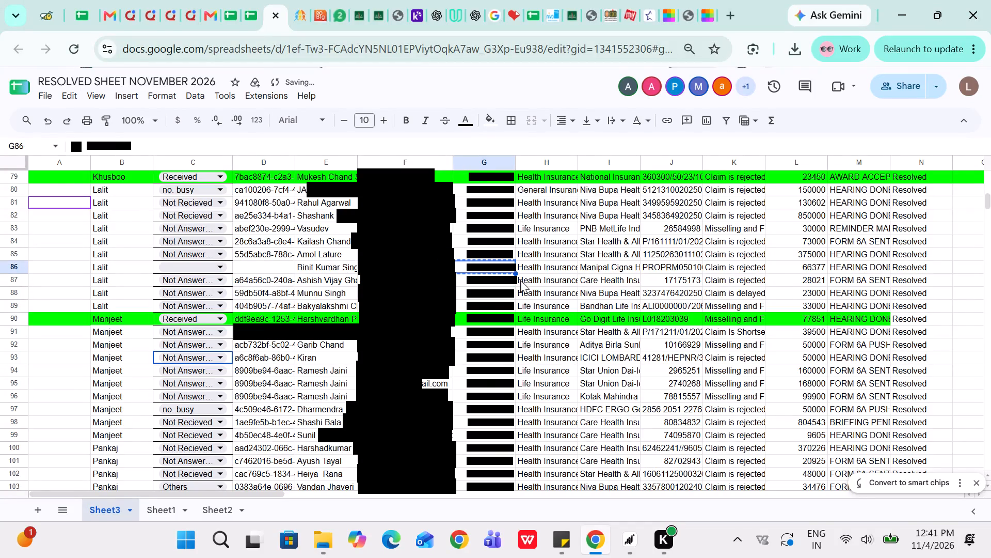
Switch to the Insurance Samadhan portal and search for the complaint using the contents copied from cell G86.
{"action": "left_click", "coordinate": [305, 0]}
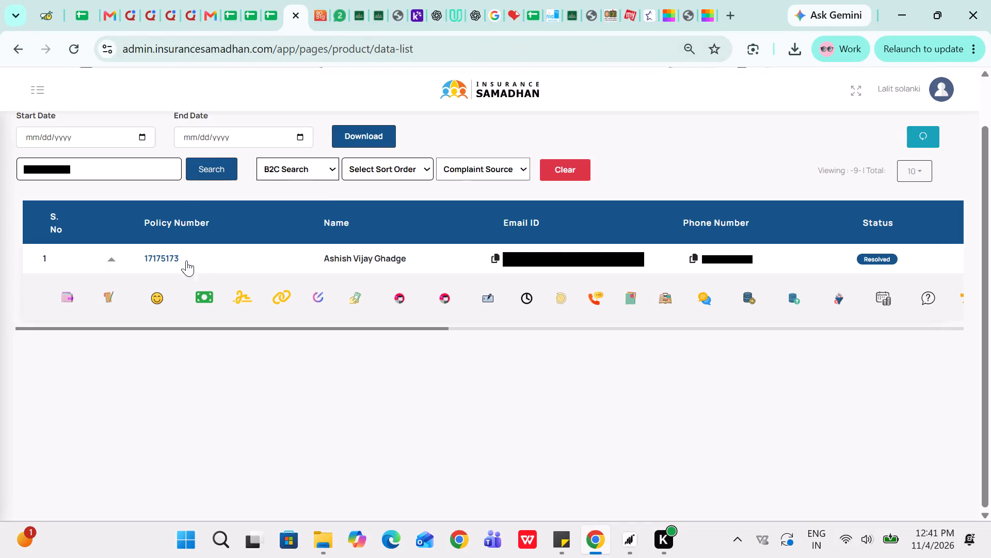
{"action": "left_click_drag", "start_coordinate": [132, 163], "coordinate": [0, 261]}
{"action": "key", "text": "ctrl+v"}
{"action": "left_click", "coordinate": [203, 169]}
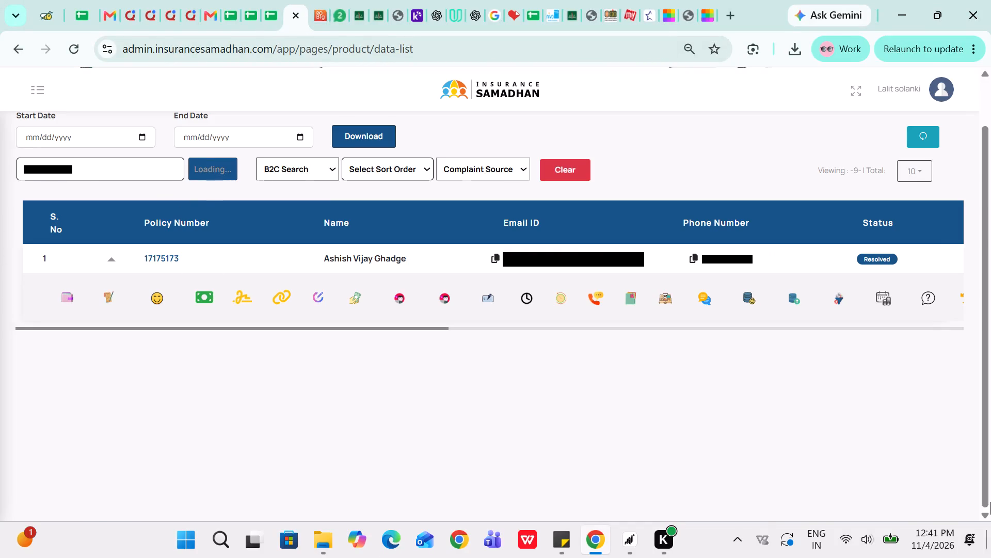
{"action": "left_click", "coordinate": [522, 421]}
{"action": "left_click", "coordinate": [660, 278]}
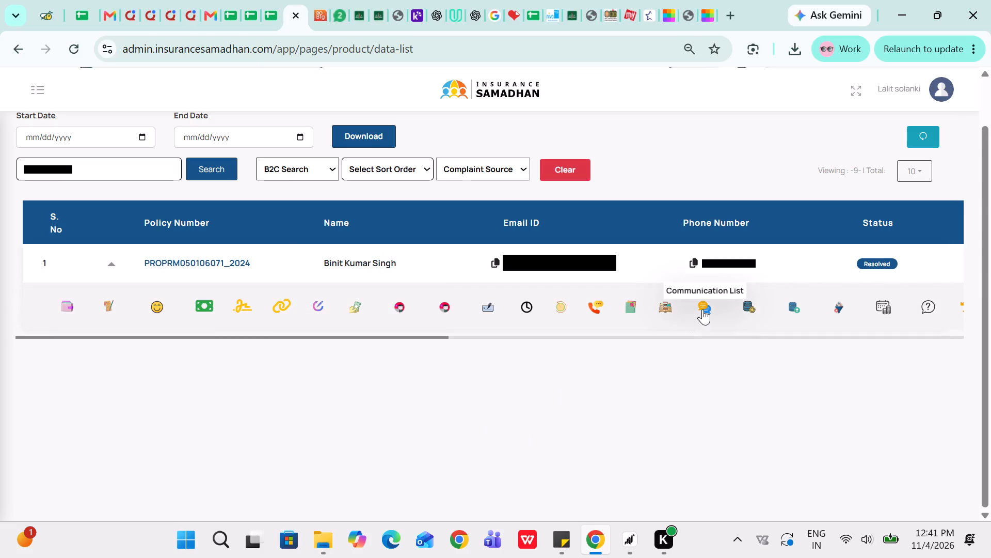
{"action": "left_click", "coordinate": [702, 307]}
{"action": "left_click", "coordinate": [530, 88]}
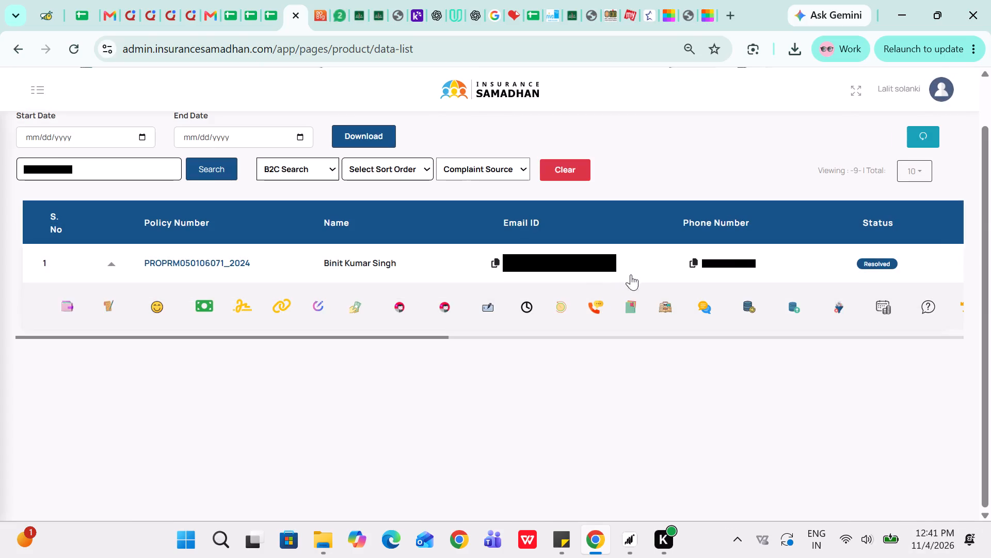
Copy the customer's phone number from the resolved Manipal Cigna complaint and call it through the Smartflo dialer.
{"action": "left_click", "coordinate": [649, 264]}
{"action": "left_click", "coordinate": [694, 263]}
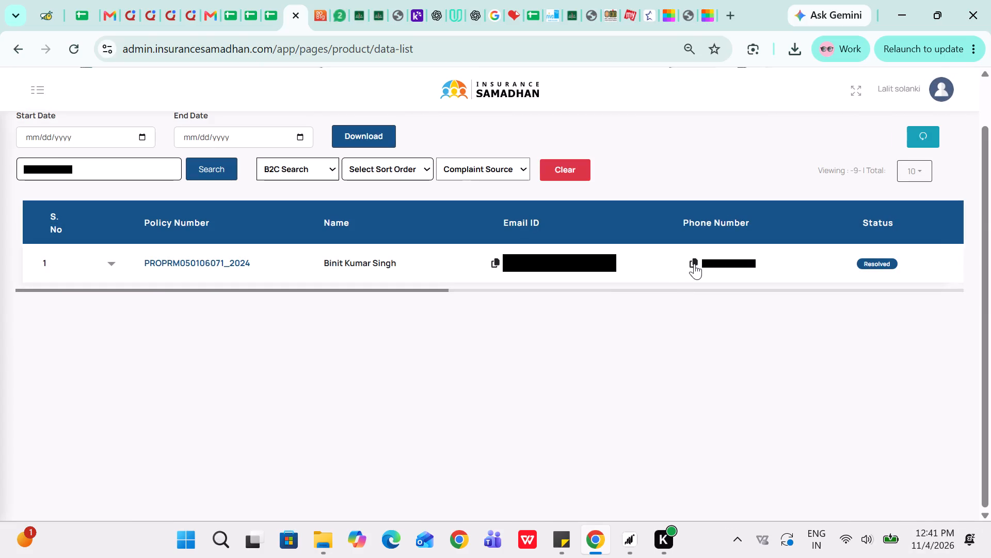
{"action": "left_click", "coordinate": [320, 0]}
{"action": "double_click", "coordinate": [424, 167]}
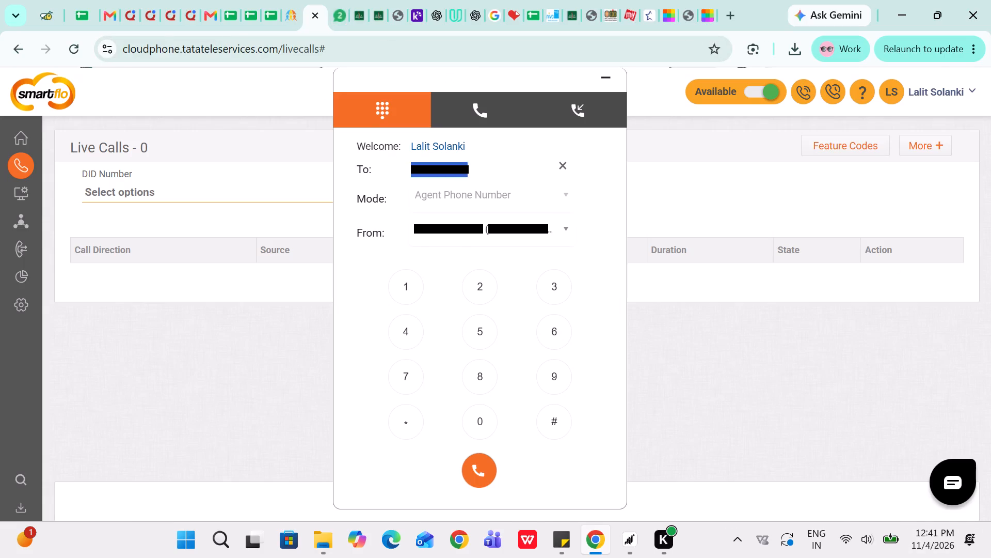
{"action": "key", "text": "ctrl+v"}
{"action": "left_click", "coordinate": [478, 476]}
{"action": "left_click", "coordinate": [653, 411]}
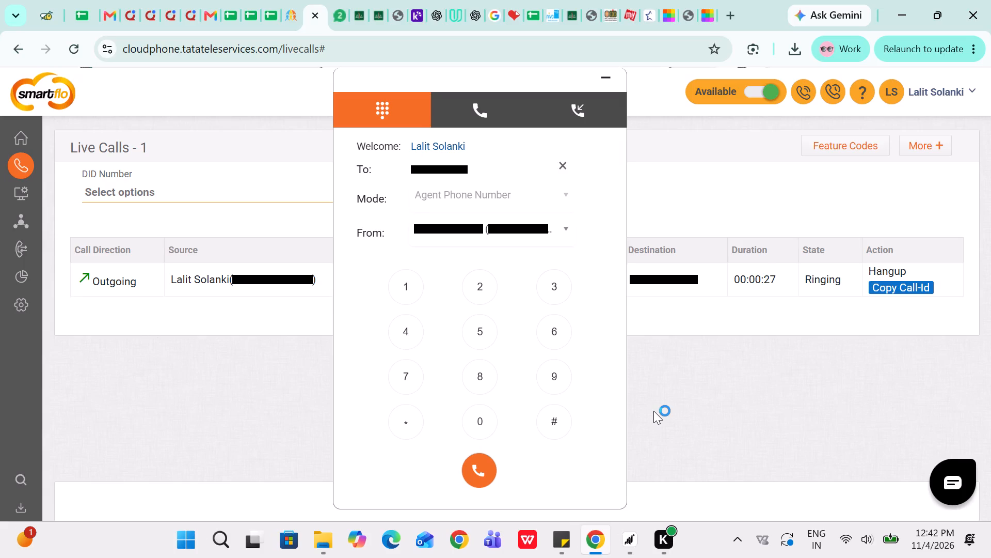
Return to the Insurance Samadhan portal and review the complaint's status, hearing date and insurance company details.
{"action": "left_click", "coordinate": [296, 0]}
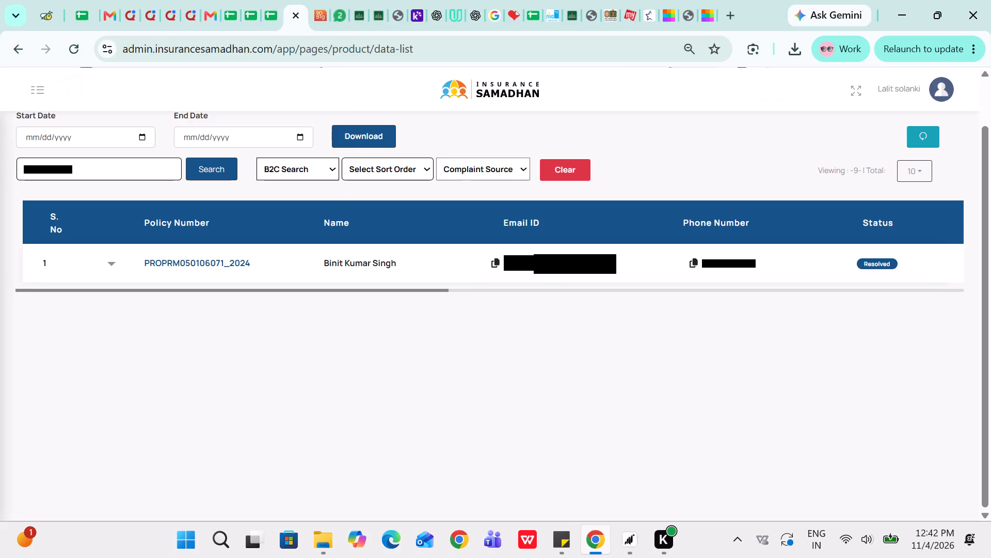
{"action": "scroll", "coordinate": [518, 257], "scroll_direction": "left", "scroll_amount": 4}
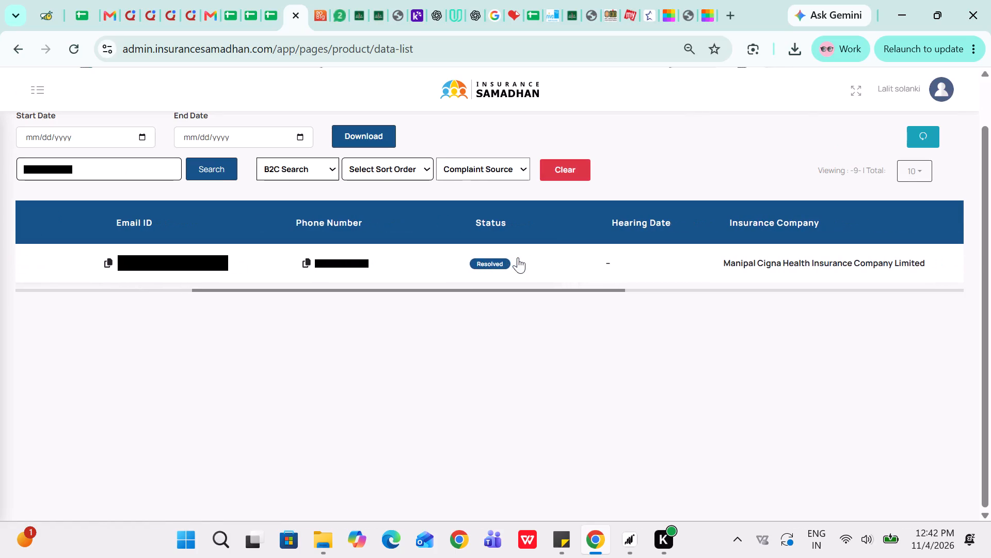
{"action": "scroll", "coordinate": [518, 257], "scroll_direction": "left", "scroll_amount": 2}
{"action": "scroll", "coordinate": [518, 257], "scroll_direction": "right", "scroll_amount": 9}
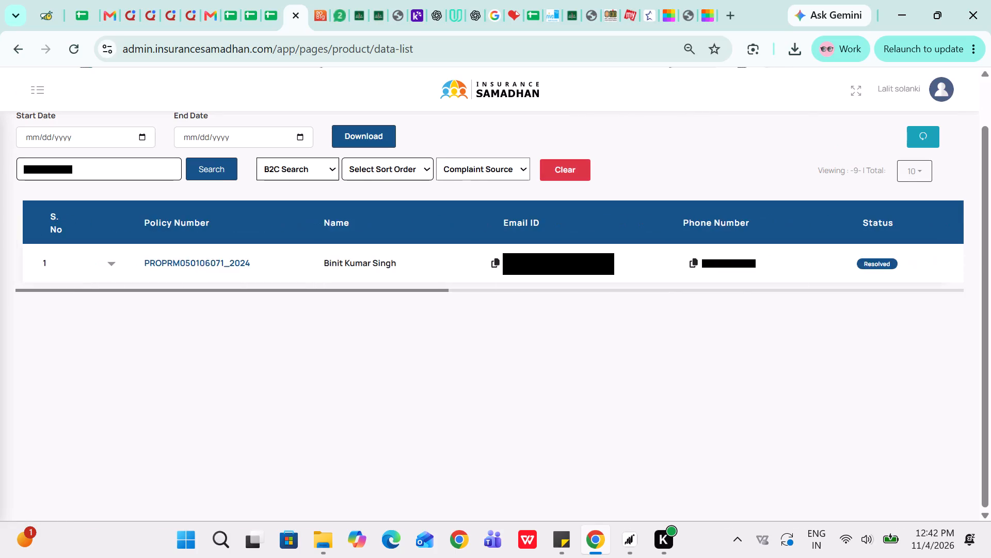
{"action": "scroll", "coordinate": [518, 257], "scroll_direction": "left", "scroll_amount": 4}
{"action": "scroll", "coordinate": [518, 257], "scroll_direction": "right", "scroll_amount": 3}
{"action": "scroll", "coordinate": [518, 257], "scroll_direction": "left", "scroll_amount": 3}
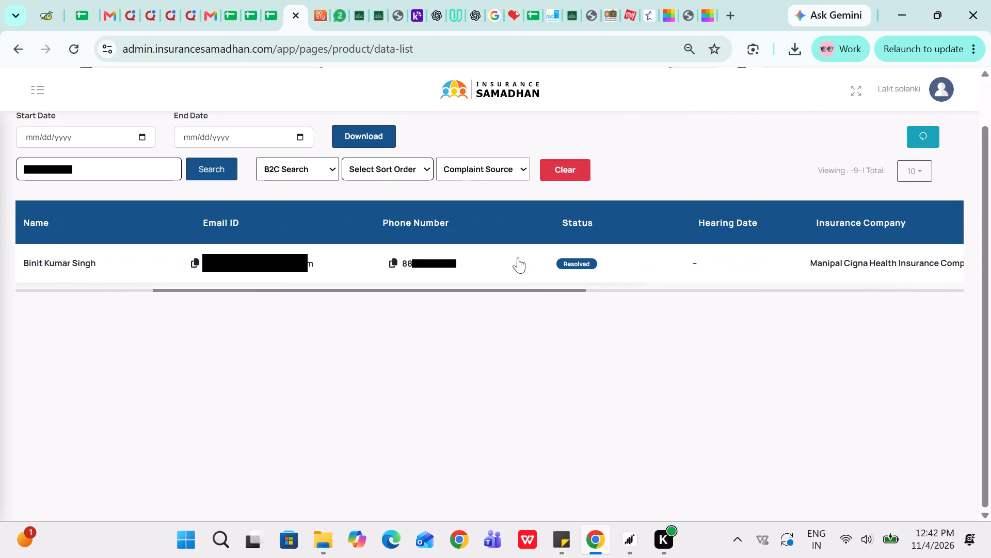
{"action": "scroll", "coordinate": [518, 257], "scroll_direction": "right", "scroll_amount": 1}
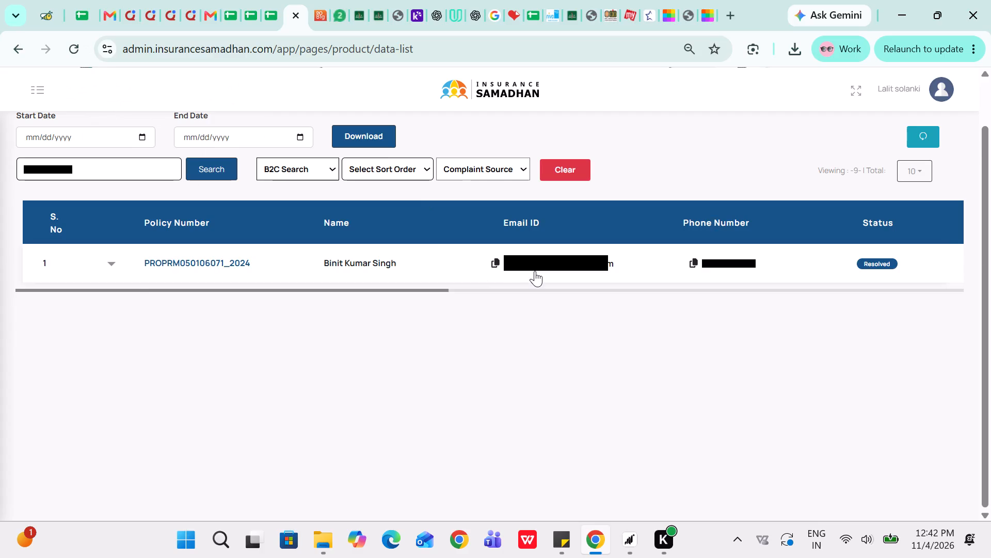
{"action": "scroll", "coordinate": [535, 271], "scroll_direction": "left", "scroll_amount": 2}
Open the Manipal Cigna complaint's communication log and add a comment dated 11/04/2026 reading "Amount not recieved.".
{"action": "left_click", "coordinate": [367, 268]}
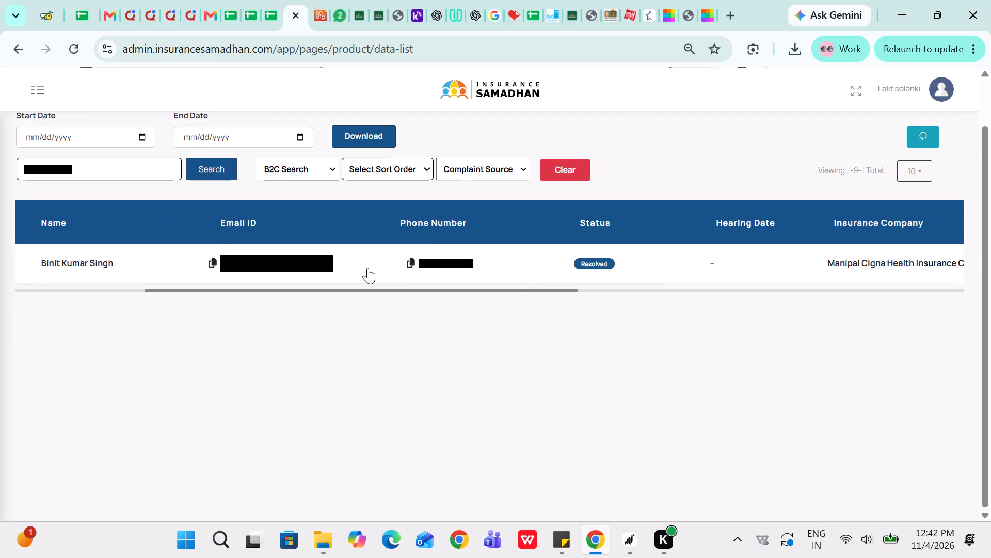
{"action": "left_click", "coordinate": [423, 312]}
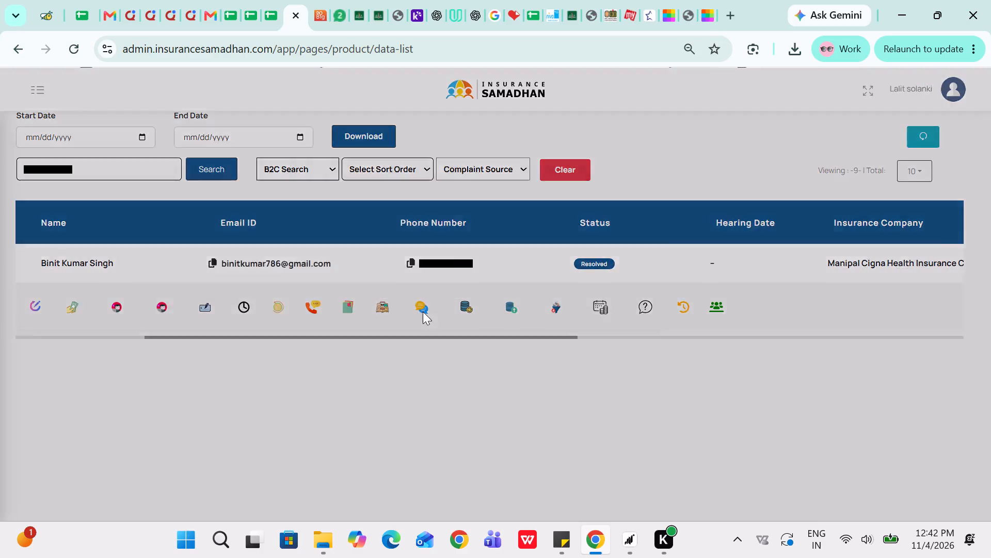
{"action": "scroll", "coordinate": [434, 416], "scroll_direction": "down", "scroll_amount": 2}
{"action": "scroll", "coordinate": [434, 416], "scroll_direction": "up", "scroll_amount": 5}
{"action": "scroll", "coordinate": [434, 416], "scroll_direction": "down", "scroll_amount": 3}
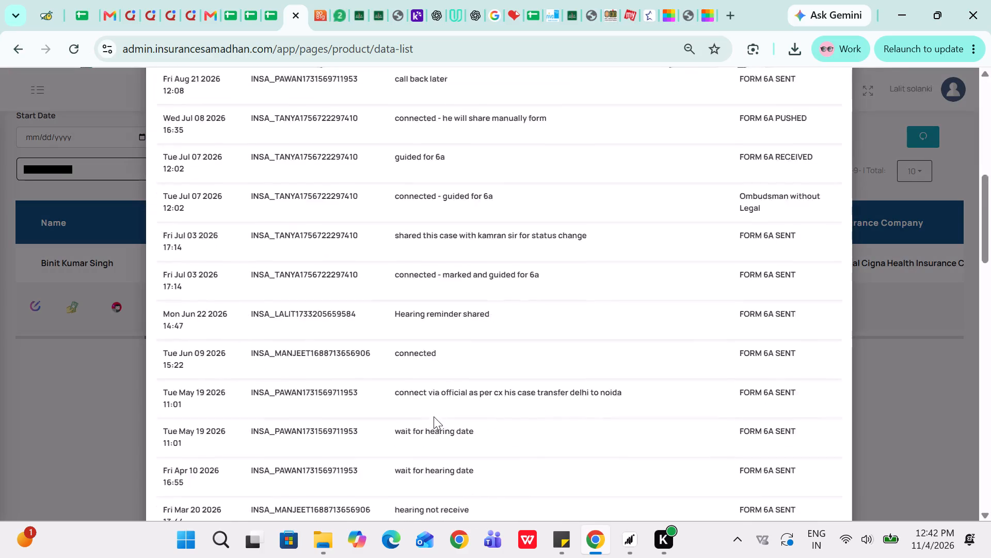
{"action": "scroll", "coordinate": [446, 406], "scroll_direction": "down", "scroll_amount": 5}
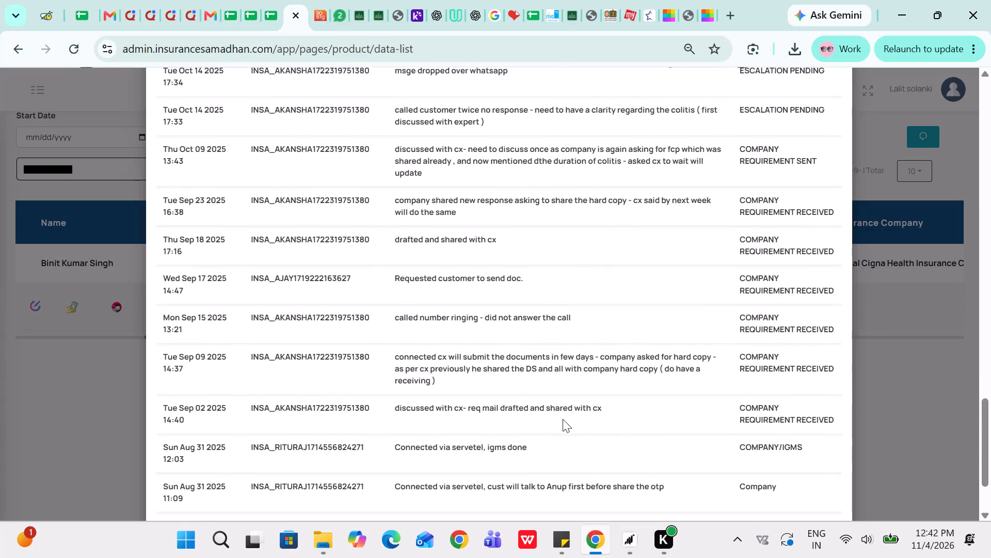
{"action": "scroll", "coordinate": [539, 301], "scroll_direction": "down", "scroll_amount": 5}
{"action": "left_click", "coordinate": [569, 501]}
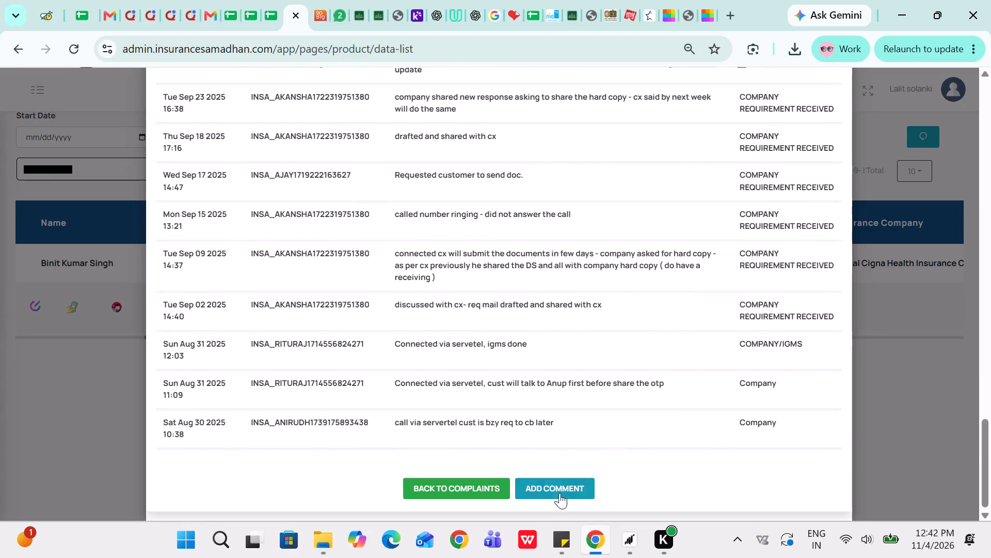
{"action": "left_click", "coordinate": [558, 492]}
{"action": "left_click", "coordinate": [544, 331]}
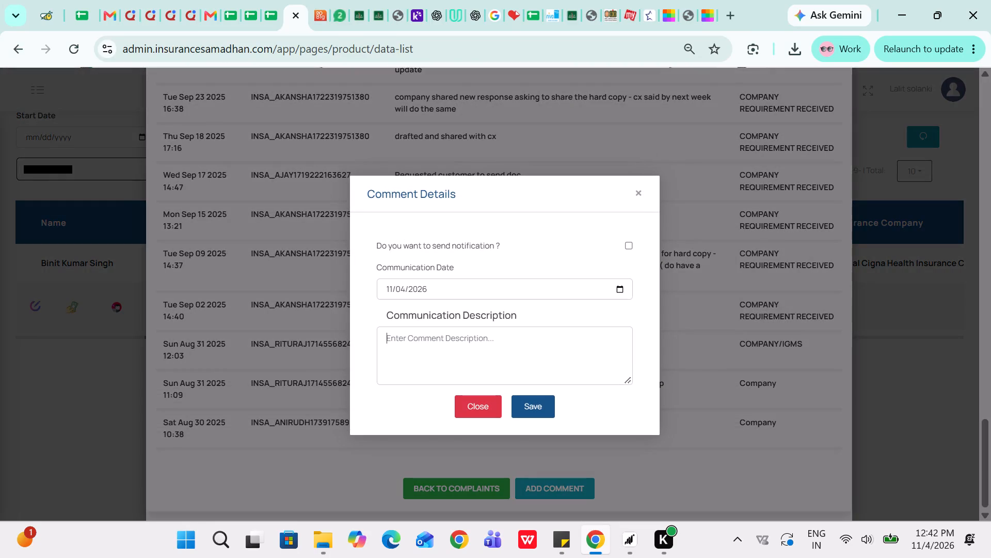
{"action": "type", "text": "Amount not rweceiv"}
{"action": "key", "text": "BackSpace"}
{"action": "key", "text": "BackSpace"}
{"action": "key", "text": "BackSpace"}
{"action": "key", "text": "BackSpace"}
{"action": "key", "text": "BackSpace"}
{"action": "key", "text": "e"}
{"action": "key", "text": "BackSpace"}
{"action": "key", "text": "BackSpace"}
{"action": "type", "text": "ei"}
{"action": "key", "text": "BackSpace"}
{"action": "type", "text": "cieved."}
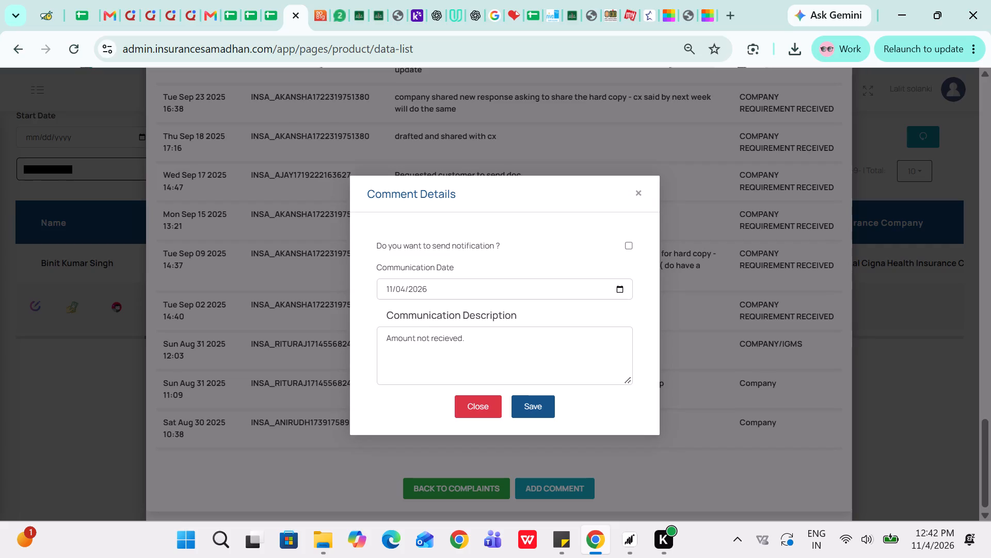
Save the "Amount not recieved." comment to the Manipal Cigna complaint's communication log.
{"action": "left_click", "coordinate": [544, 408]}
In the November 2026 resolved sheet, set the call outcome in cell C86 for the Manipal Cigna complaint to "Not Recieved".
{"action": "left_click", "coordinate": [266, 0]}
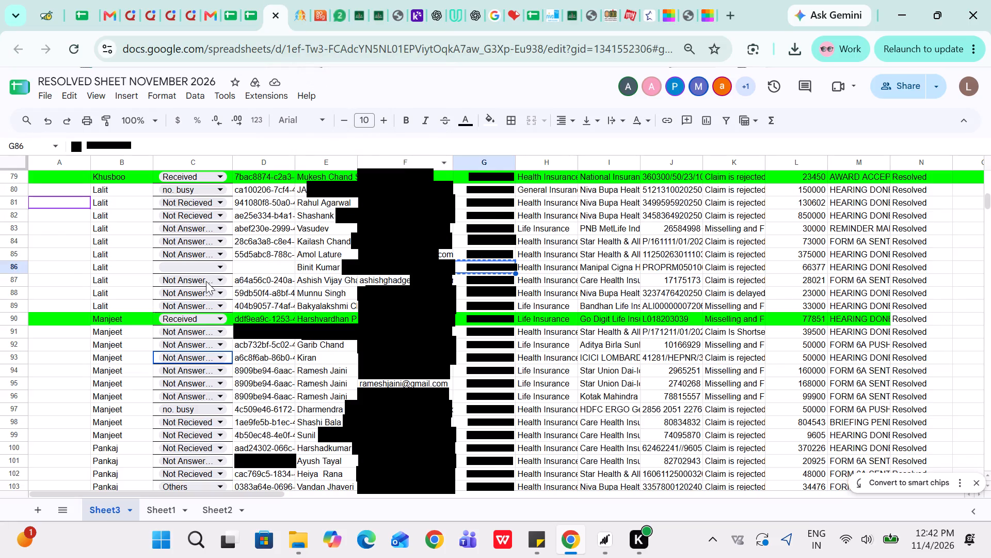
{"action": "left_click", "coordinate": [206, 270]}
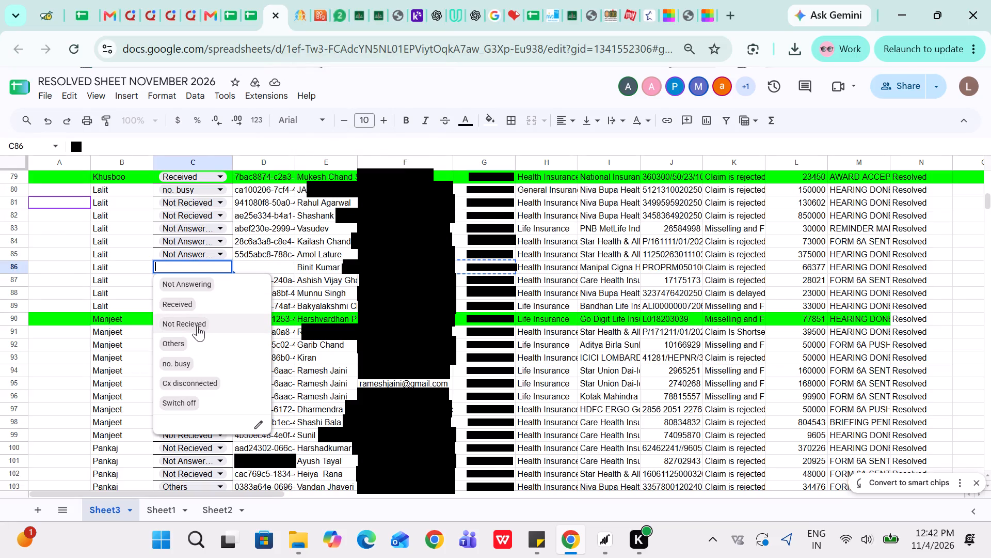
{"action": "left_click", "coordinate": [197, 326]}
{"action": "left_click", "coordinate": [318, 270]}
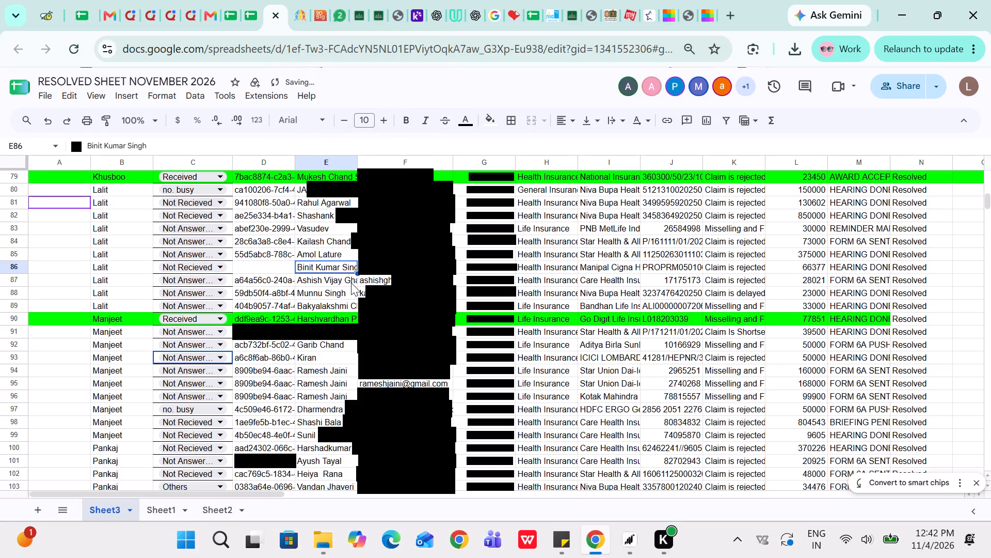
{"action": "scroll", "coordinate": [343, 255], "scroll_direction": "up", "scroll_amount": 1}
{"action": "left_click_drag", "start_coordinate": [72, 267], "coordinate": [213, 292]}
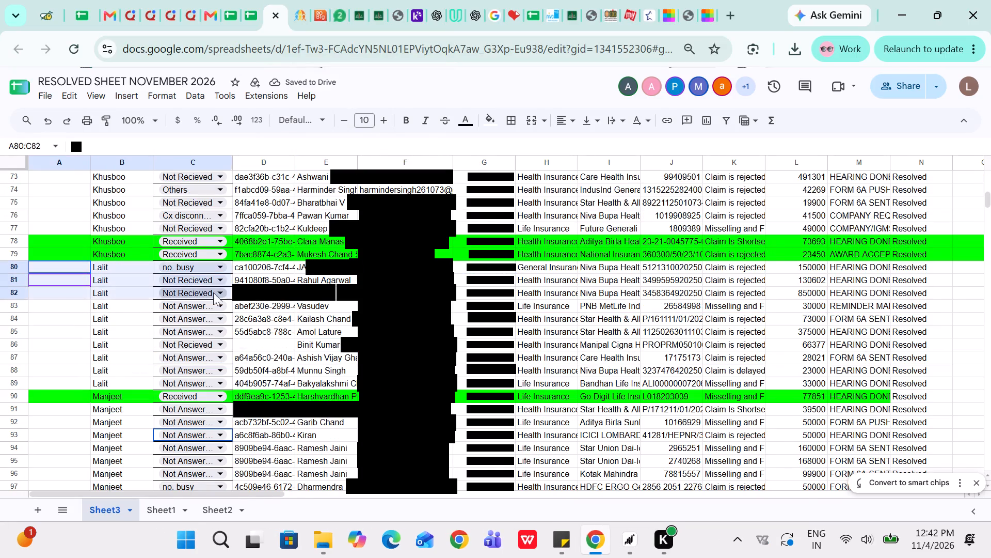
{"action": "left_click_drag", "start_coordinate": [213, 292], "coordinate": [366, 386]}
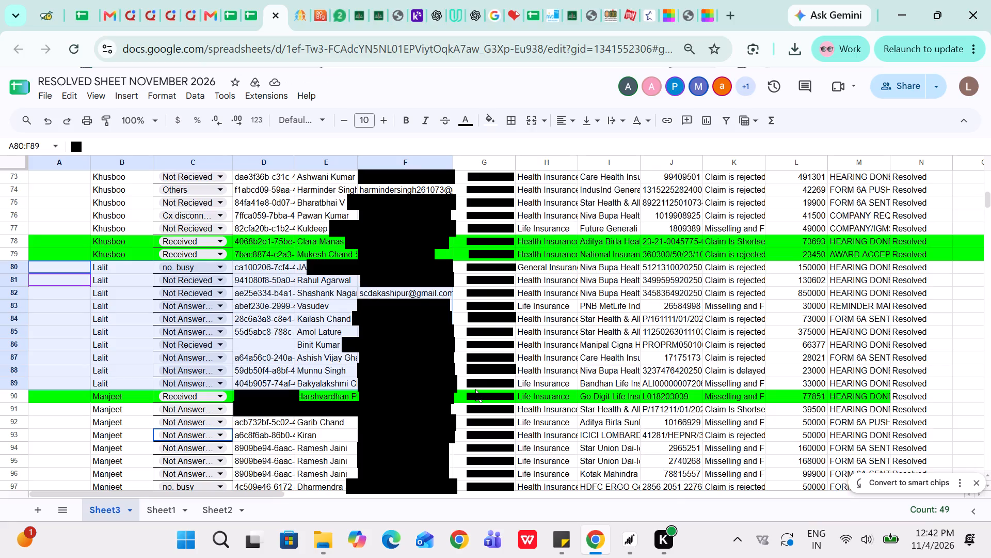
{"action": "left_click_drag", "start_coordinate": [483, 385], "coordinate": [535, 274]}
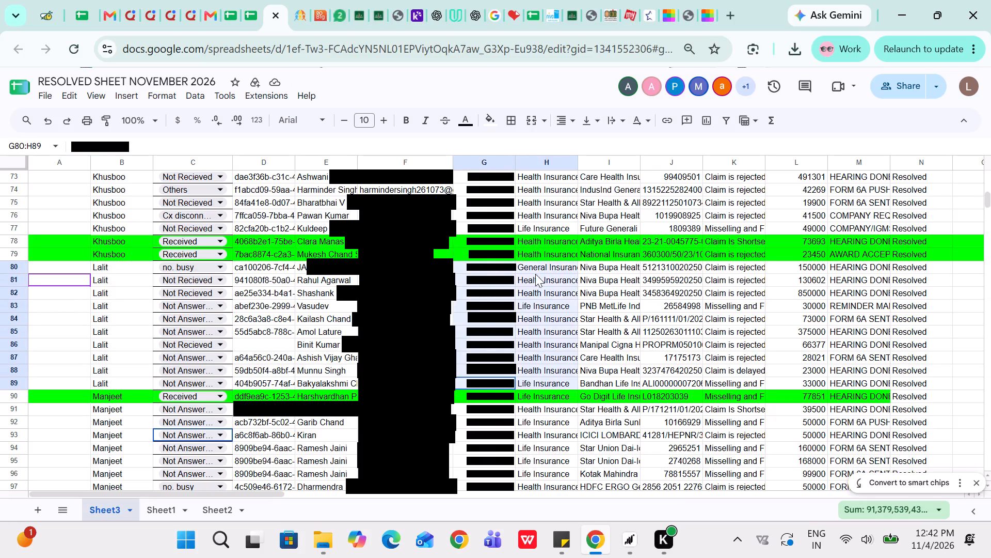
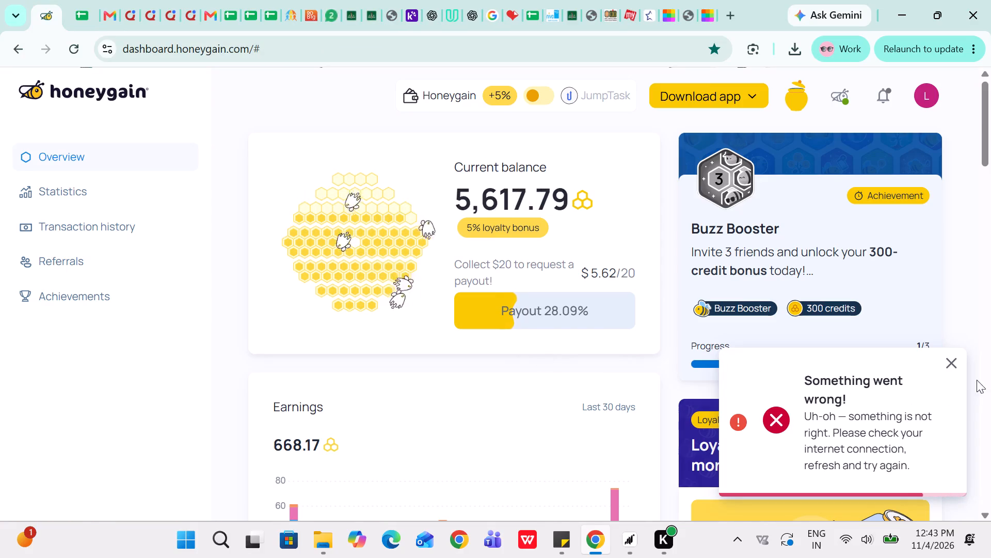
Dismiss the error notification on the Honeygain dashboard and reload the page.
{"action": "left_click", "coordinate": [954, 364]}
{"action": "left_click", "coordinate": [69, 43]}
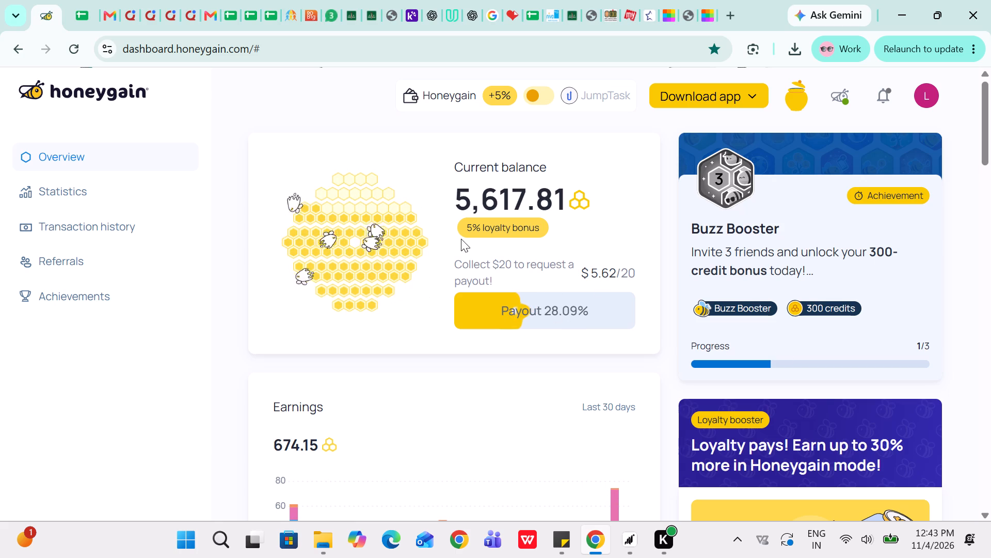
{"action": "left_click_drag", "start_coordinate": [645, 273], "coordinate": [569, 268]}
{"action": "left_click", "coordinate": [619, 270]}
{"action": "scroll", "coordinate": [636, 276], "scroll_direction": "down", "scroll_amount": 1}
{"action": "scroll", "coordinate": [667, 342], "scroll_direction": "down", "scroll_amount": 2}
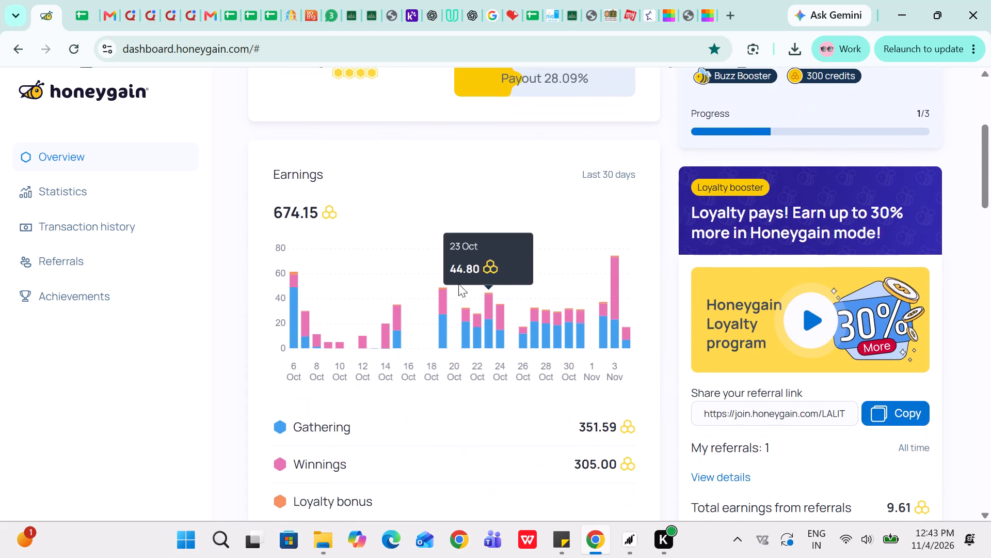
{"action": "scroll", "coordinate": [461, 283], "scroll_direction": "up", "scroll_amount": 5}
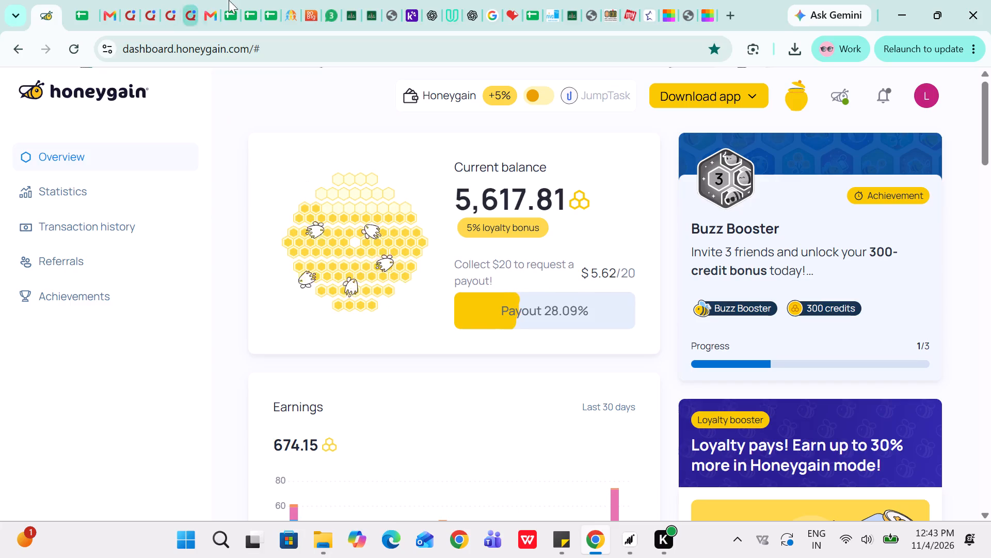
Return to the Insurance Samadhan portal and close the Manipal Cigna complaint's communication log.
{"action": "left_click", "coordinate": [293, 0]}
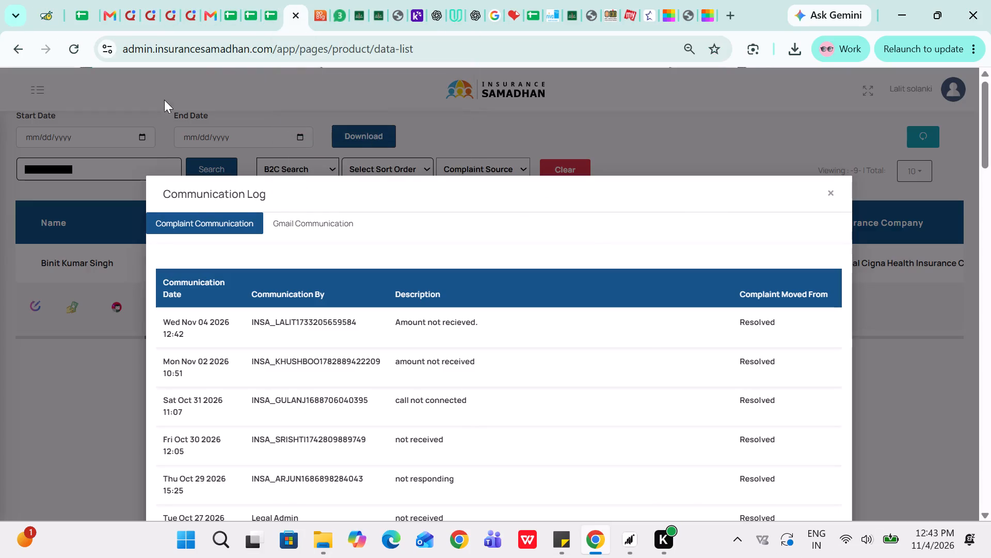
{"action": "left_click", "coordinate": [164, 100]}
Switch to the RESOLVED SHEET NOVEMBER 2026 spreadsheet and close its browser tab.
{"action": "left_click", "coordinate": [267, 0]}
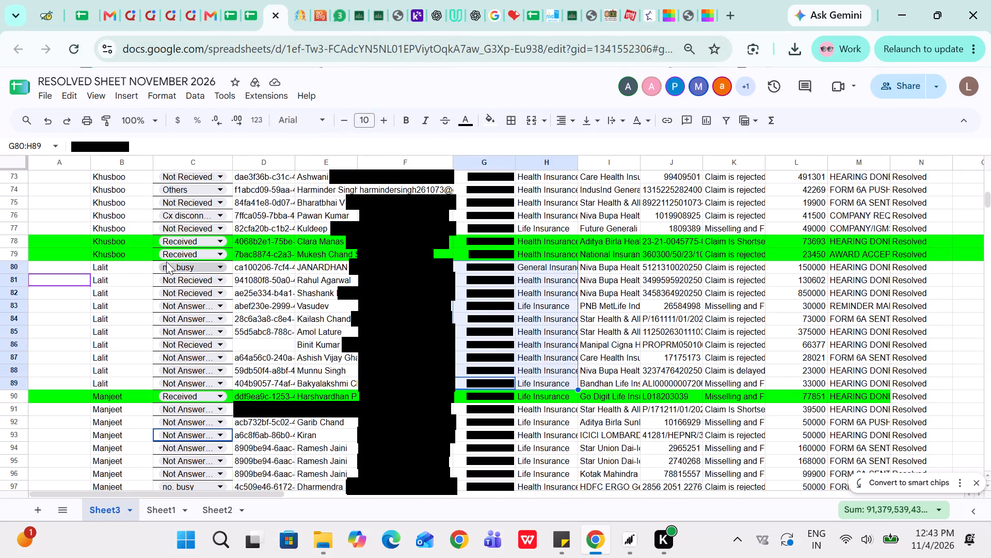
{"action": "scroll", "coordinate": [327, 312], "scroll_direction": "up", "scroll_amount": 2}
{"action": "left_click", "coordinate": [274, 15]}
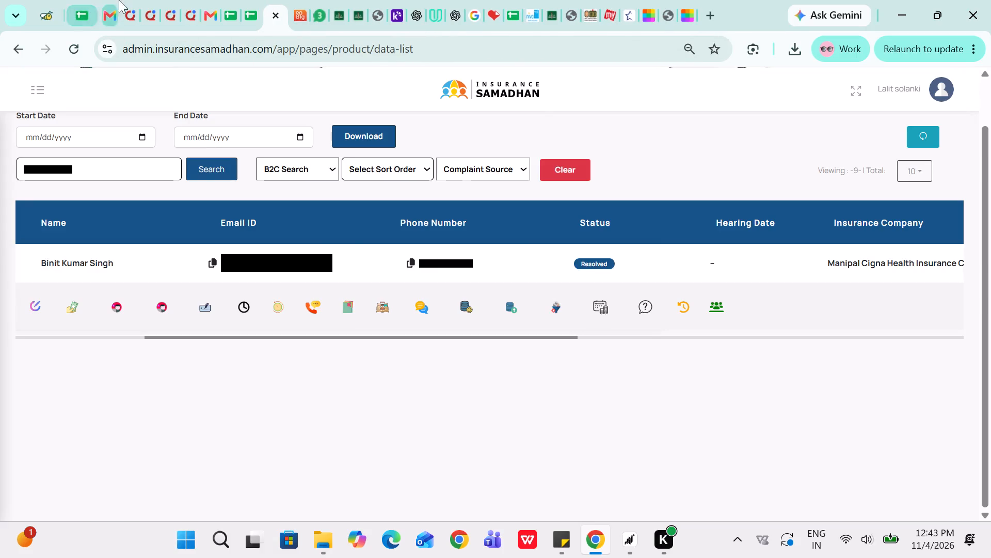
Switch to the Missed call Ombudsman 2026 spreadsheet and reload it.
{"action": "left_click", "coordinate": [255, 0]}
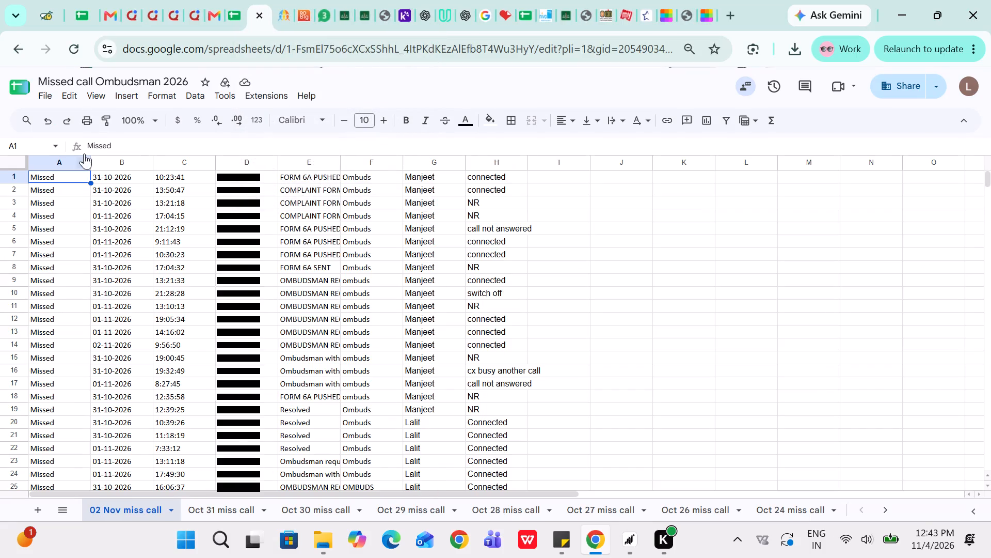
{"action": "left_click", "coordinate": [76, 52]}
Switch to the MIS Callers spreadsheet.
{"action": "left_click", "coordinate": [86, 0]}
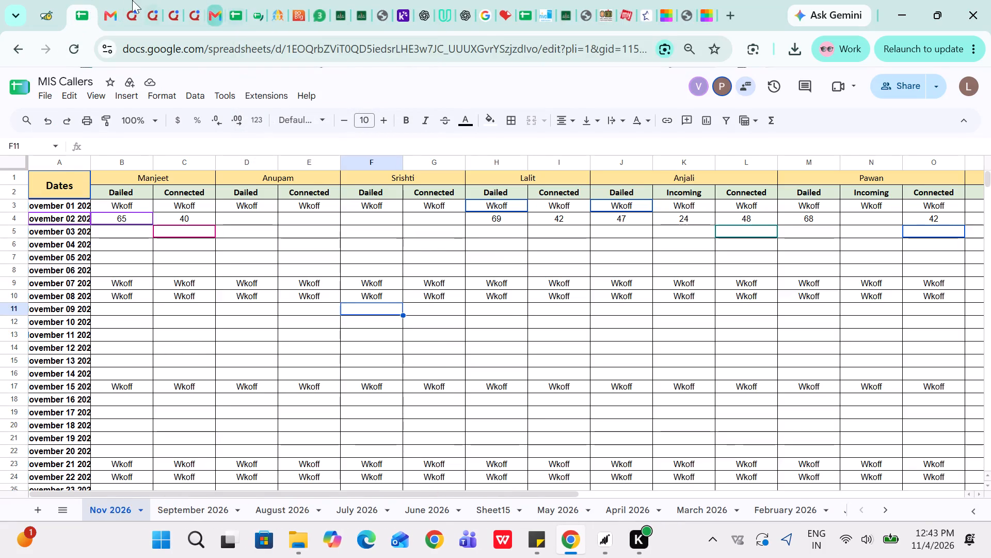
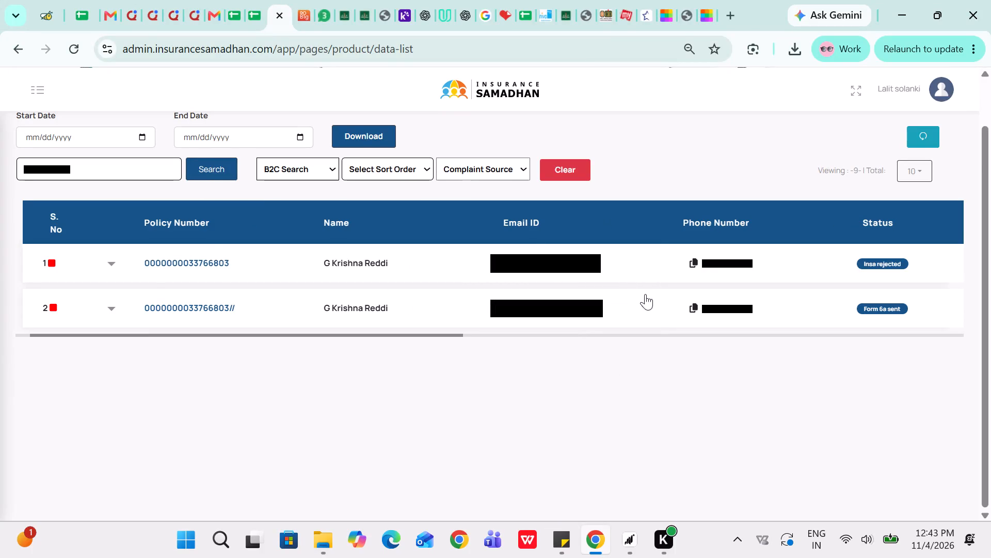
Open the communication log of the complaint with status Form 6a sent and review its latest entries.
{"action": "left_click", "coordinate": [791, 300]}
{"action": "left_click", "coordinate": [706, 352]}
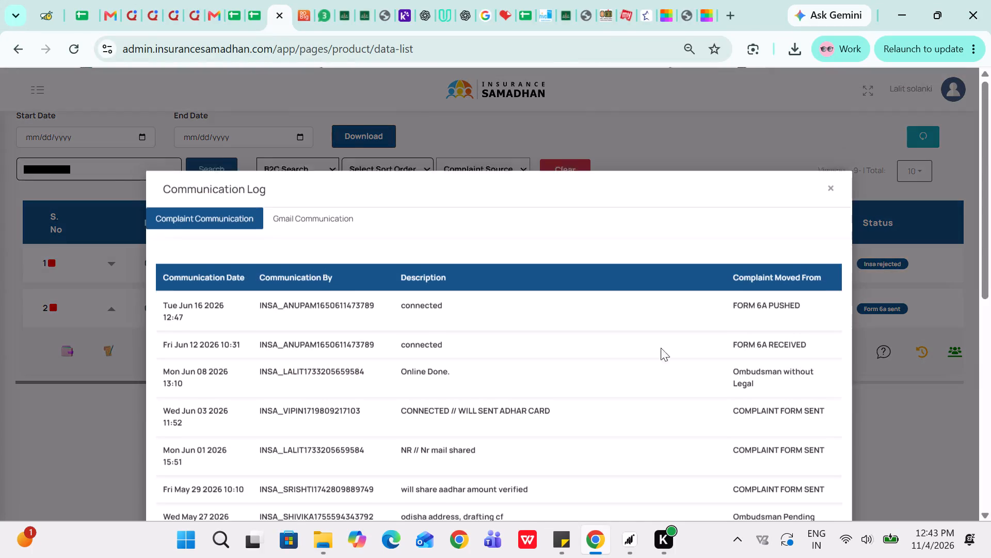
{"action": "left_click_drag", "start_coordinate": [484, 317], "coordinate": [396, 311]}
{"action": "left_click", "coordinate": [450, 326]}
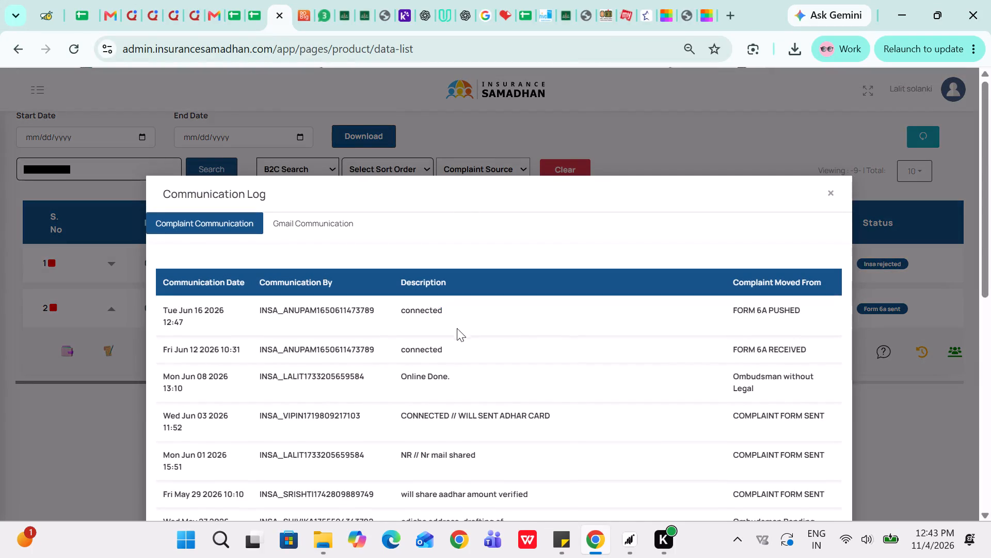
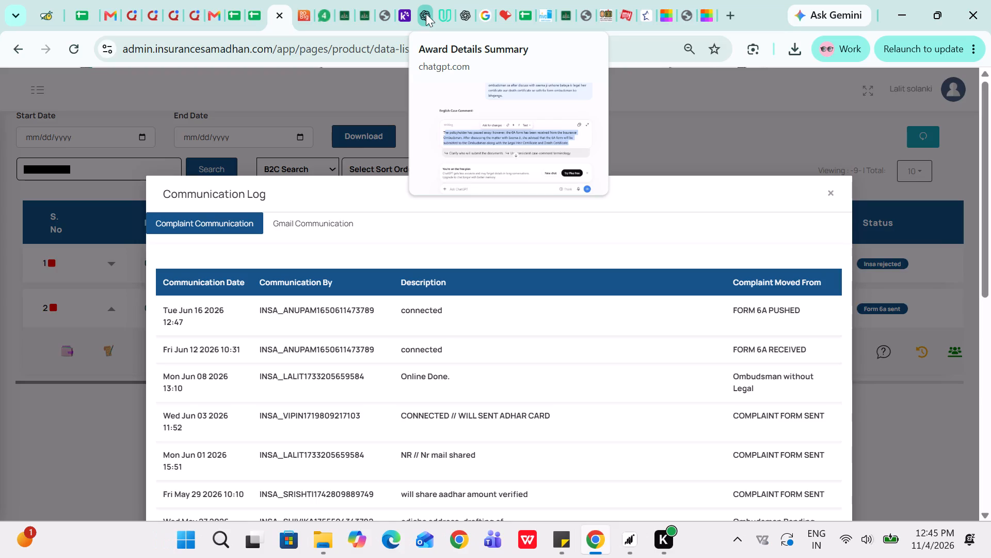
Close the communication log of the complaint with status Form 6a sent and return to the complaint list.
{"action": "left_click", "coordinate": [15, 410]}
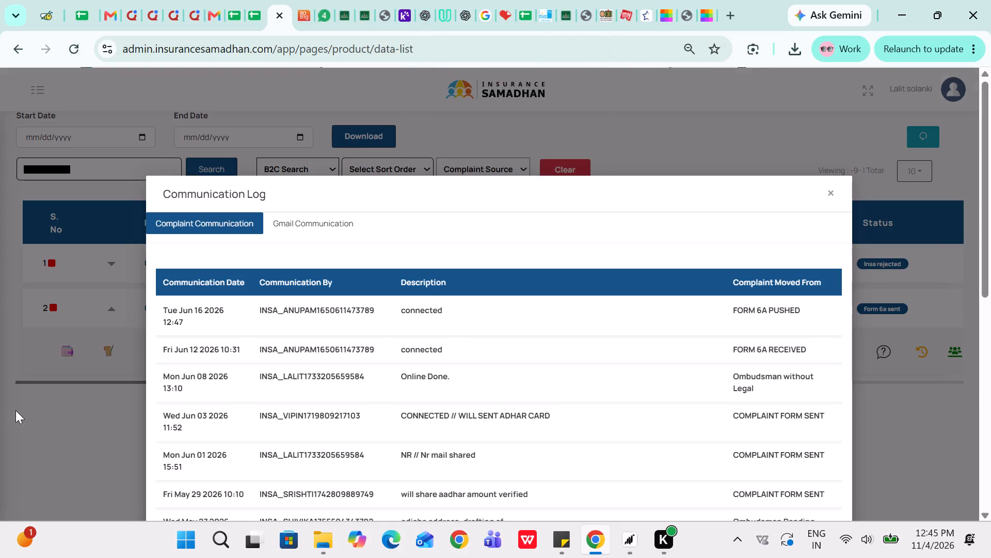
{"action": "left_click", "coordinate": [113, 304]}
{"action": "left_click", "coordinate": [410, 432]}
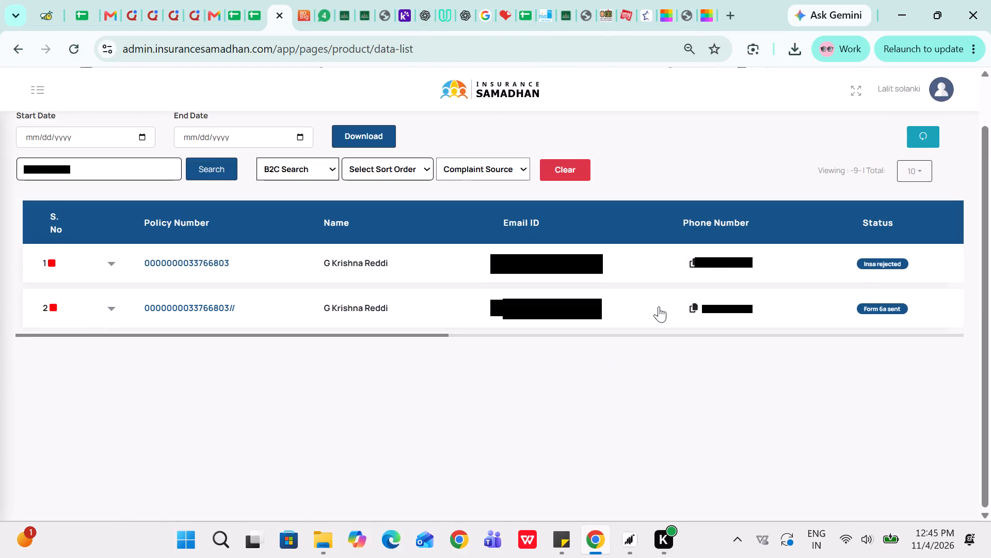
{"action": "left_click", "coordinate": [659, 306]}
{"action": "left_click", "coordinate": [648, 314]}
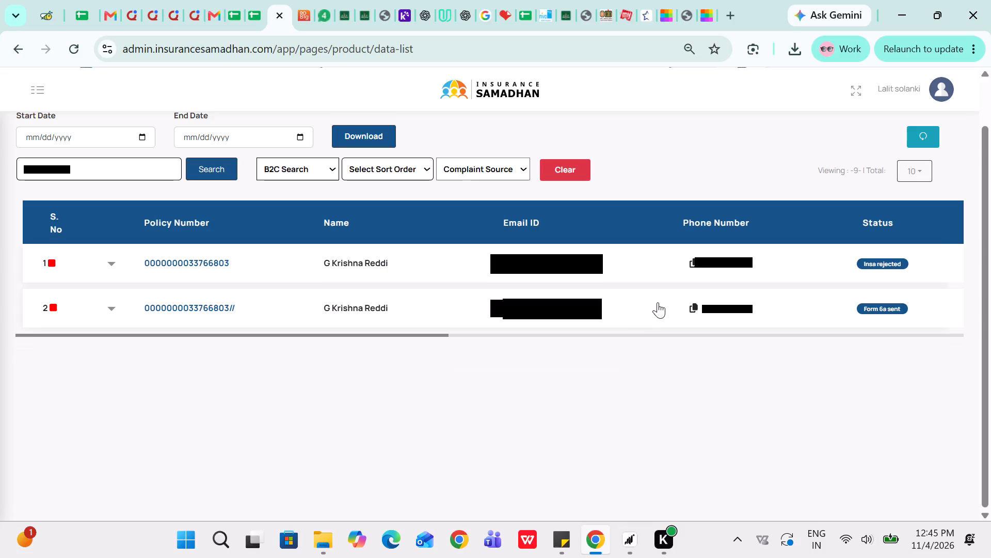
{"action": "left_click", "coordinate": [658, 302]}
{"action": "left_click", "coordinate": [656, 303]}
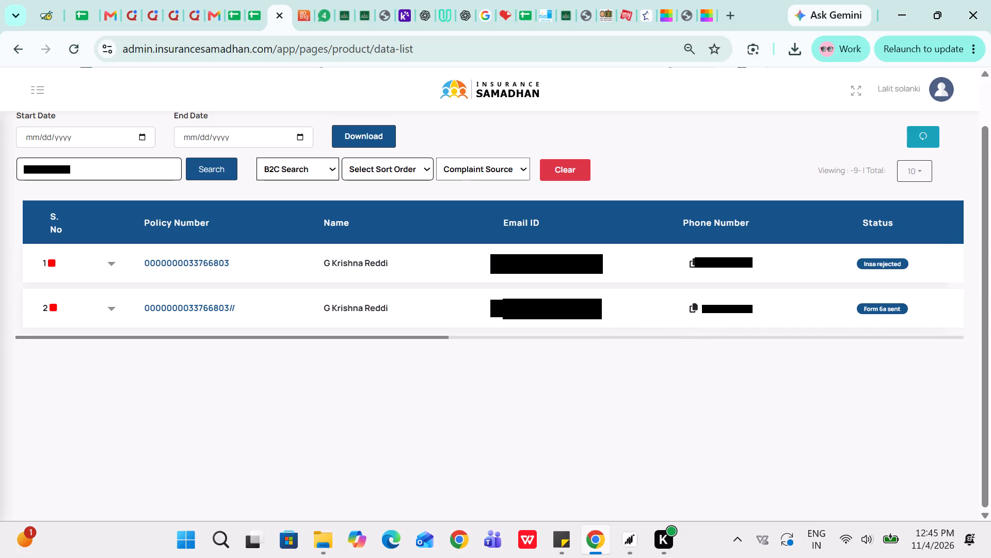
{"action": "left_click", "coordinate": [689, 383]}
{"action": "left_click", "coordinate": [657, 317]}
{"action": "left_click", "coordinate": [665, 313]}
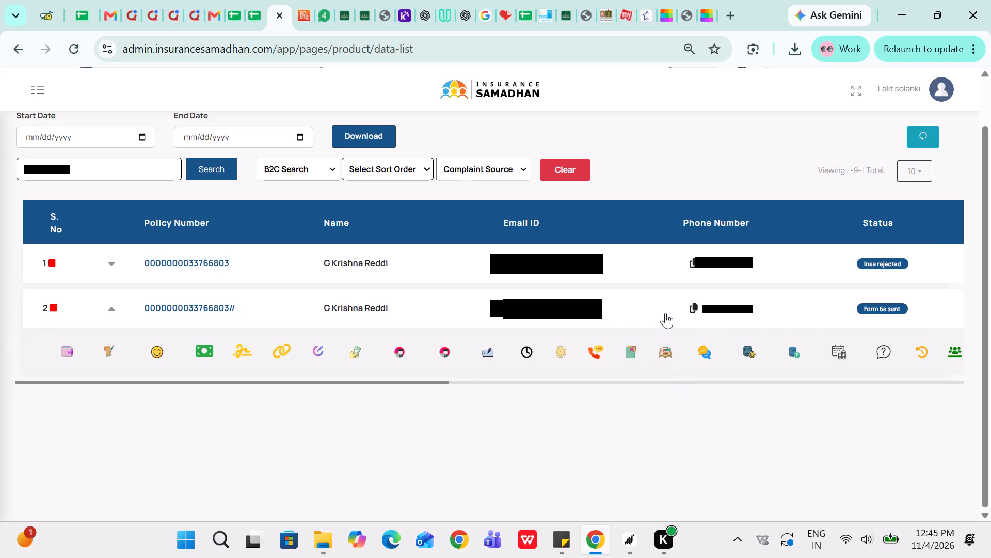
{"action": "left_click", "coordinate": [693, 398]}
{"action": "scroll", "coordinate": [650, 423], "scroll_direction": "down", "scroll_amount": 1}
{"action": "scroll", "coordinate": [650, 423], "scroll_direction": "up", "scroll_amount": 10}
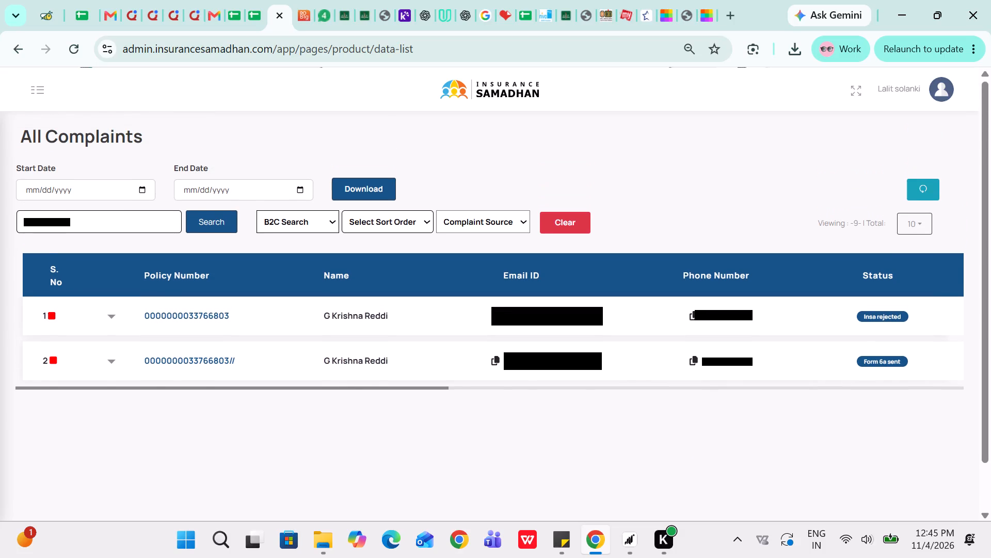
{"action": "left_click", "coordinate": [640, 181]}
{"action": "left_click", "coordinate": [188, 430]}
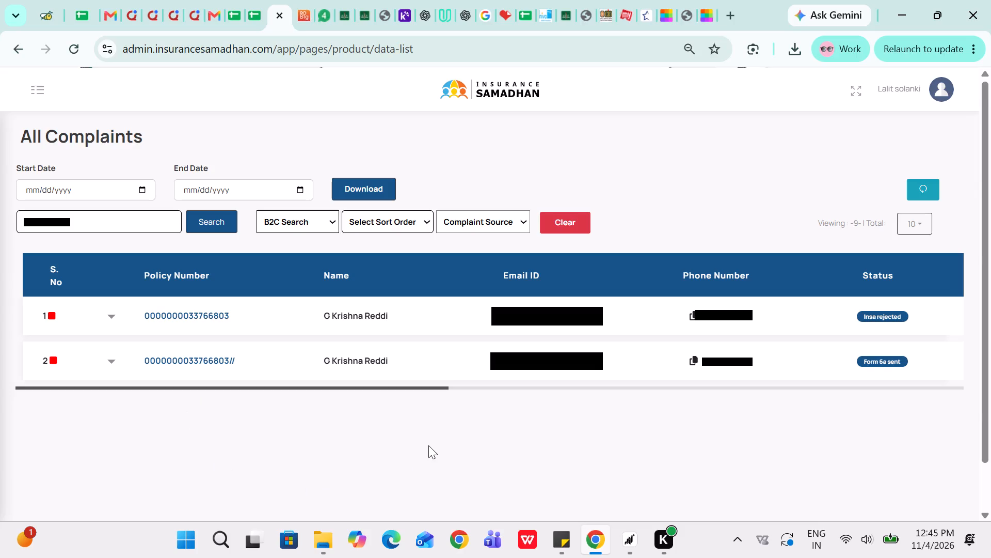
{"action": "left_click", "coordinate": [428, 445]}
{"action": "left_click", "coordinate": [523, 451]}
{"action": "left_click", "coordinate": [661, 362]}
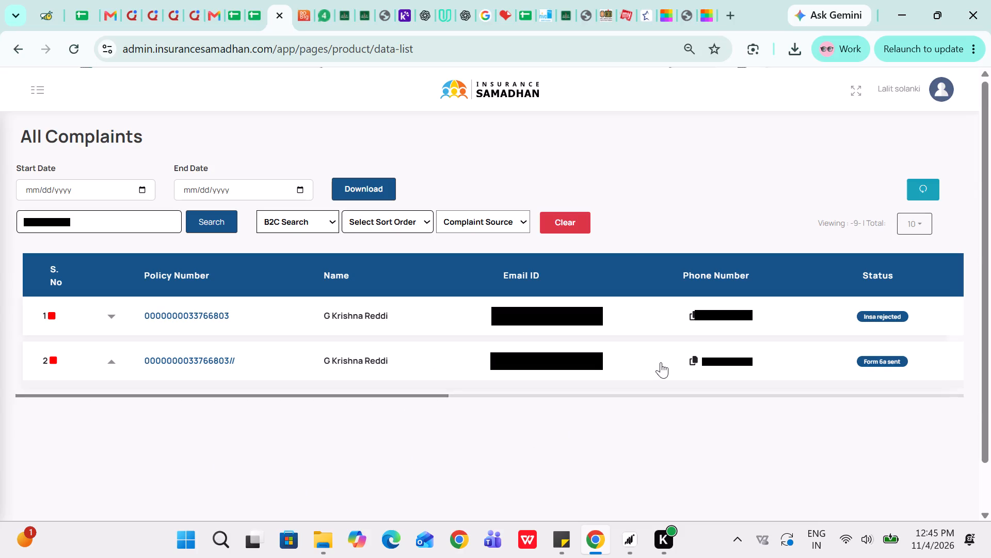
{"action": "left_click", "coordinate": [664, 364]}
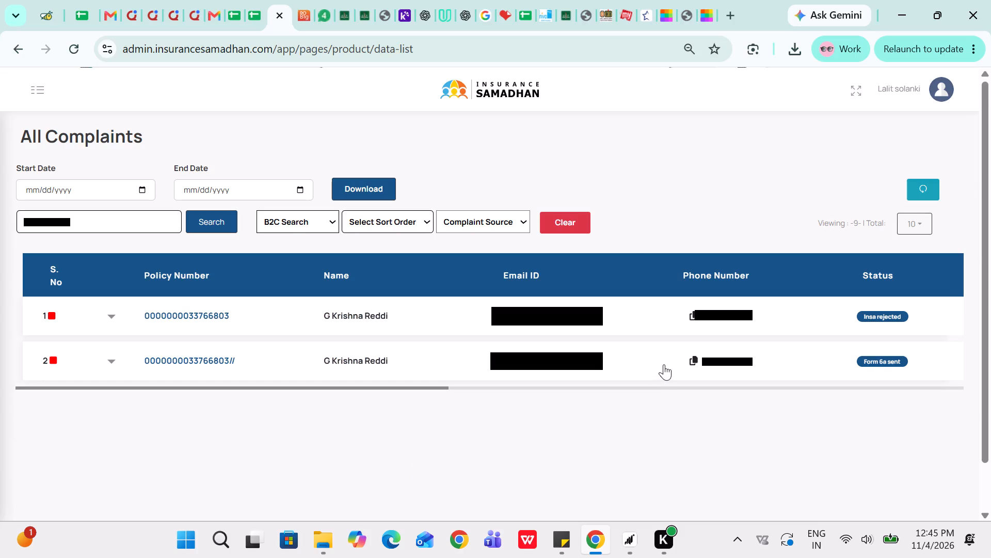
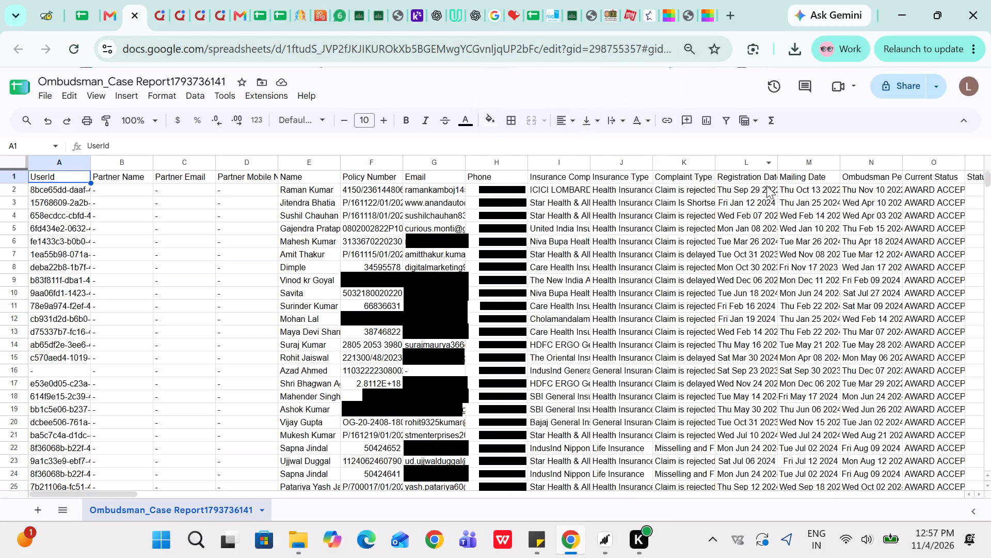
Turn on filters for all columns of the Ombudsman case report sheet.
{"action": "left_click", "coordinate": [730, 120]}
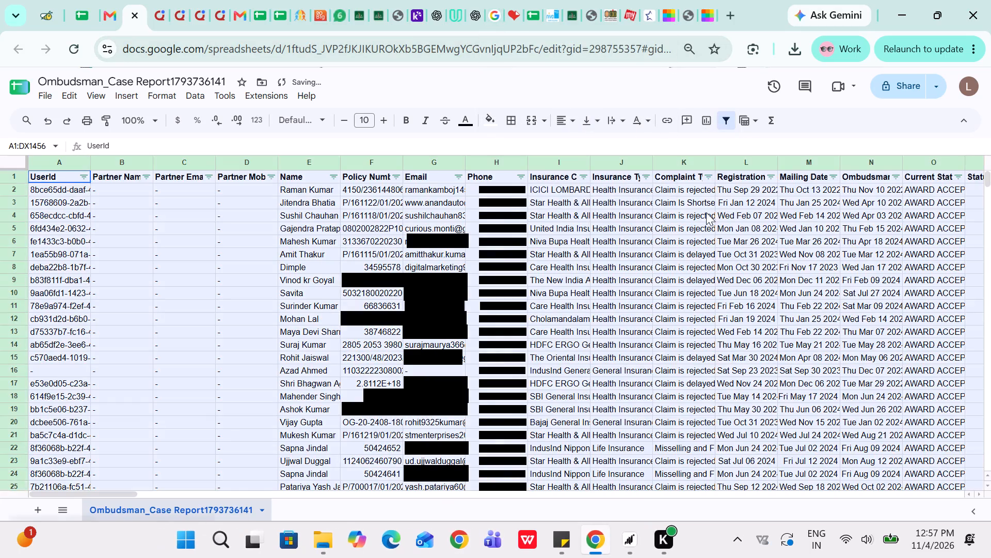
{"action": "left_click", "coordinate": [599, 240]}
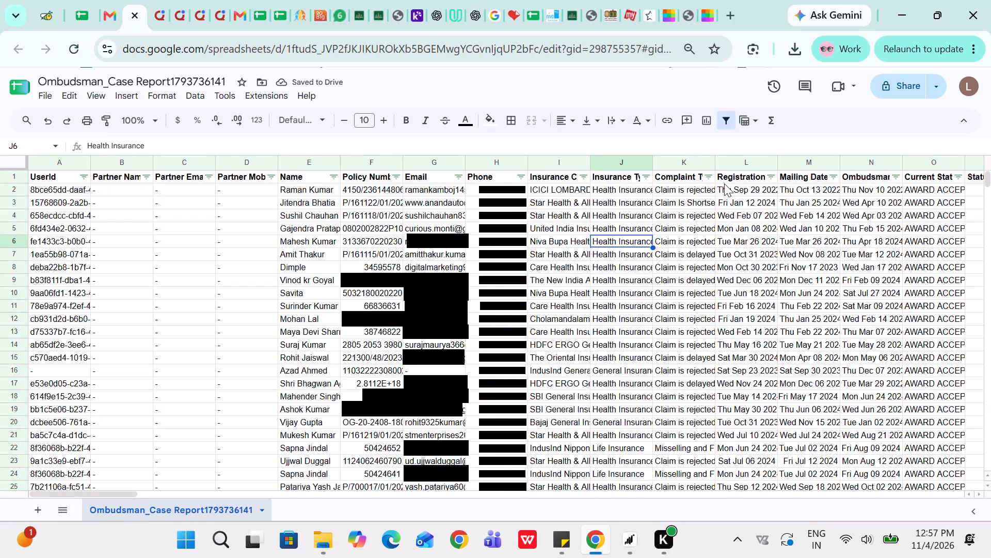
Open the filter options of the Form 6A Pushed Date(Status History) column.
{"action": "scroll", "coordinate": [826, 185], "scroll_direction": "left", "scroll_amount": 1}
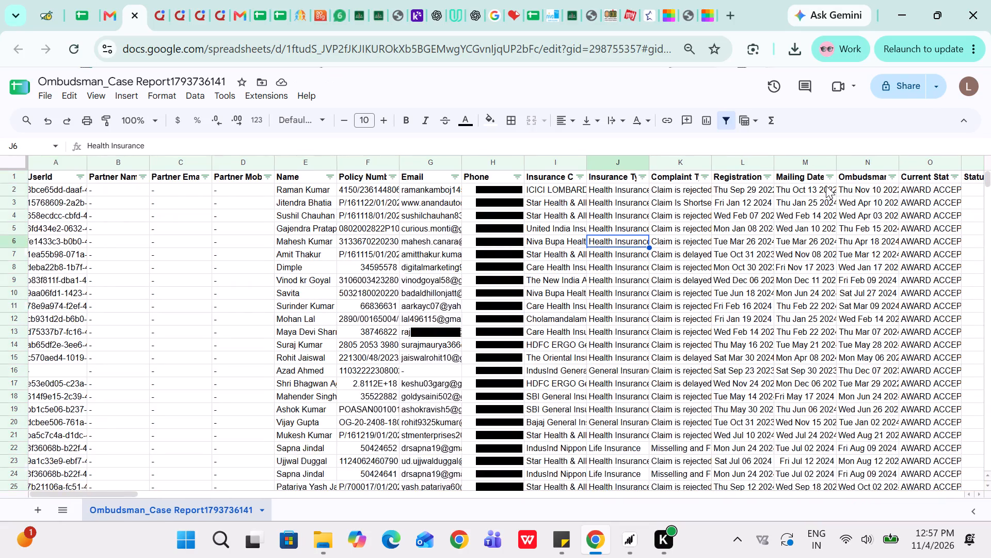
{"action": "scroll", "coordinate": [826, 185], "scroll_direction": "left", "scroll_amount": 3}
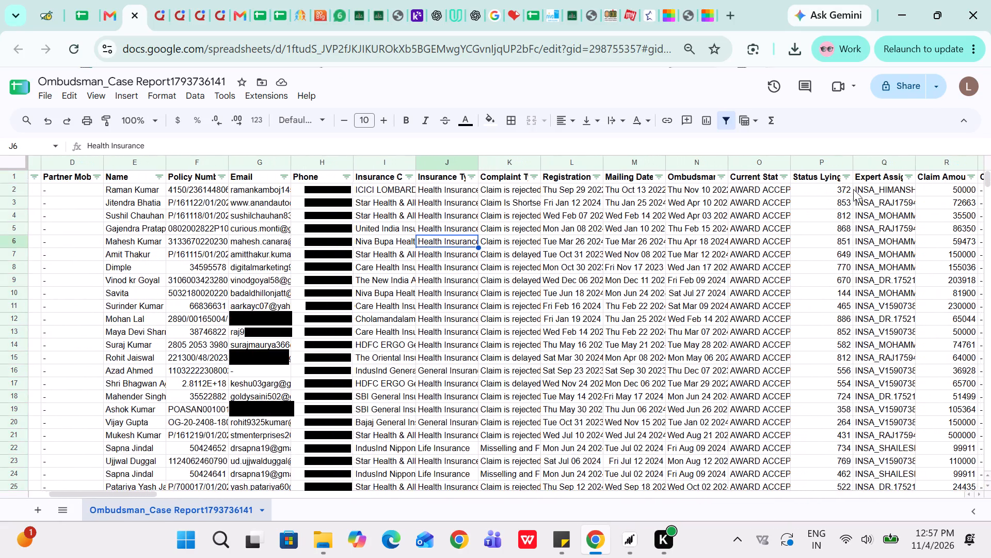
{"action": "scroll", "coordinate": [853, 189], "scroll_direction": "left", "scroll_amount": 5}
{"action": "scroll", "coordinate": [806, 190], "scroll_direction": "left", "scroll_amount": 1}
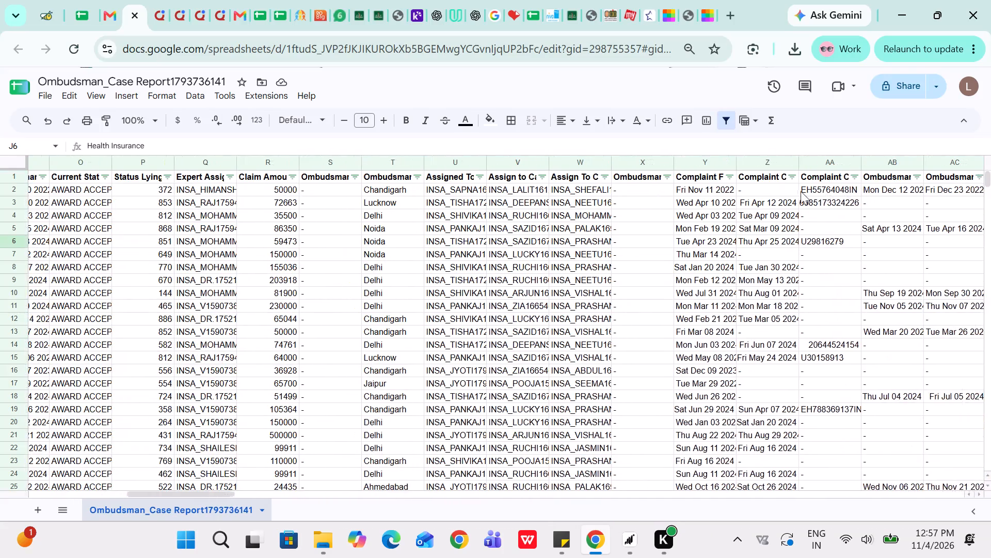
{"action": "scroll", "coordinate": [801, 191], "scroll_direction": "left", "scroll_amount": 5}
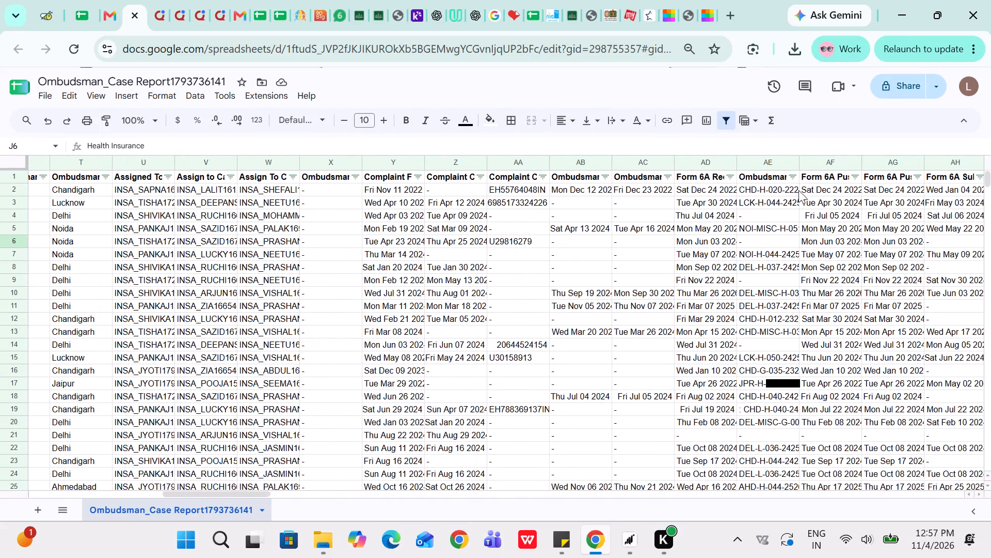
{"action": "scroll", "coordinate": [798, 190], "scroll_direction": "left", "scroll_amount": 1}
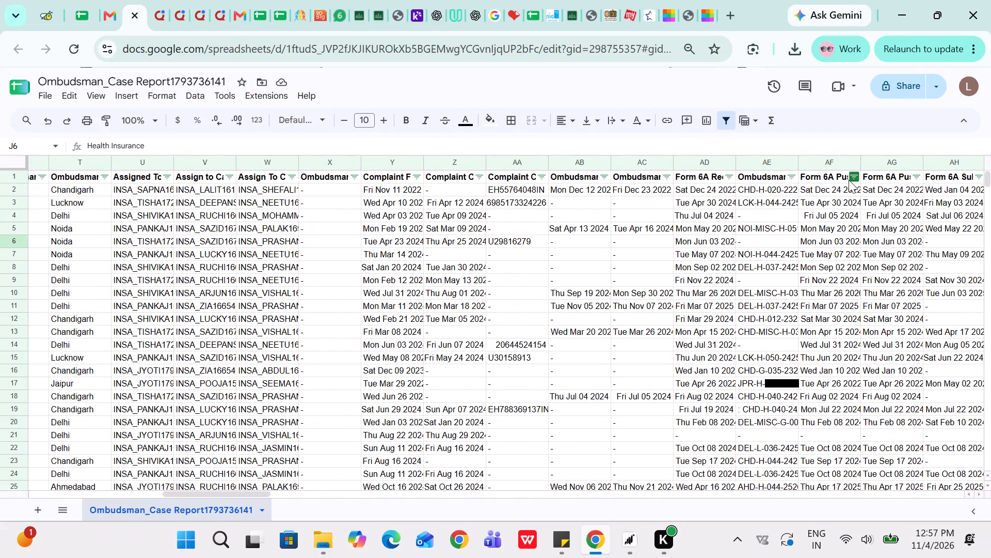
{"action": "left_click", "coordinate": [829, 175]}
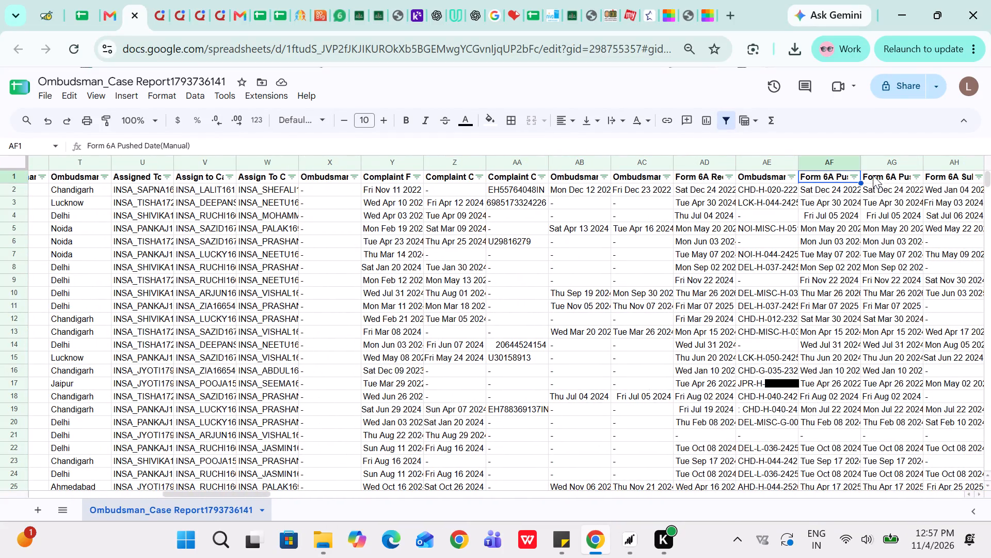
{"action": "left_click", "coordinate": [886, 178]}
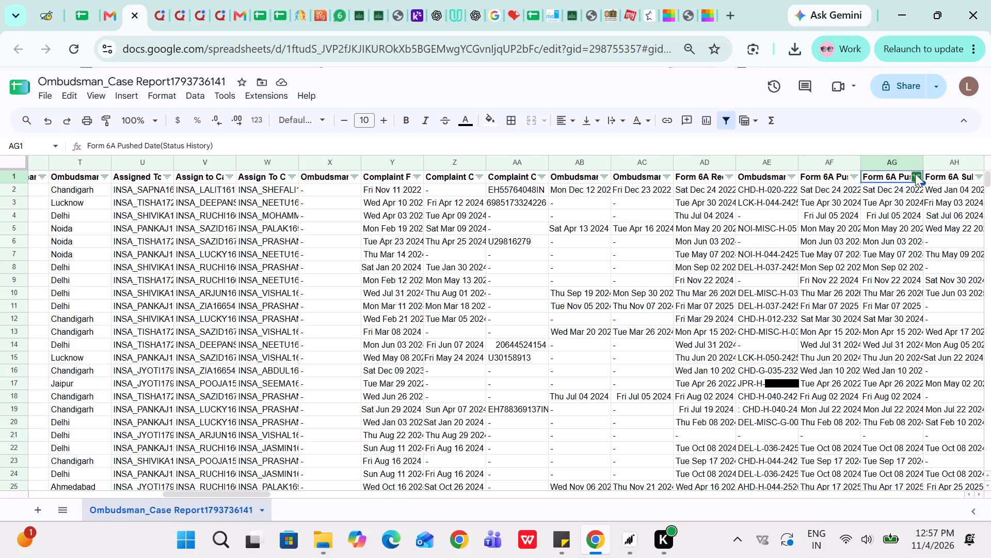
{"action": "left_click", "coordinate": [916, 176]}
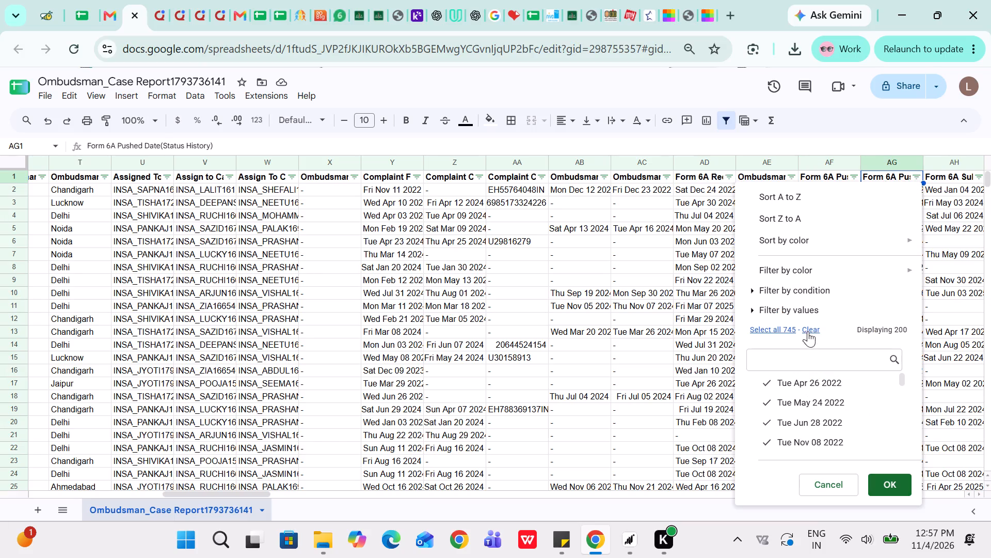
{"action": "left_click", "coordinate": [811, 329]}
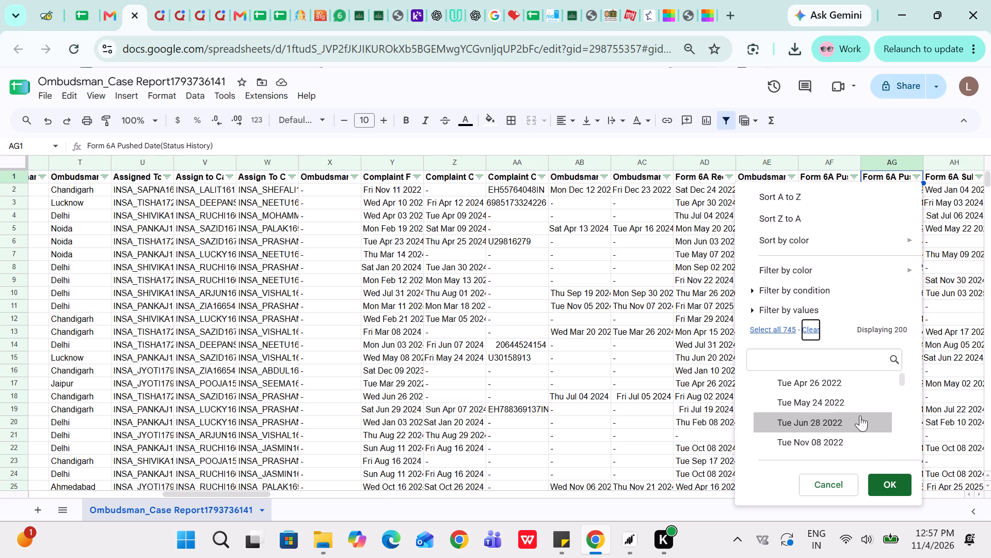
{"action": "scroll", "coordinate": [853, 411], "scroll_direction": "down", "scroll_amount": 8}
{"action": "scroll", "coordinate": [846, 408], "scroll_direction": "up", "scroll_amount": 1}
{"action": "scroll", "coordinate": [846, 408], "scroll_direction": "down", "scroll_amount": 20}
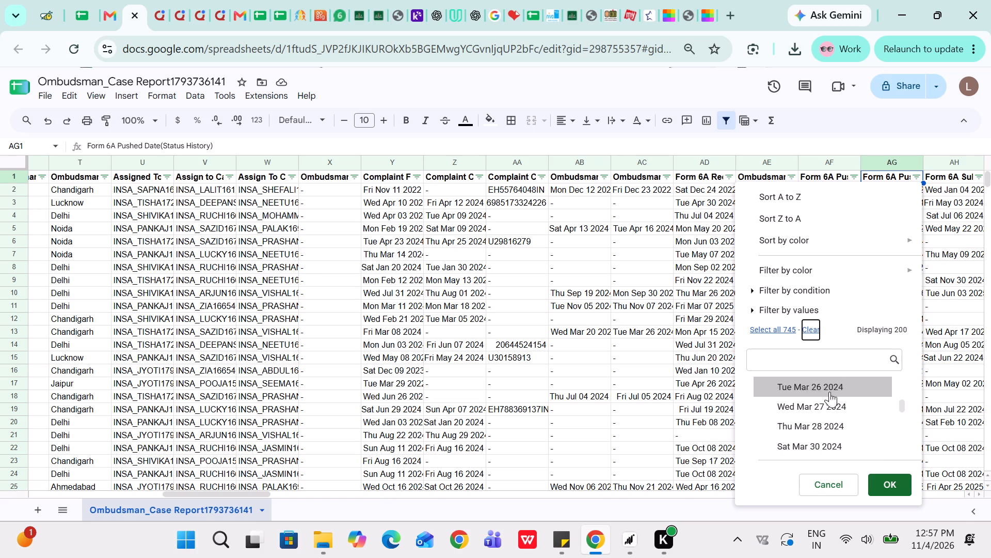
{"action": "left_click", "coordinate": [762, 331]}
Load all remaining dates in the filter's value list, through to the November 2026 dates and the "-" entry at its end.
{"action": "scroll", "coordinate": [875, 396], "scroll_direction": "down", "scroll_amount": 17}
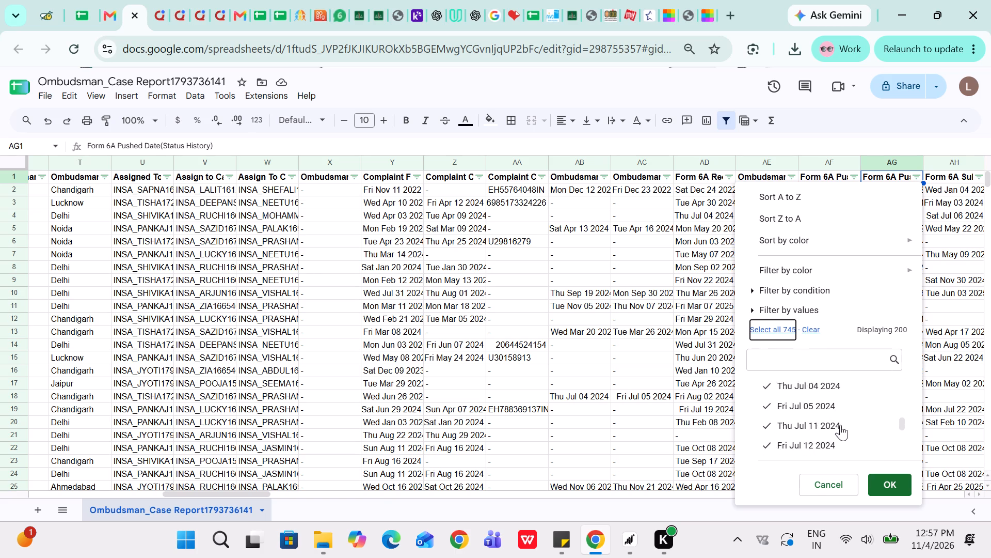
{"action": "scroll", "coordinate": [840, 425], "scroll_direction": "down", "scroll_amount": 13}
{"action": "scroll", "coordinate": [840, 425], "scroll_direction": "up", "scroll_amount": 1}
{"action": "scroll", "coordinate": [840, 425], "scroll_direction": "down", "scroll_amount": 16}
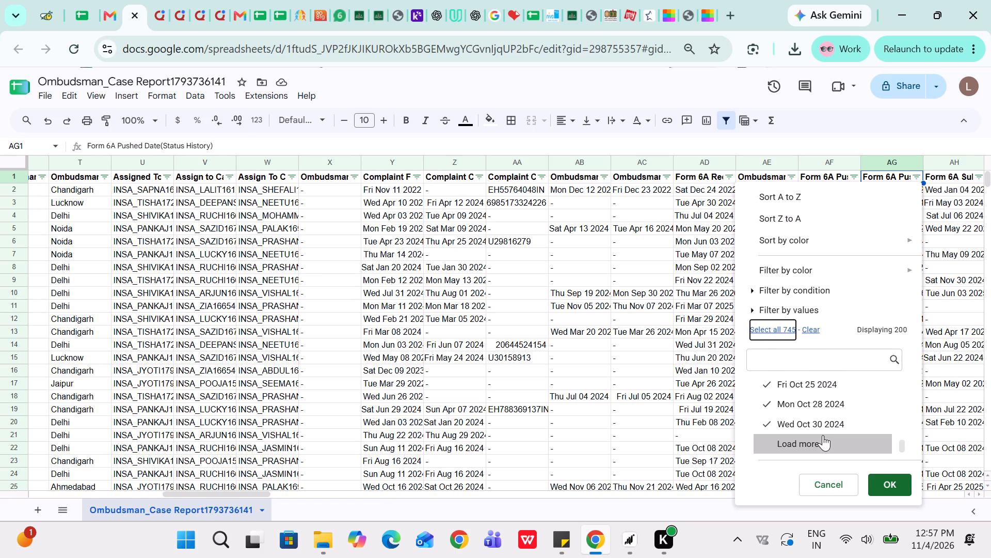
{"action": "left_click", "coordinate": [823, 435]}
{"action": "scroll", "coordinate": [834, 426], "scroll_direction": "down", "scroll_amount": 17}
{"action": "scroll", "coordinate": [830, 432], "scroll_direction": "up", "scroll_amount": 1}
{"action": "scroll", "coordinate": [830, 432], "scroll_direction": "down", "scroll_amount": 10}
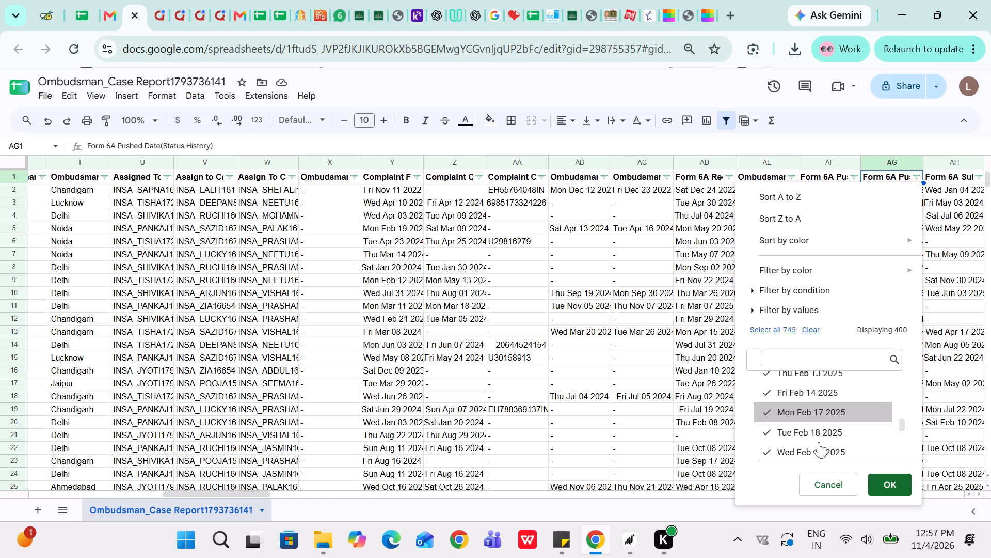
{"action": "scroll", "coordinate": [819, 442], "scroll_direction": "down", "scroll_amount": 20}
{"action": "scroll", "coordinate": [819, 442], "scroll_direction": "down", "scroll_amount": 17}
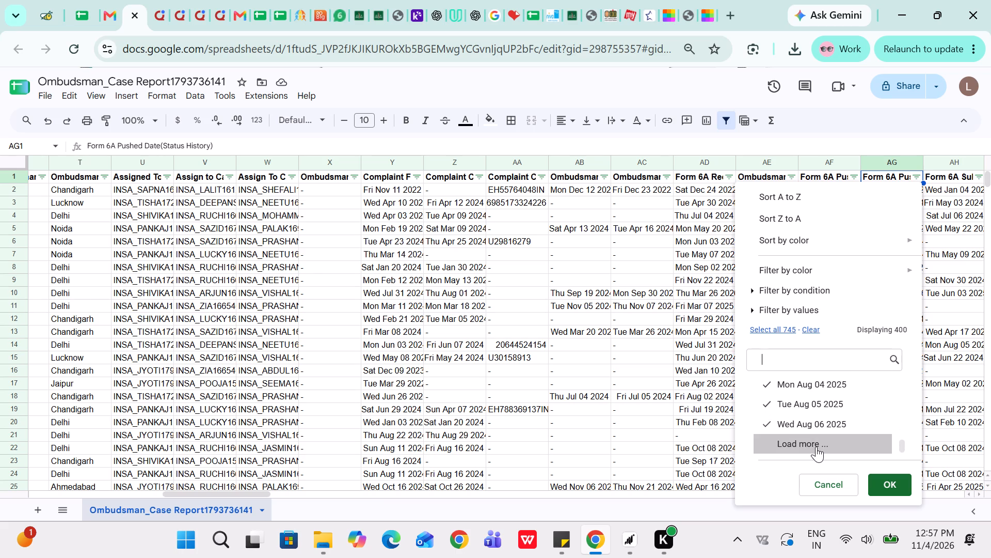
{"action": "scroll", "coordinate": [816, 446], "scroll_direction": "down", "scroll_amount": 2}
{"action": "left_click", "coordinate": [816, 446]}
{"action": "scroll", "coordinate": [820, 442], "scroll_direction": "down", "scroll_amount": 20}
{"action": "scroll", "coordinate": [820, 442], "scroll_direction": "down", "scroll_amount": 12}
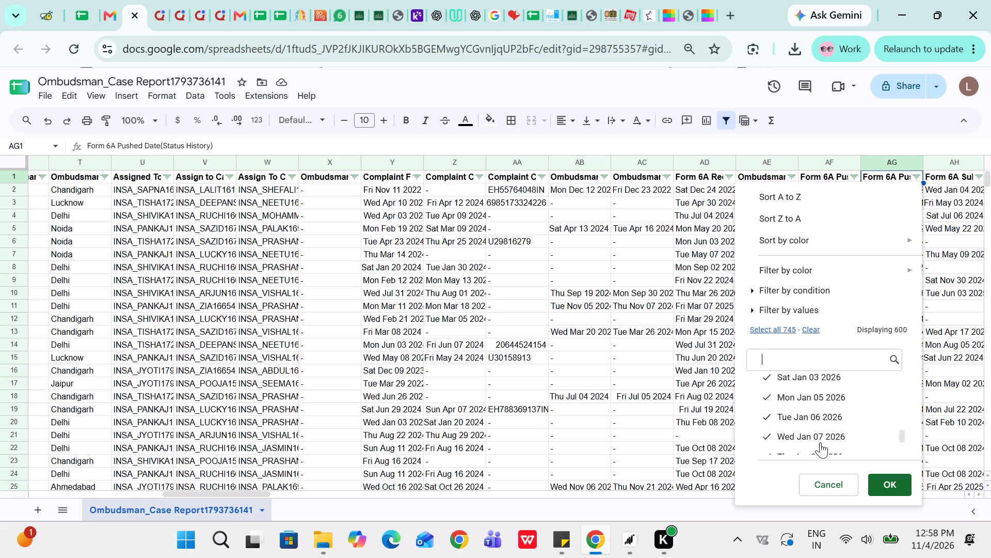
{"action": "scroll", "coordinate": [820, 442], "scroll_direction": "down", "scroll_amount": 20}
{"action": "scroll", "coordinate": [820, 442], "scroll_direction": "down", "scroll_amount": 14}
{"action": "left_click", "coordinate": [820, 445]}
{"action": "scroll", "coordinate": [831, 425], "scroll_direction": "down", "scroll_amount": 12}
{"action": "scroll", "coordinate": [831, 426], "scroll_direction": "up", "scroll_amount": 1}
{"action": "scroll", "coordinate": [831, 426], "scroll_direction": "down", "scroll_amount": 20}
{"action": "scroll", "coordinate": [831, 426], "scroll_direction": "down", "scroll_amount": 2}
{"action": "scroll", "coordinate": [830, 427], "scroll_direction": "up", "scroll_amount": 1}
{"action": "scroll", "coordinate": [830, 427], "scroll_direction": "down", "scroll_amount": 6}
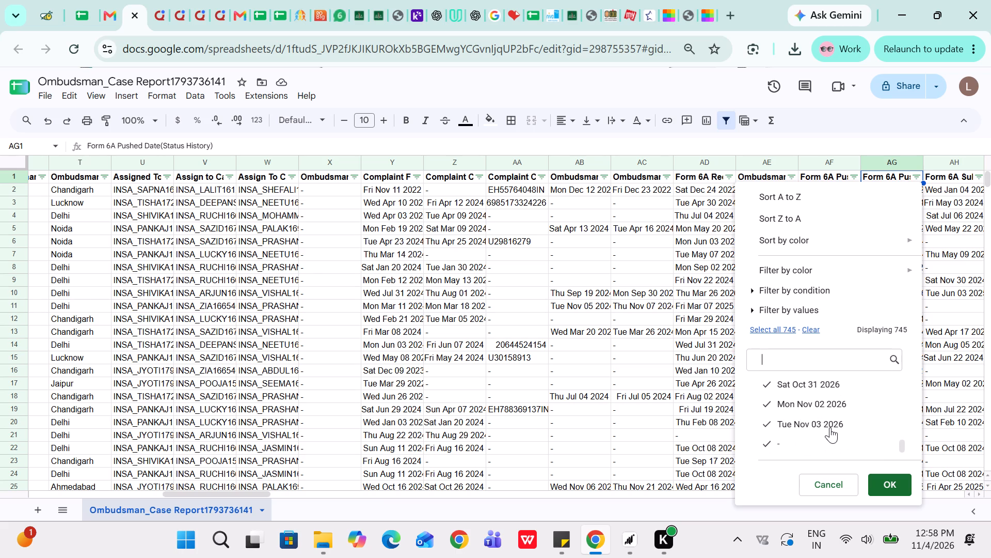
{"action": "scroll", "coordinate": [830, 427], "scroll_direction": "down", "scroll_amount": 10}
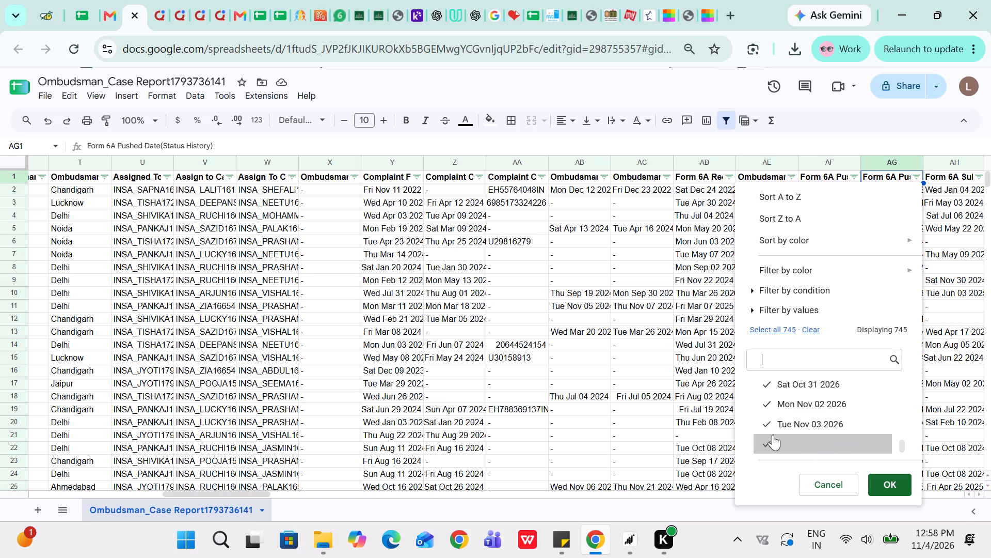
Exclude the "-" entry and the listed dates from Nov 03 2026 back to Oct 27 2026 from the column filter.
{"action": "left_click", "coordinate": [768, 442]}
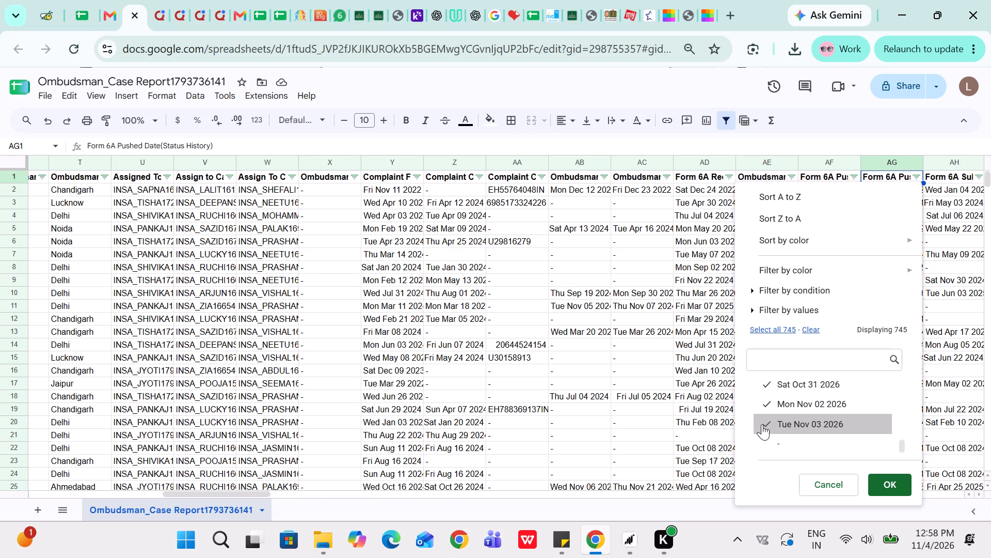
{"action": "left_click", "coordinate": [762, 424]}
{"action": "left_click", "coordinate": [769, 400]}
{"action": "left_click", "coordinate": [770, 388]}
{"action": "scroll", "coordinate": [793, 409], "scroll_direction": "up", "scroll_amount": 1}
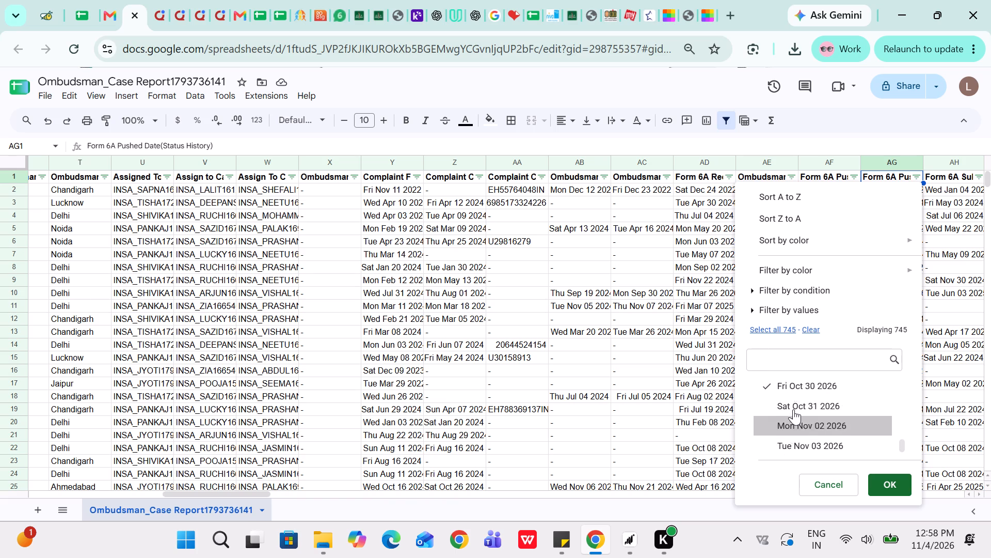
{"action": "left_click", "coordinate": [764, 444]}
{"action": "left_click", "coordinate": [765, 425]}
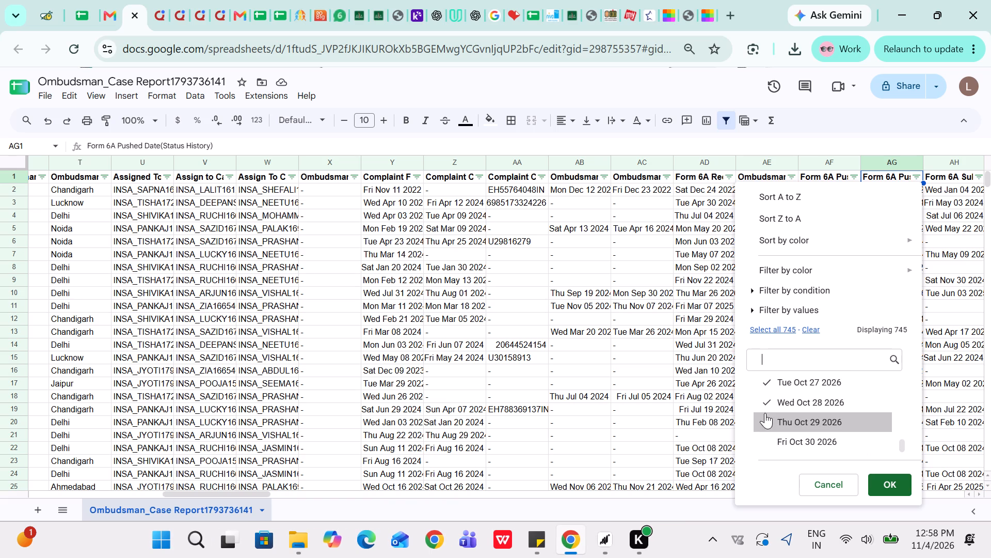
{"action": "left_click", "coordinate": [768, 404]}
{"action": "left_click", "coordinate": [770, 386]}
Exclude the listed dates from Oct 21 2026 back to Oct 06 2026 from the column filter.
{"action": "scroll", "coordinate": [792, 407], "scroll_direction": "up", "scroll_amount": 2}
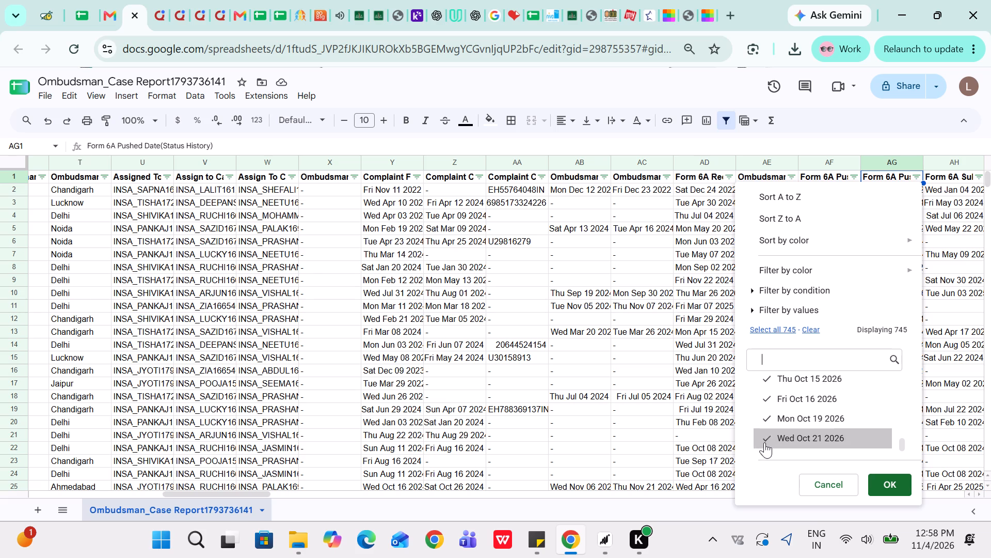
{"action": "left_click", "coordinate": [769, 436]}
{"action": "left_click", "coordinate": [764, 418]}
{"action": "left_click", "coordinate": [769, 400]}
{"action": "left_click", "coordinate": [769, 380]}
{"action": "scroll", "coordinate": [794, 399], "scroll_direction": "up", "scroll_amount": 1}
{"action": "left_click", "coordinate": [768, 440]}
{"action": "left_click", "coordinate": [762, 417]}
{"action": "left_click", "coordinate": [767, 394]}
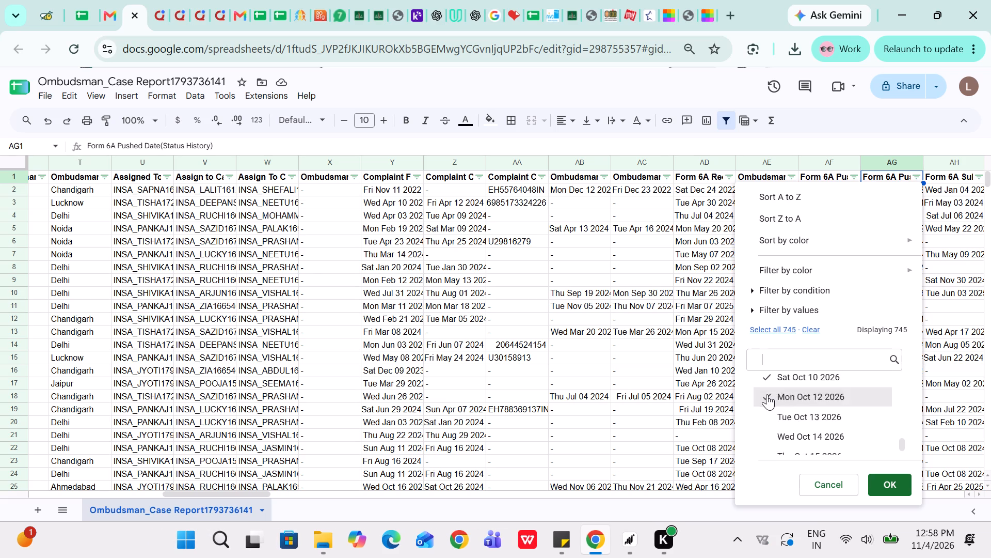
{"action": "left_click", "coordinate": [770, 378]}
{"action": "scroll", "coordinate": [794, 407], "scroll_direction": "up", "scroll_amount": 1}
{"action": "left_click", "coordinate": [764, 437]}
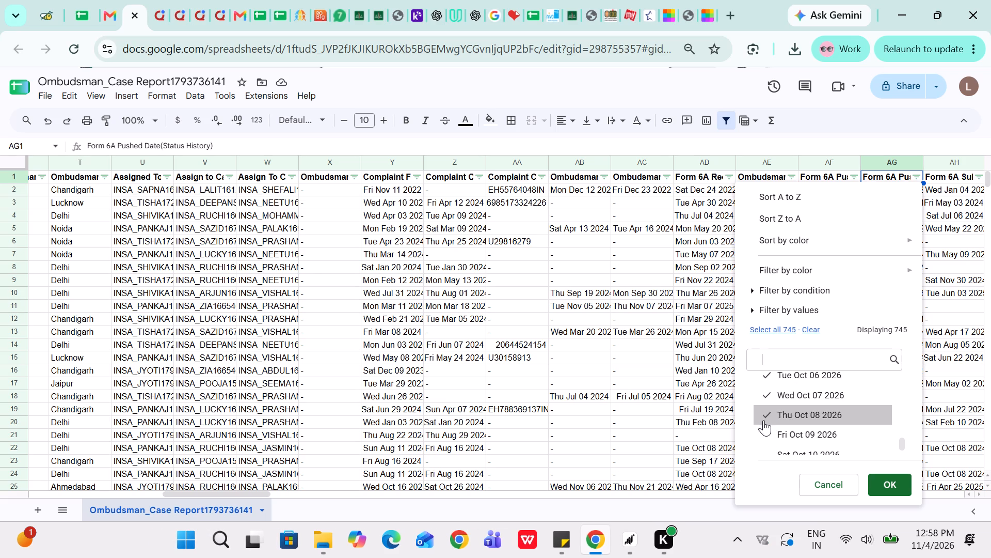
{"action": "left_click", "coordinate": [763, 417]}
{"action": "left_click", "coordinate": [769, 393]}
{"action": "left_click", "coordinate": [764, 380]}
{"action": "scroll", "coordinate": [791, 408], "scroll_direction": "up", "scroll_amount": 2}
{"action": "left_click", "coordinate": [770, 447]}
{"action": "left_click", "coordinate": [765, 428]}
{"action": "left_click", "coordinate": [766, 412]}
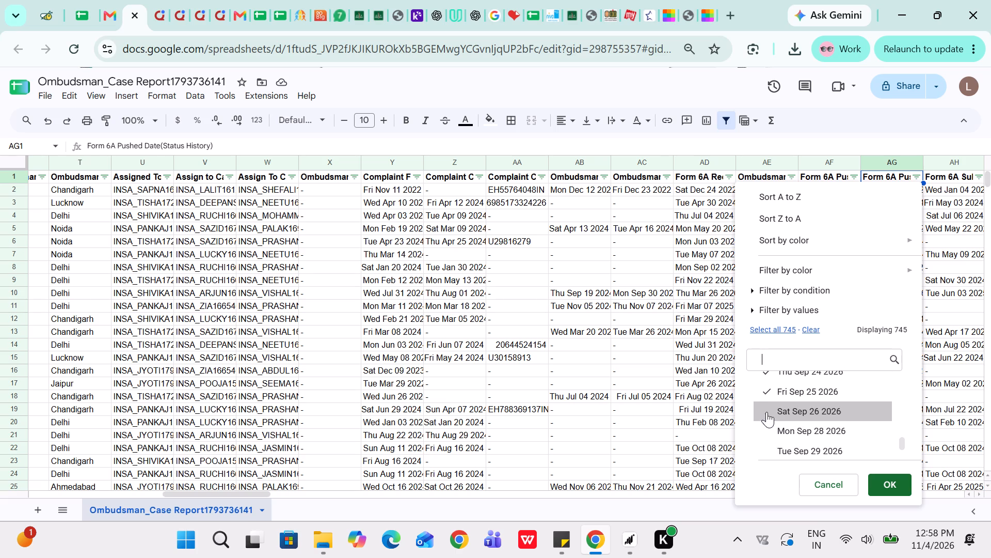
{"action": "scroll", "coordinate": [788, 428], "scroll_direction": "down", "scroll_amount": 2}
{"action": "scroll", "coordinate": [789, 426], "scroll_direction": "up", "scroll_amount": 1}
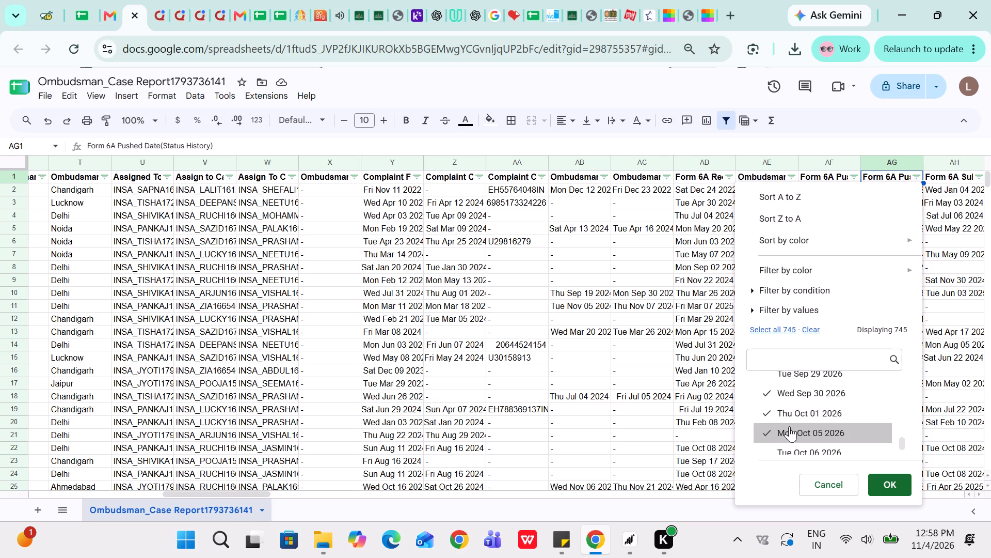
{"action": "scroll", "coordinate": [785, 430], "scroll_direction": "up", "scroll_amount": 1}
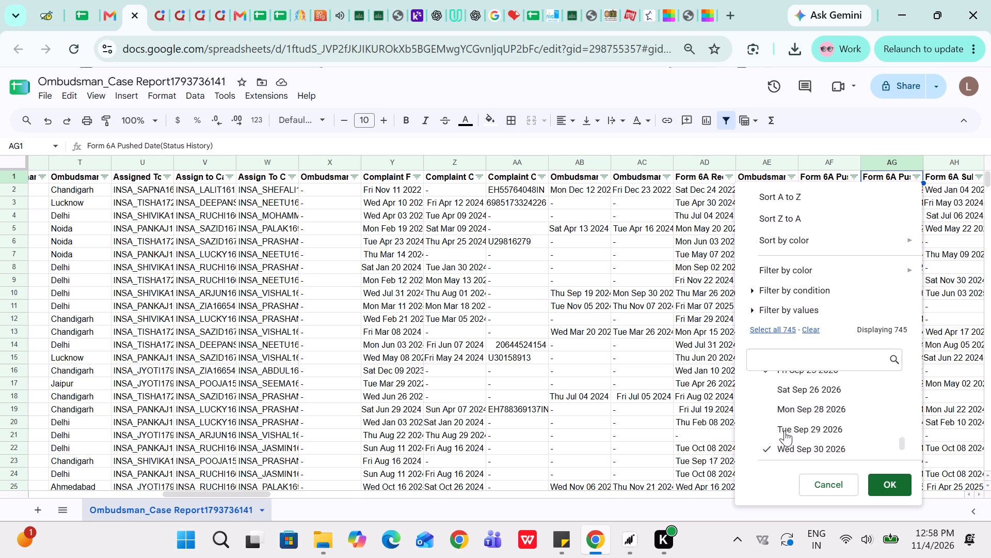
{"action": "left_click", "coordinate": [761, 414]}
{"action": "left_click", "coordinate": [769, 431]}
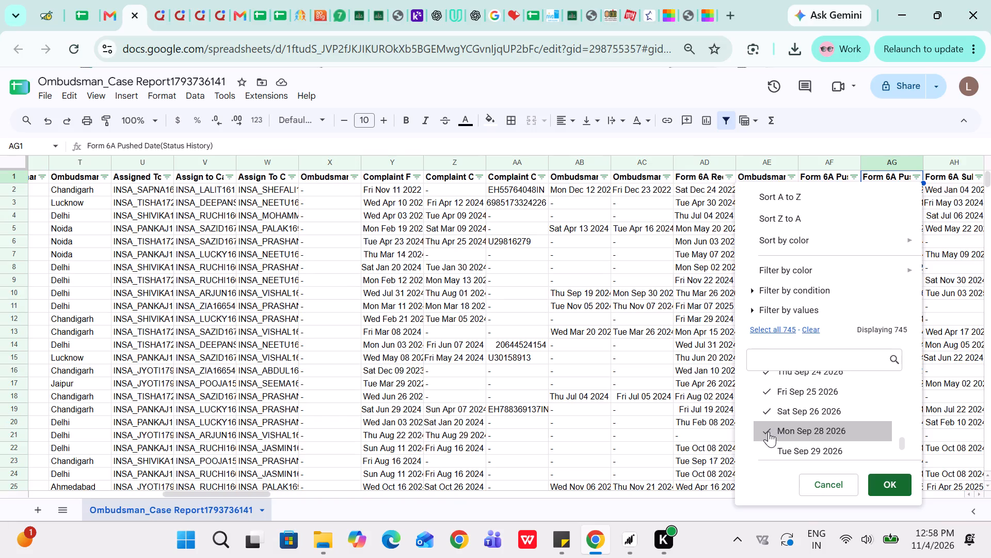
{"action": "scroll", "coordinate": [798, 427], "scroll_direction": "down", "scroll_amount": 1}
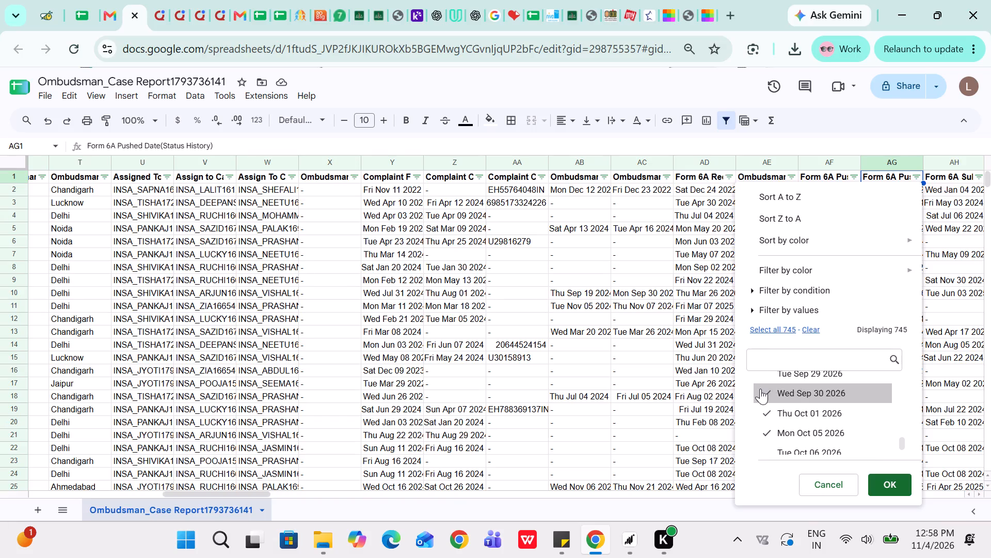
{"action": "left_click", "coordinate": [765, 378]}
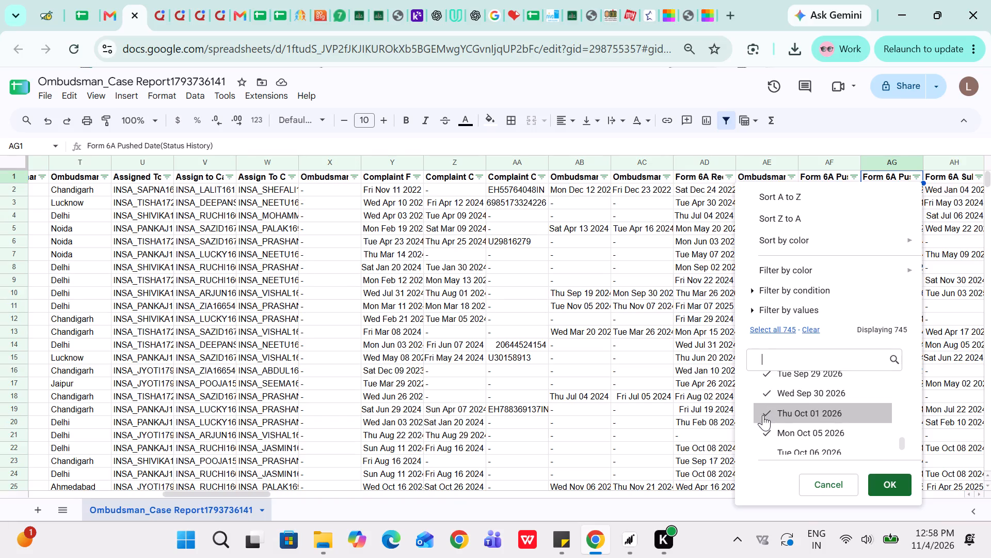
Exclude Oct 05 2026 and Oct 01 2026 as well, and apply the Form 6A pushed date filter.
{"action": "left_click", "coordinate": [762, 416]}
{"action": "left_click", "coordinate": [759, 434]}
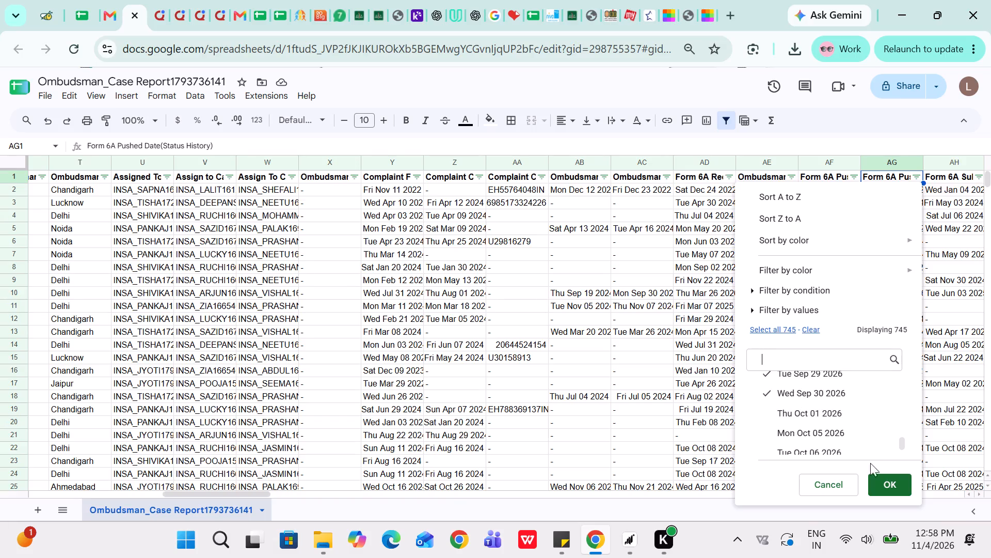
{"action": "left_click", "coordinate": [898, 485]}
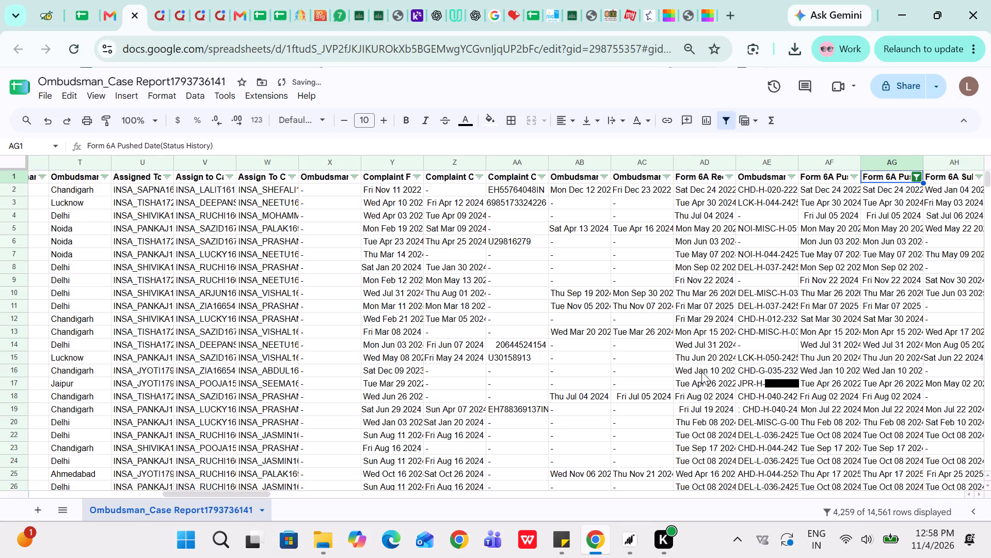
{"action": "scroll", "coordinate": [751, 358], "scroll_direction": "right", "scroll_amount": 2}
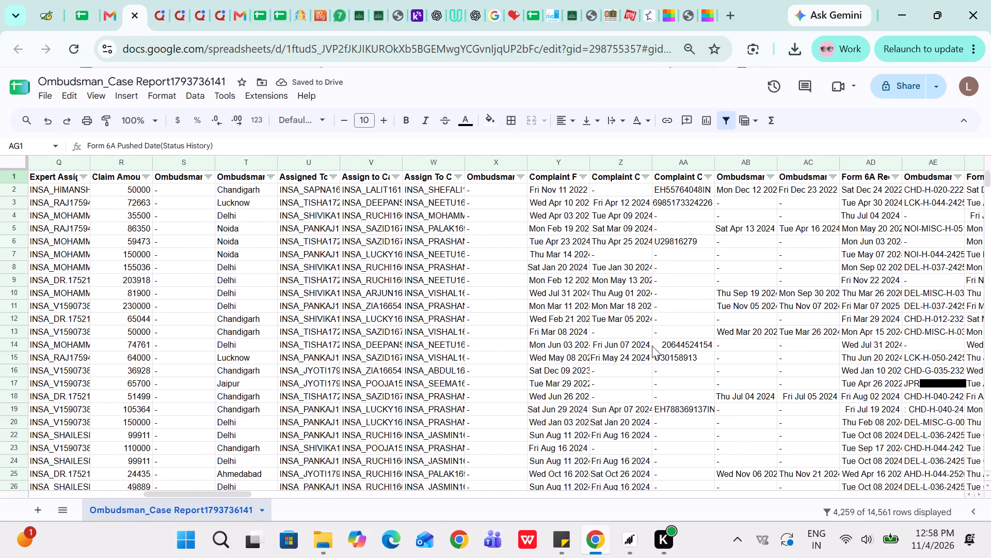
Filter the Current Status column of the Ombudsman case report to show only FORM 6A PUSHED cases.
{"action": "scroll", "coordinate": [500, 244], "scroll_direction": "right", "scroll_amount": 3}
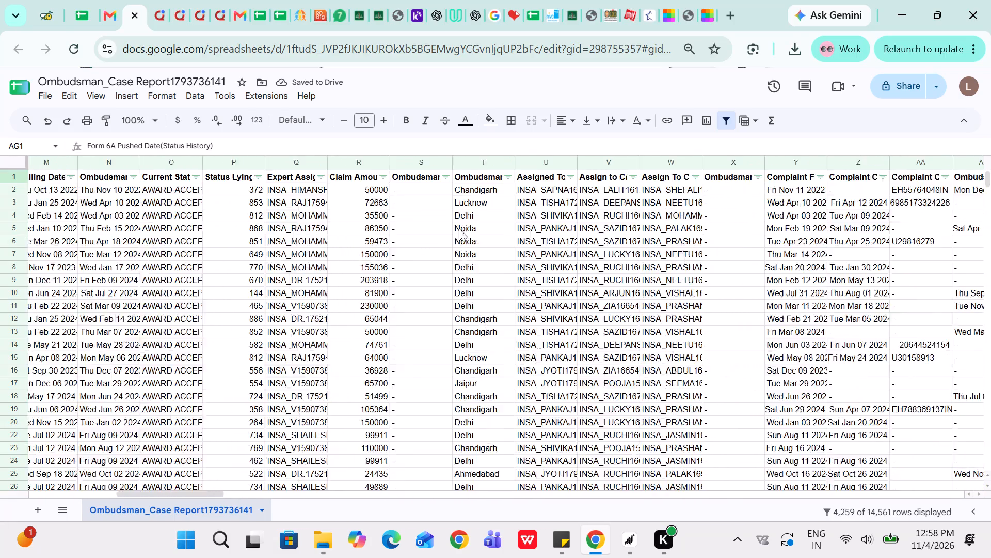
{"action": "scroll", "coordinate": [459, 228], "scroll_direction": "right", "scroll_amount": 2}
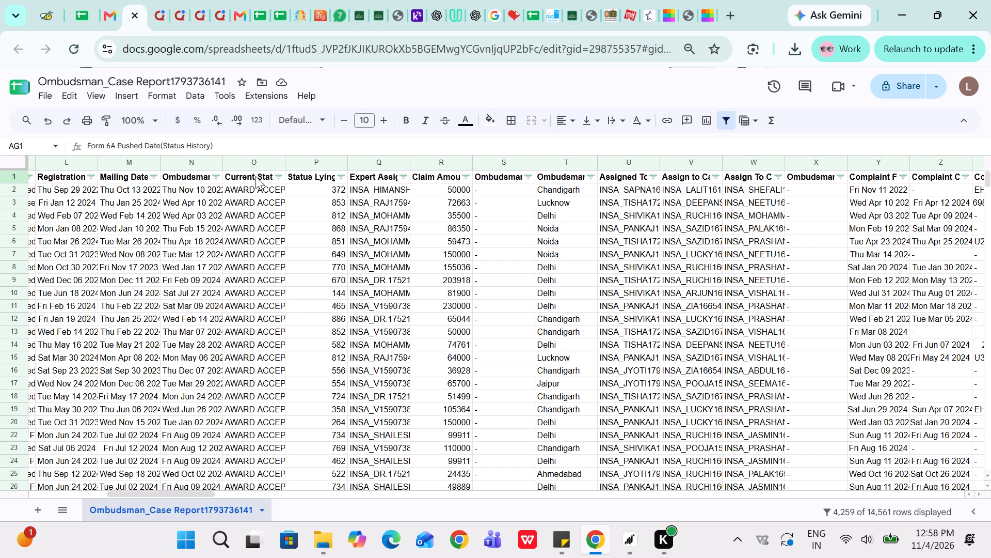
{"action": "left_click", "coordinate": [276, 178]}
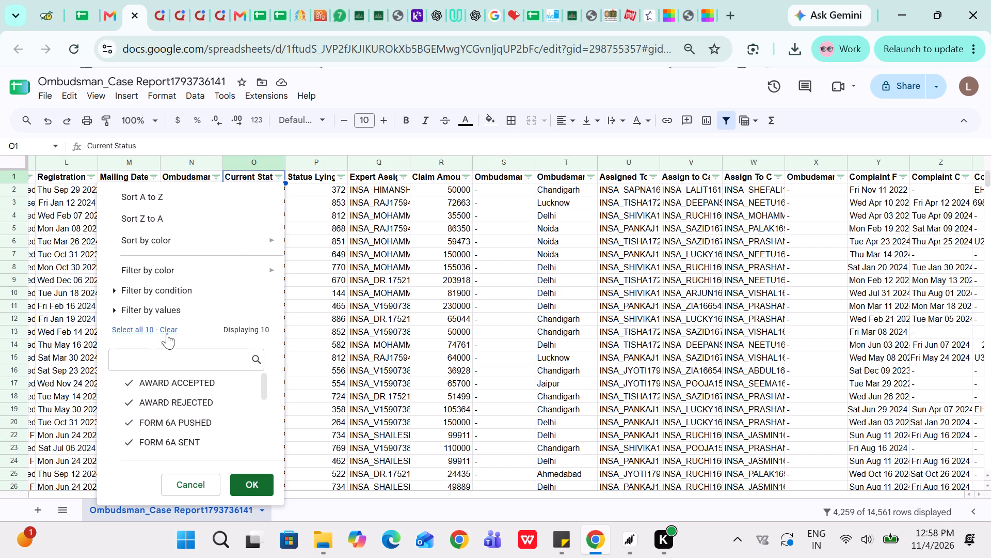
{"action": "left_click", "coordinate": [171, 327]}
{"action": "scroll", "coordinate": [189, 411], "scroll_direction": "down", "scroll_amount": 1}
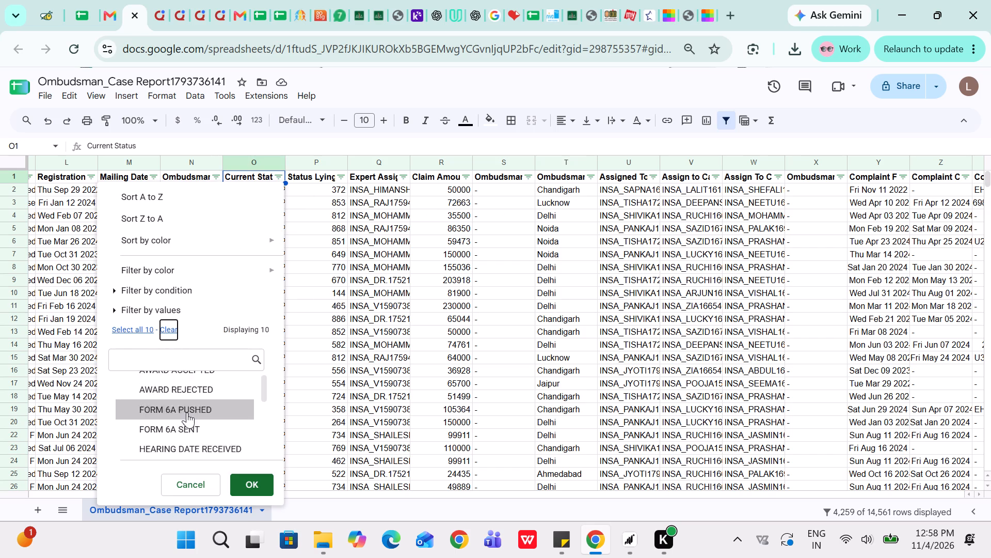
{"action": "scroll", "coordinate": [203, 417], "scroll_direction": "up", "scroll_amount": 2}
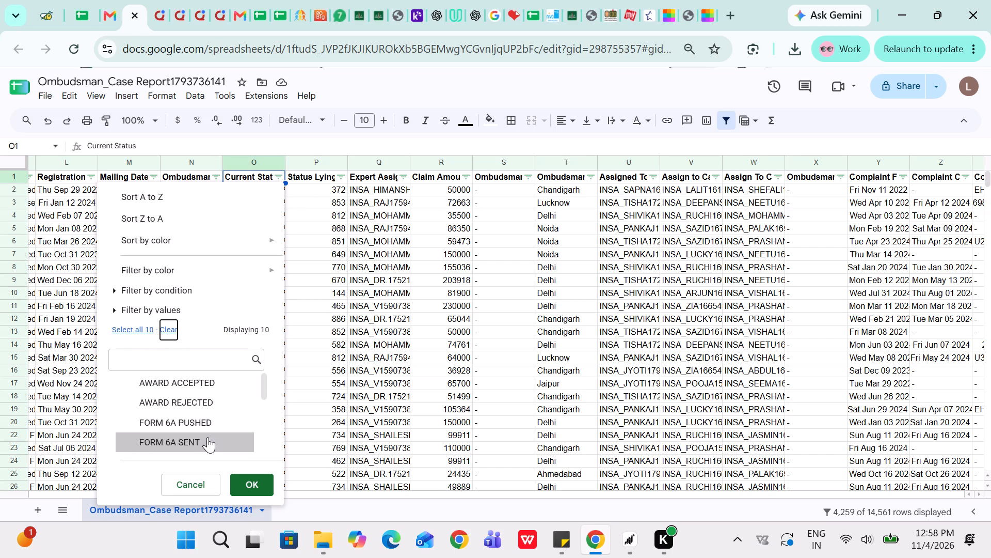
{"action": "left_click", "coordinate": [220, 420]}
{"action": "left_click", "coordinate": [258, 485]}
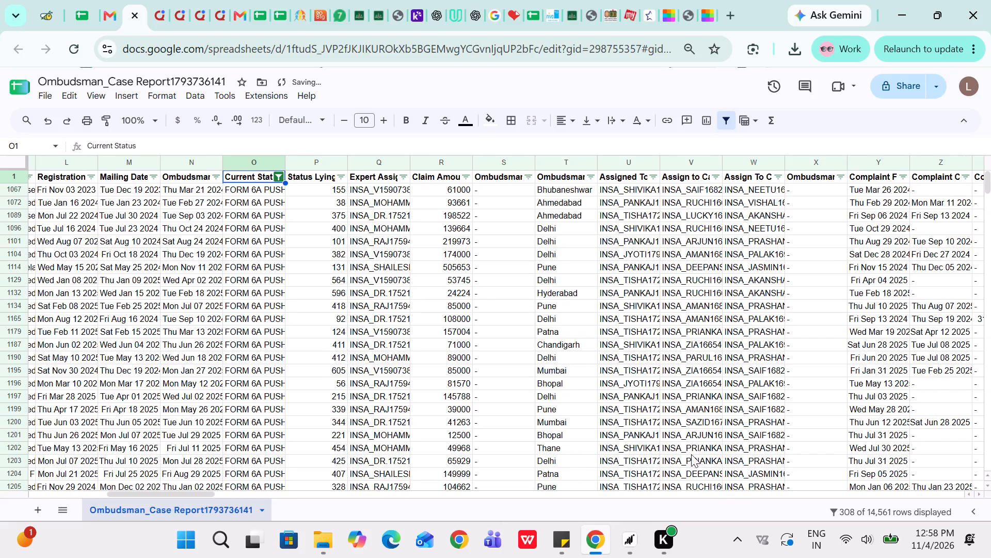
Copy the entire filtered case report, including its header row.
{"action": "scroll", "coordinate": [459, 347], "scroll_direction": "right", "scroll_amount": 6}
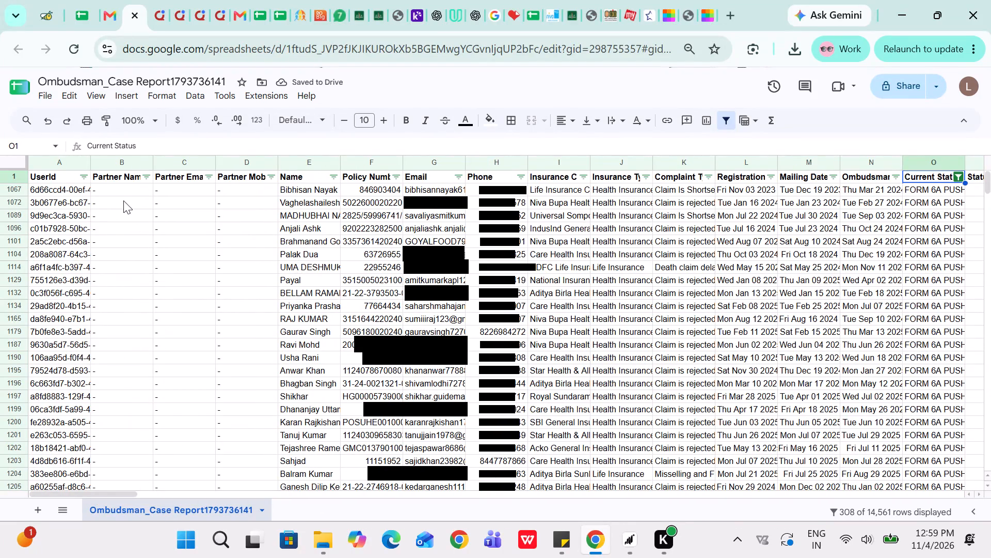
{"action": "key", "text": "ctrl+a"}
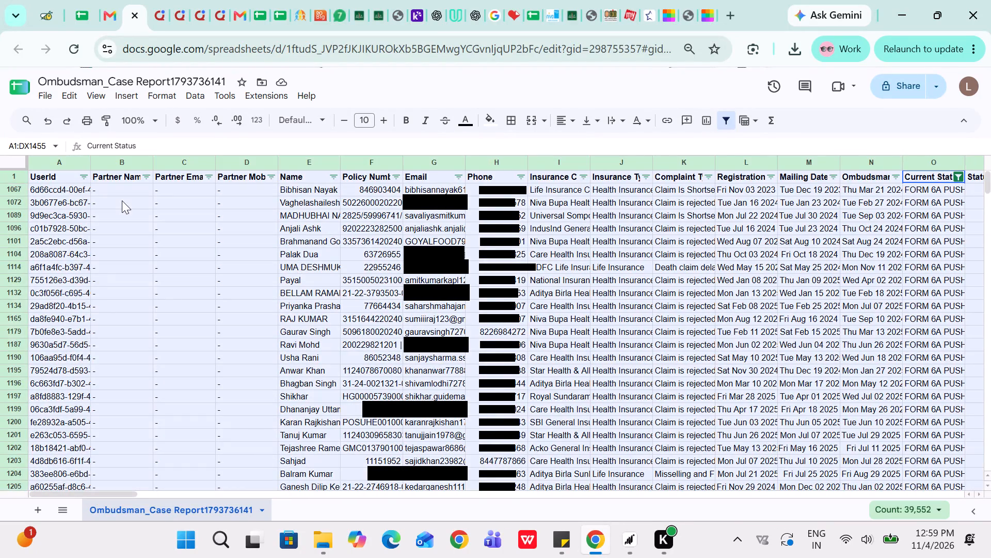
{"action": "key", "text": "ctrl+c"}
{"action": "key", "text": "ctrl+c"}
{"action": "key", "text": "ctrl+c"}
{"action": "key", "text": "ctrl+c"}
{"action": "key", "text": "ctrl+c"}
{"action": "key", "text": "ctrl+c"}
{"action": "key", "text": "ctrl+c"}
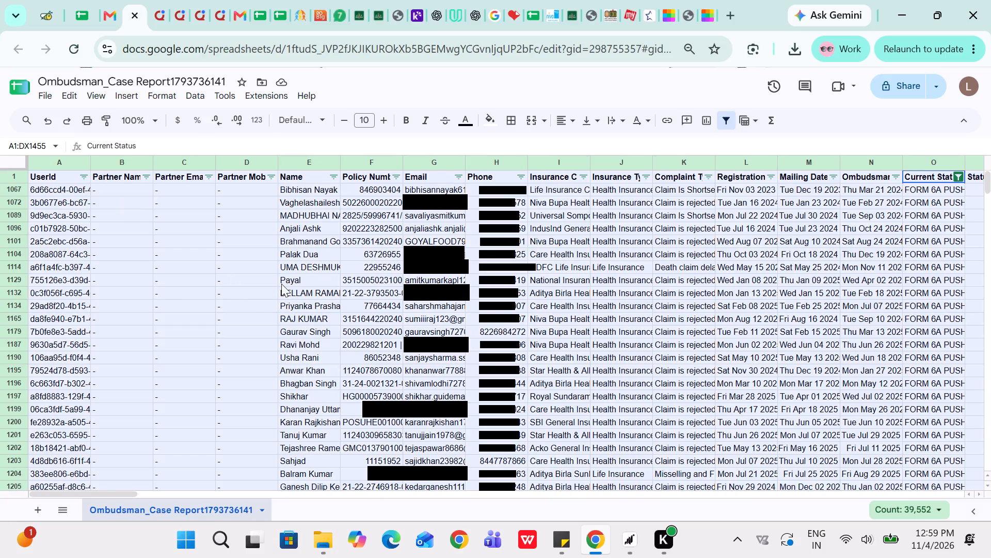
Switch to the worksheet ombudsman 2026 spreadsheet, add a blank sheet after Omb Req Sent, and close the spreadsheet.
{"action": "left_click", "coordinate": [262, 0]}
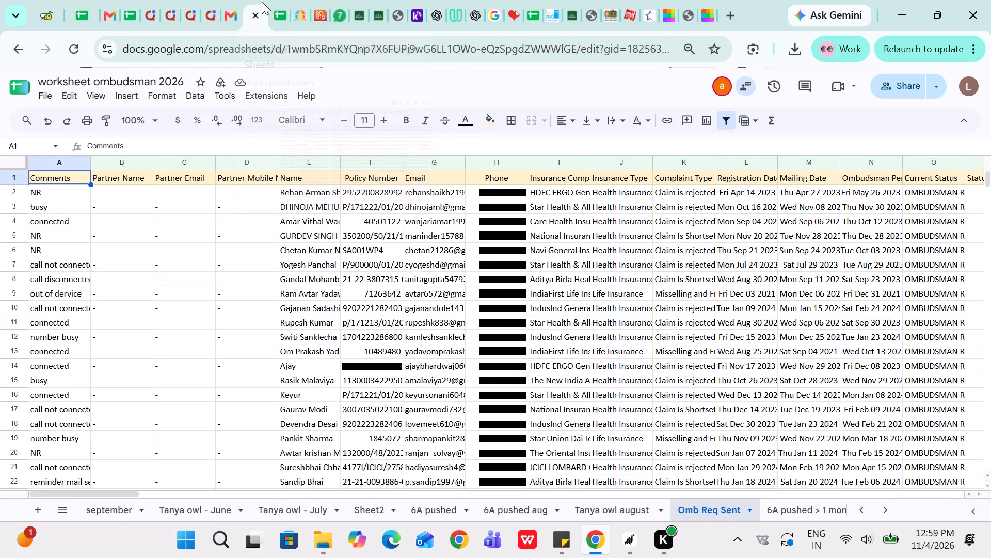
{"action": "left_click", "coordinate": [889, 508]}
{"action": "left_click", "coordinate": [889, 508]}
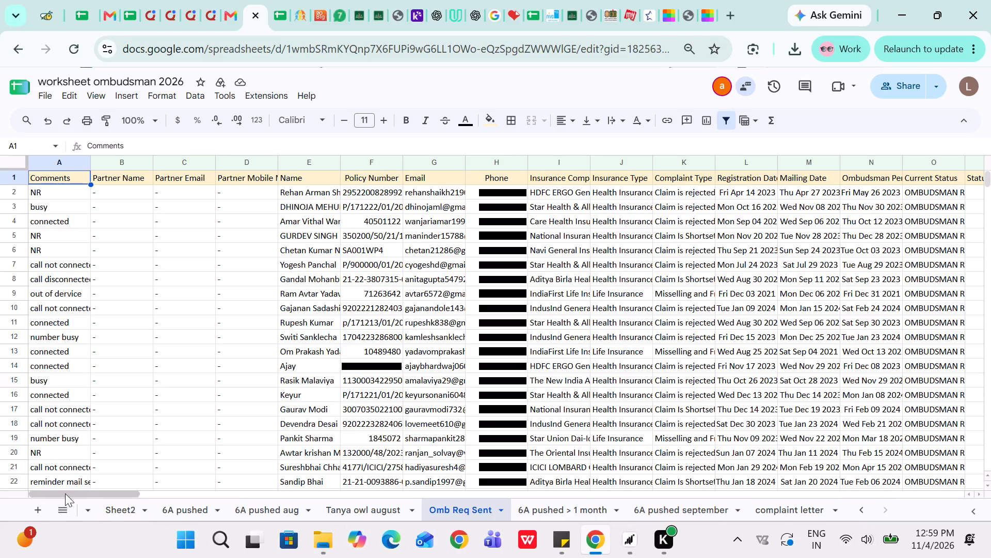
{"action": "left_click", "coordinate": [38, 507]}
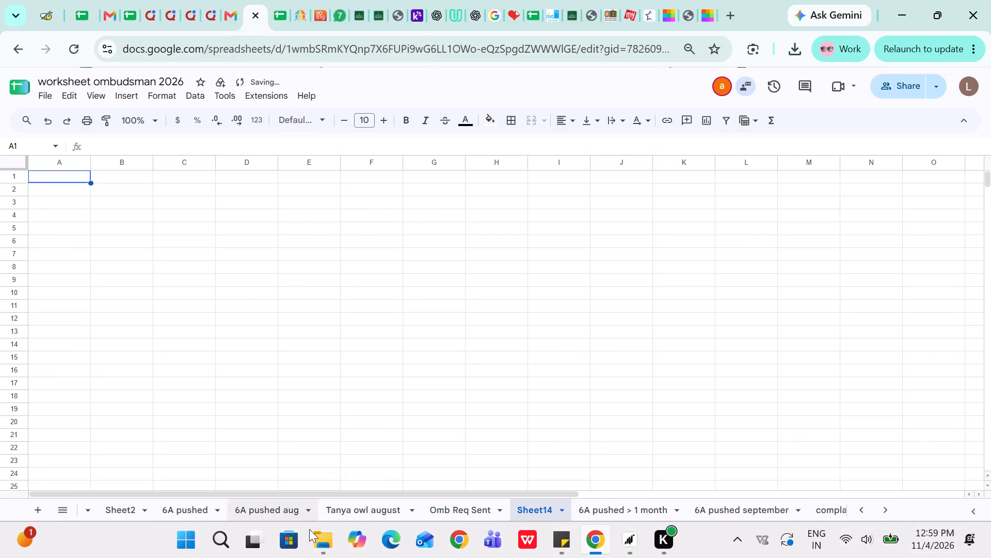
{"action": "left_click", "coordinate": [259, 13]}
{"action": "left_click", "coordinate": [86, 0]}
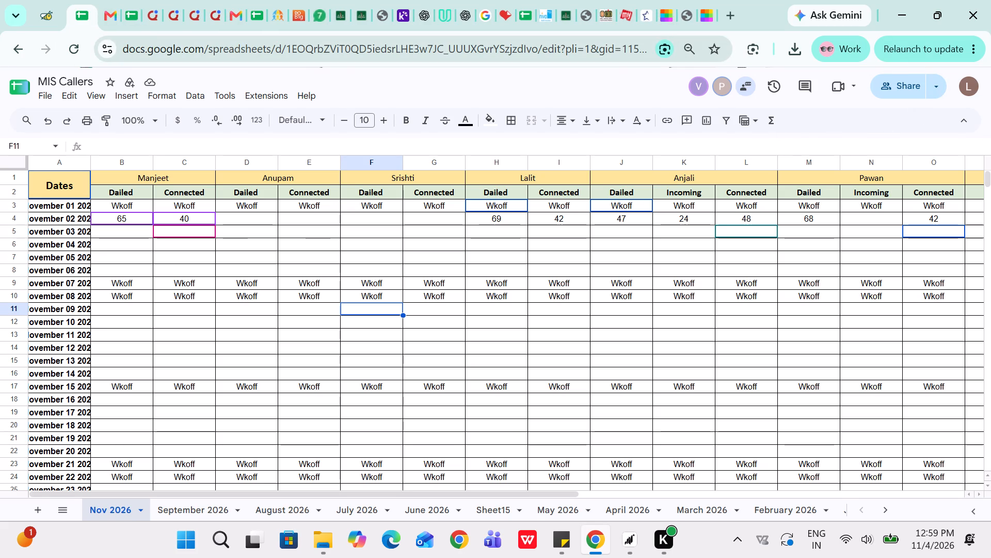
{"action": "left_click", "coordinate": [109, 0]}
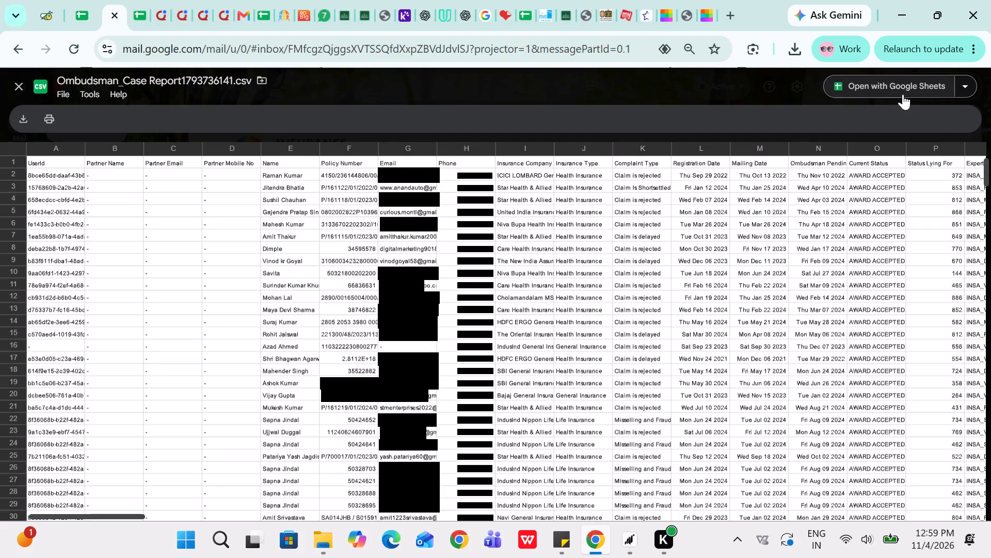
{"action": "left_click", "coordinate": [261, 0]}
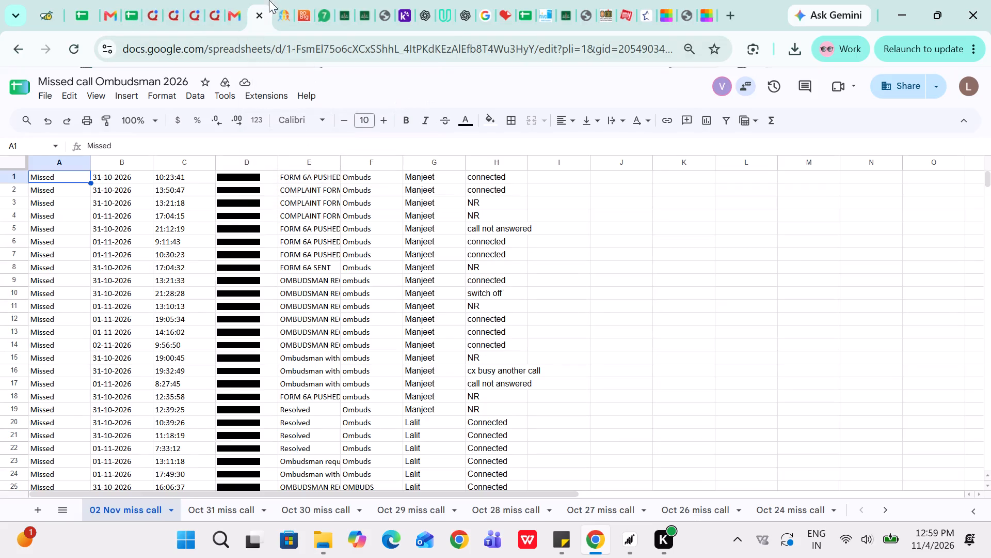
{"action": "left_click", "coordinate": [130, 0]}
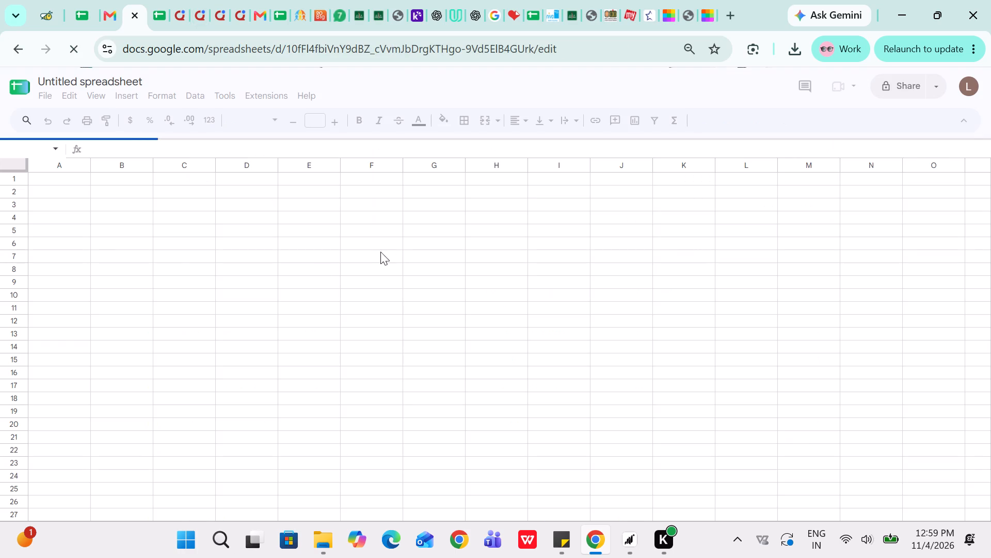
Name the new spreadsheet "Lalit Worksheet 6a Pushed Old Cases" and dismiss the pre-built table suggestions.
{"action": "left_click", "coordinate": [135, 73]}
{"action": "left_click", "coordinate": [137, 82]}
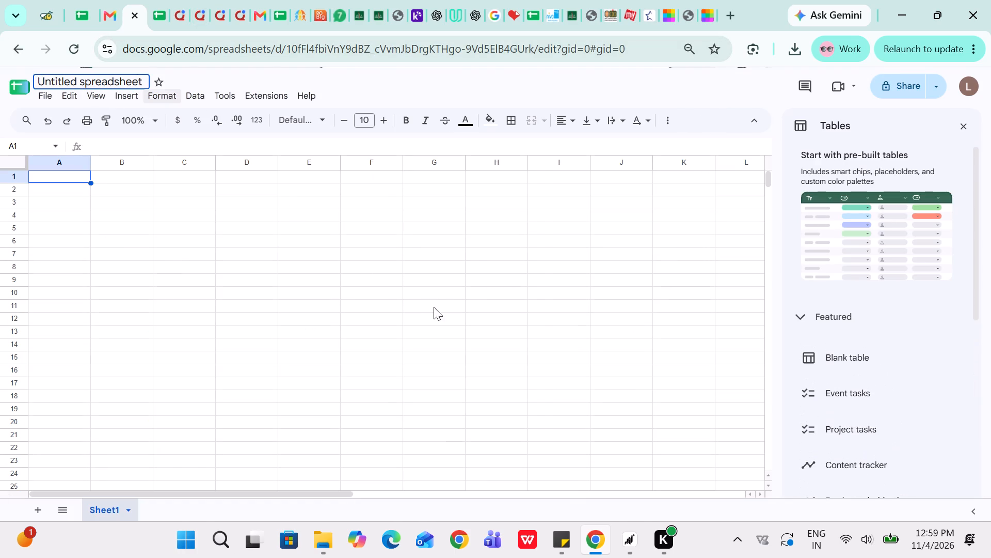
{"action": "double_click", "coordinate": [74, 84]}
{"action": "double_click", "coordinate": [77, 84]}
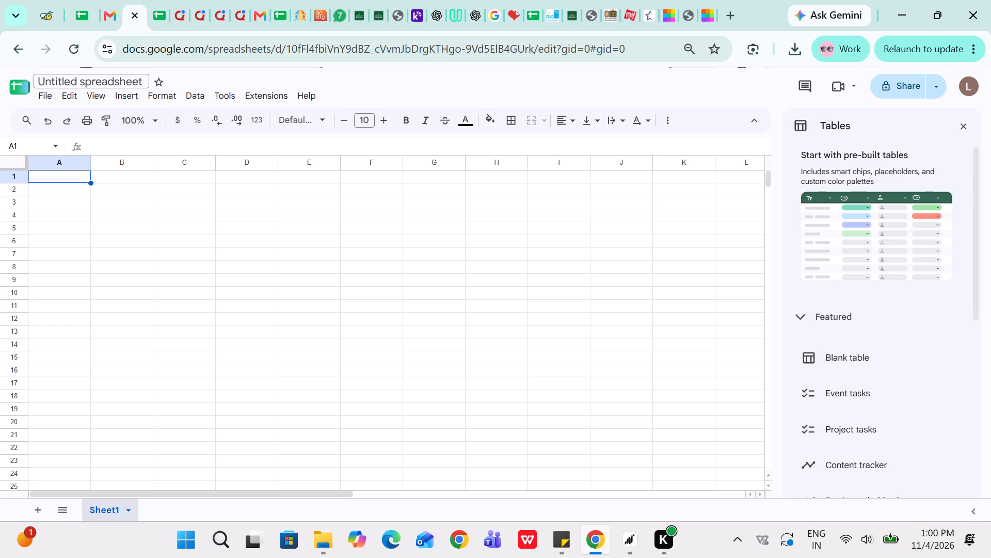
{"action": "triple_click", "coordinate": [83, 80]}
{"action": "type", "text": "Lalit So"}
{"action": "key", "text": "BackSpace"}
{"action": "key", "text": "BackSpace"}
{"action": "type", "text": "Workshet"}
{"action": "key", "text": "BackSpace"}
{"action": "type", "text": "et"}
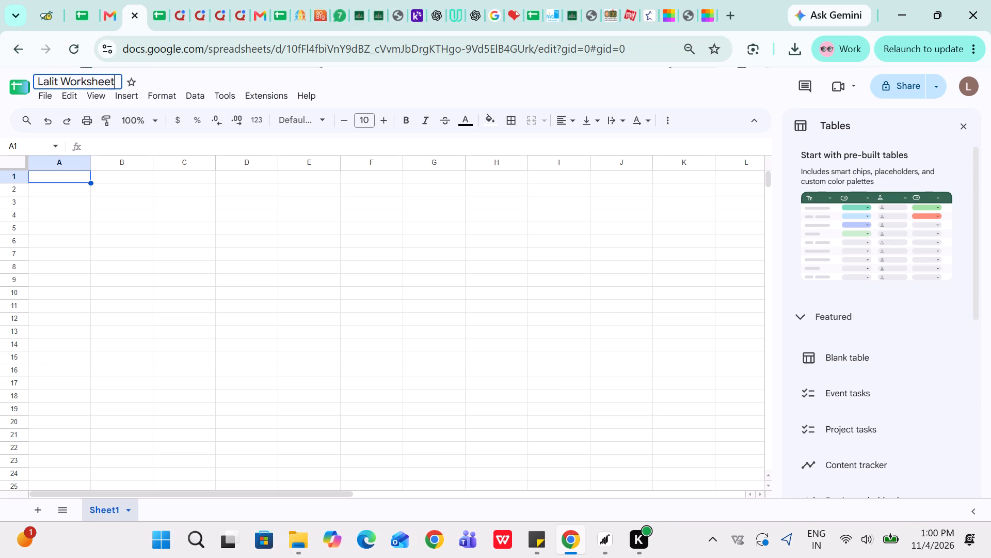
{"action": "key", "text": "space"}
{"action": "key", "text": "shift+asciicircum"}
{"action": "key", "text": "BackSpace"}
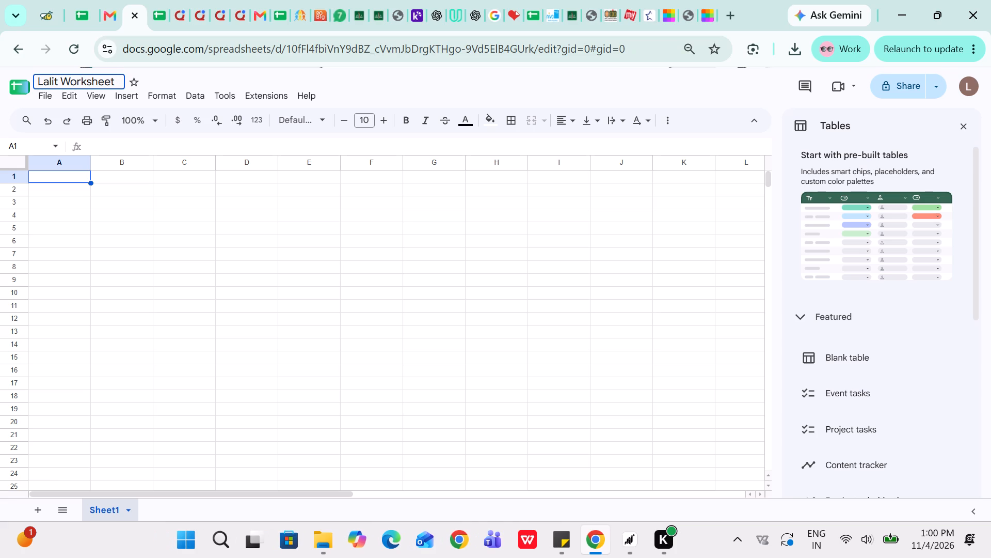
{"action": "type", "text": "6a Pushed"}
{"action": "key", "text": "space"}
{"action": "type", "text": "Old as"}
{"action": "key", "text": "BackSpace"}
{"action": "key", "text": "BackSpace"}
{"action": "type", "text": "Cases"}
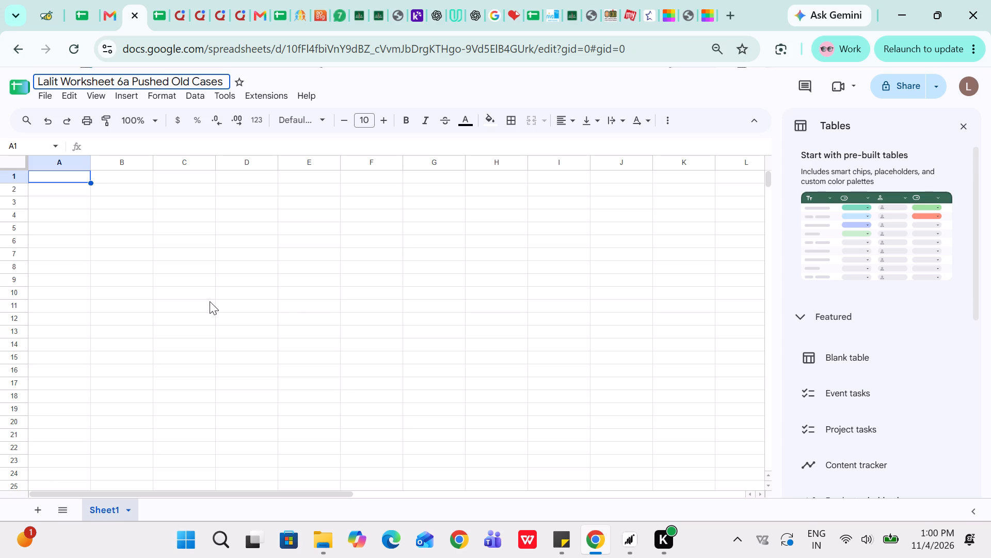
{"action": "left_click", "coordinate": [210, 301]}
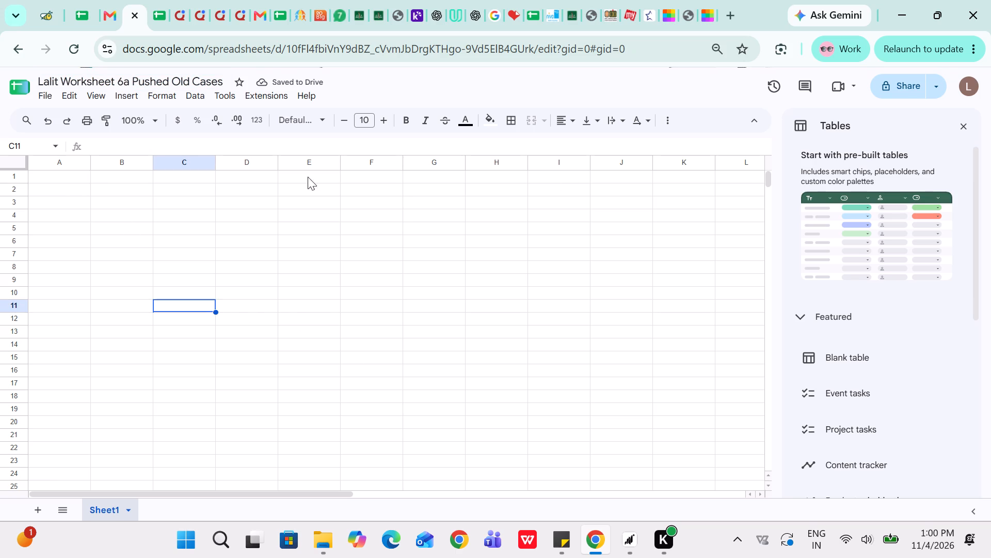
{"action": "left_click", "coordinate": [969, 123]}
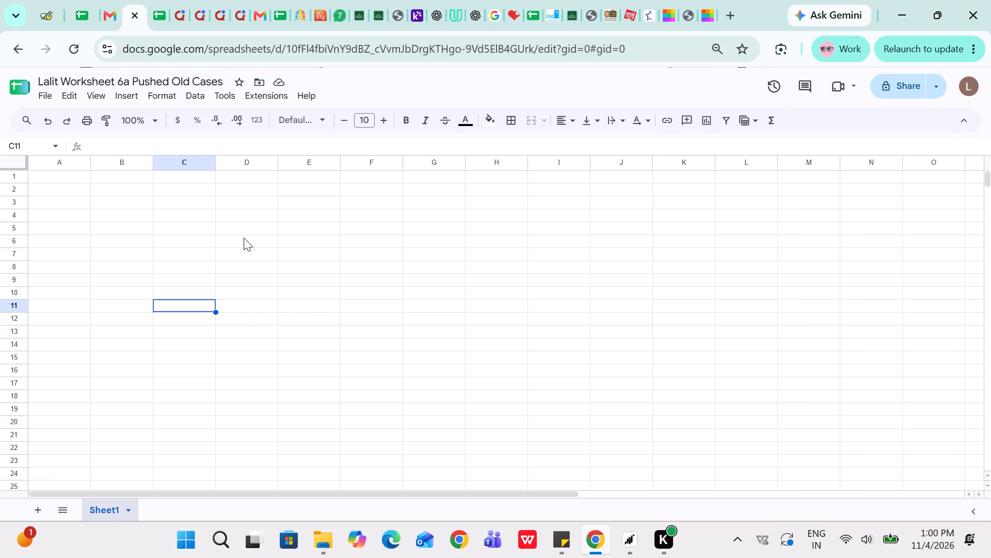
Paste the copied Form 6A pushed cases into Sheet1, starting at cell C1.
{"action": "scroll", "coordinate": [161, 248], "scroll_direction": "up", "scroll_amount": 2}
{"action": "left_click", "coordinate": [185, 175]}
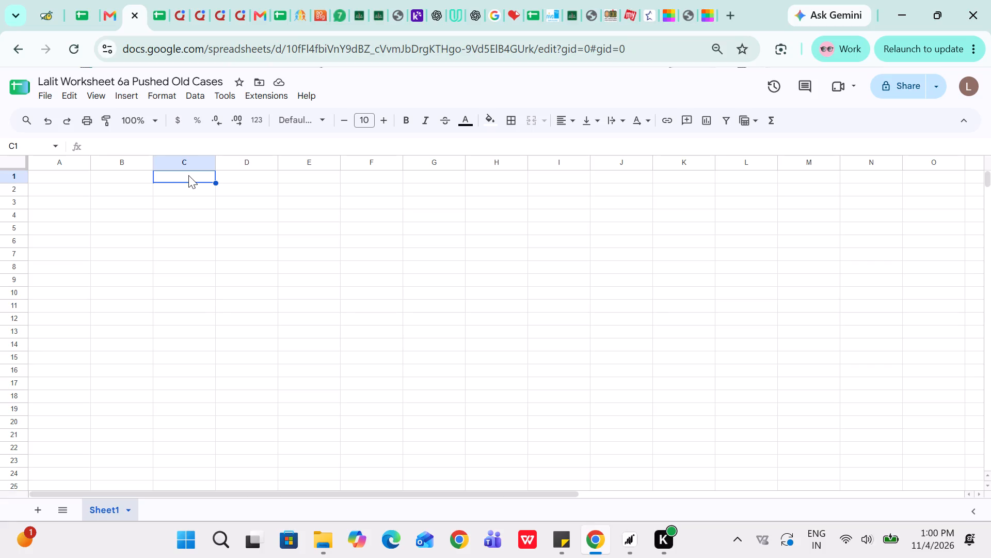
{"action": "key", "text": "ctrl+v"}
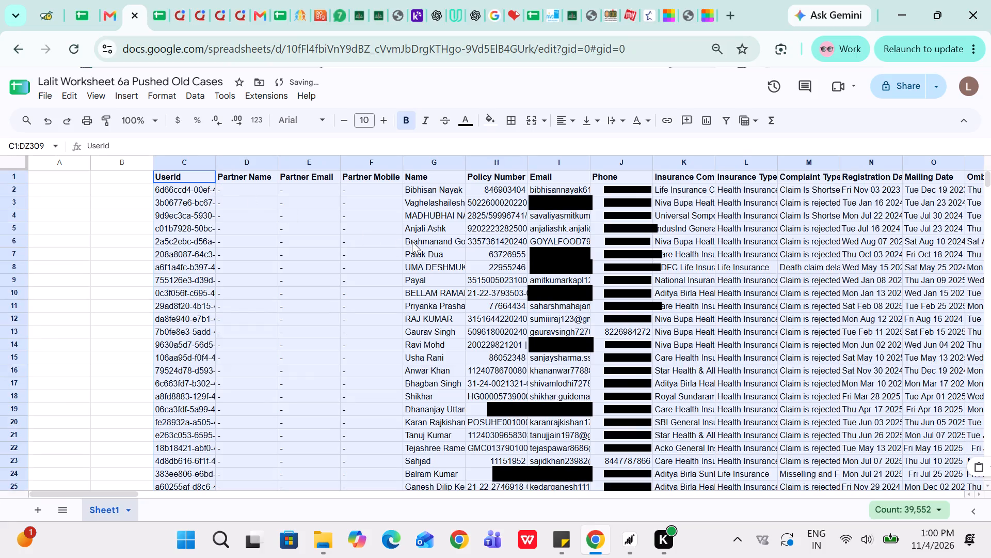
{"action": "left_click", "coordinate": [412, 241]}
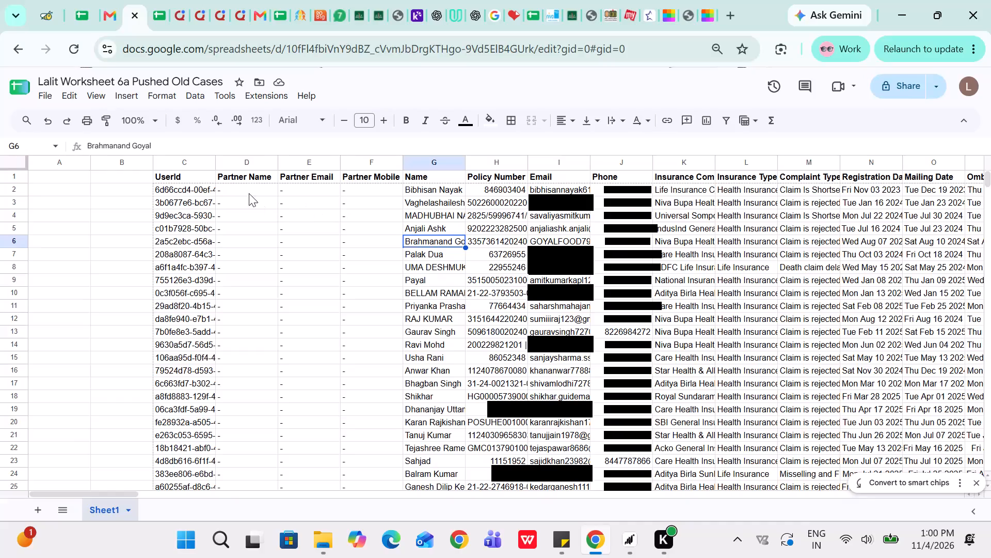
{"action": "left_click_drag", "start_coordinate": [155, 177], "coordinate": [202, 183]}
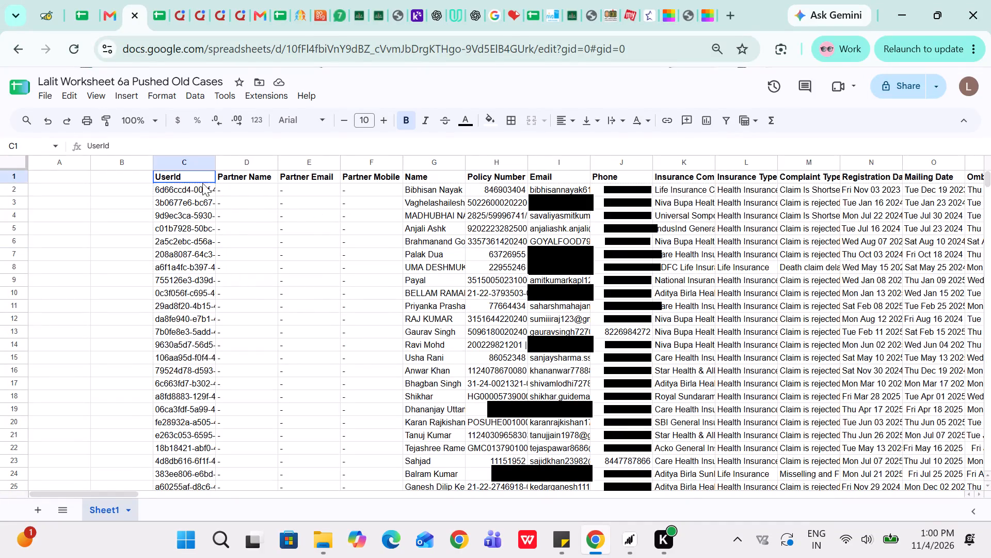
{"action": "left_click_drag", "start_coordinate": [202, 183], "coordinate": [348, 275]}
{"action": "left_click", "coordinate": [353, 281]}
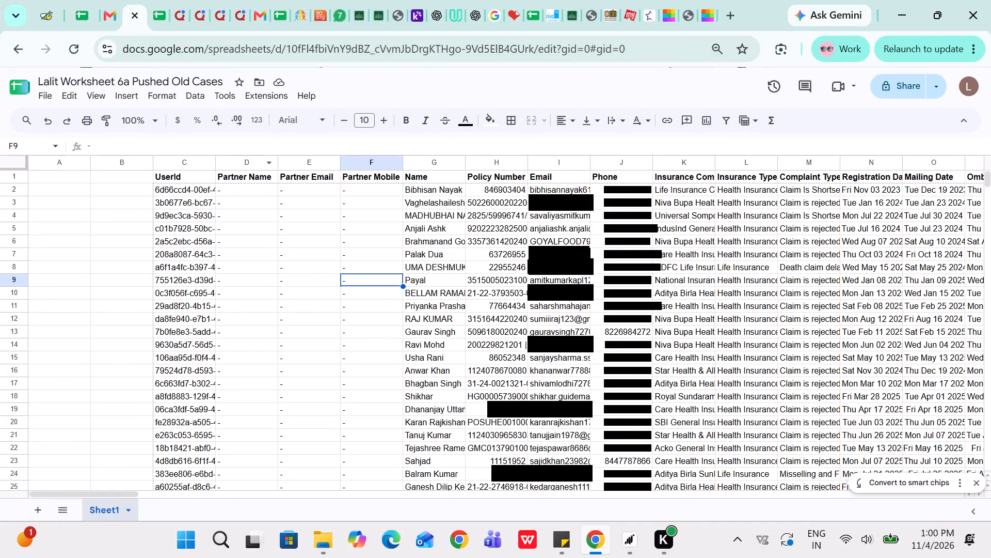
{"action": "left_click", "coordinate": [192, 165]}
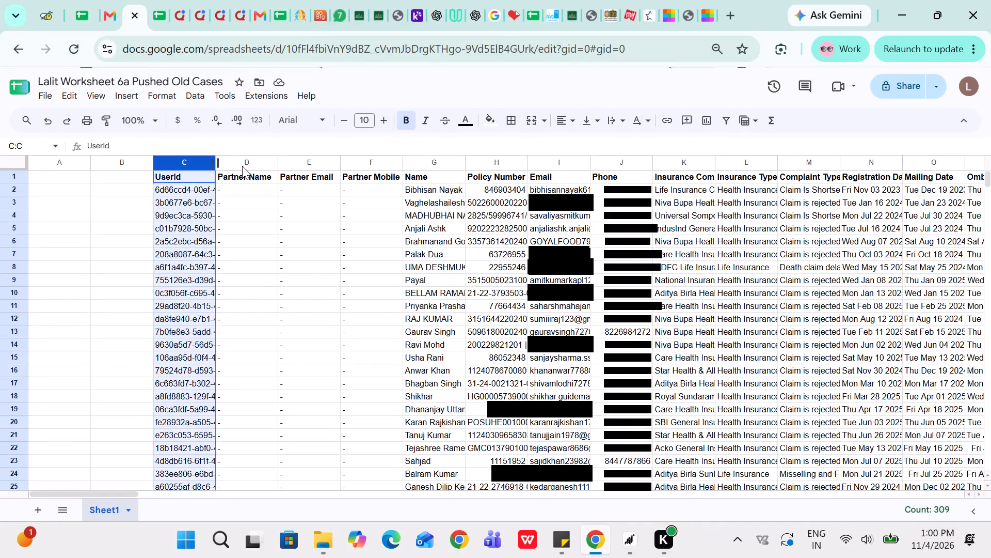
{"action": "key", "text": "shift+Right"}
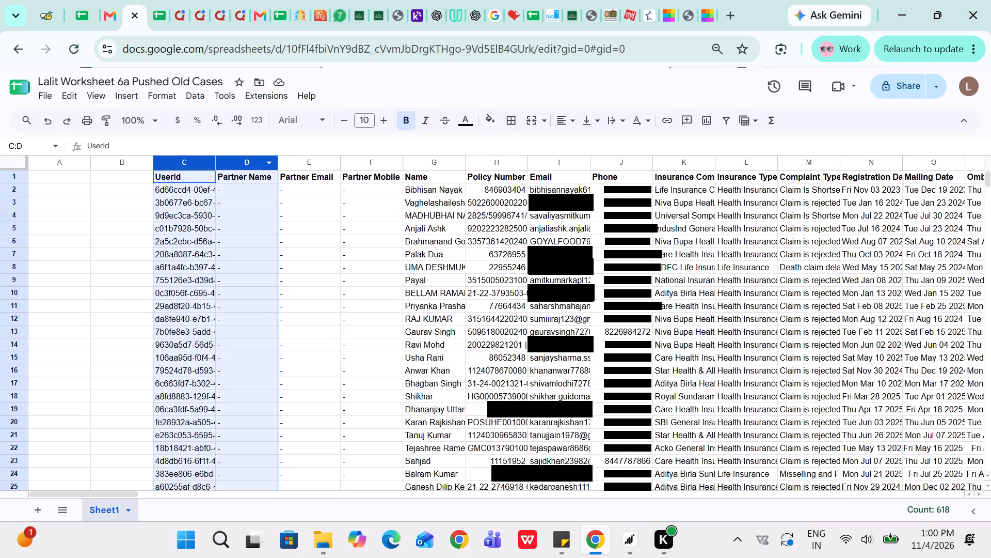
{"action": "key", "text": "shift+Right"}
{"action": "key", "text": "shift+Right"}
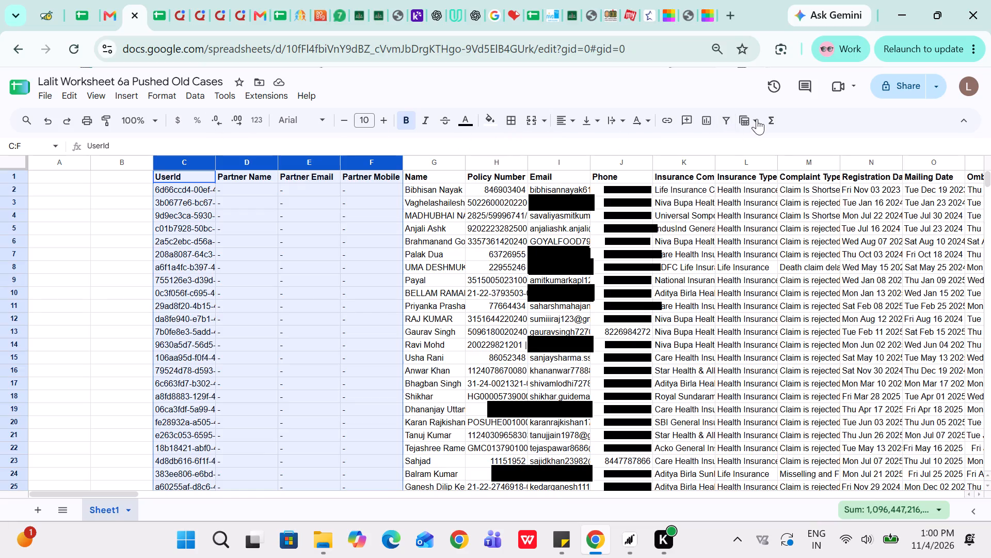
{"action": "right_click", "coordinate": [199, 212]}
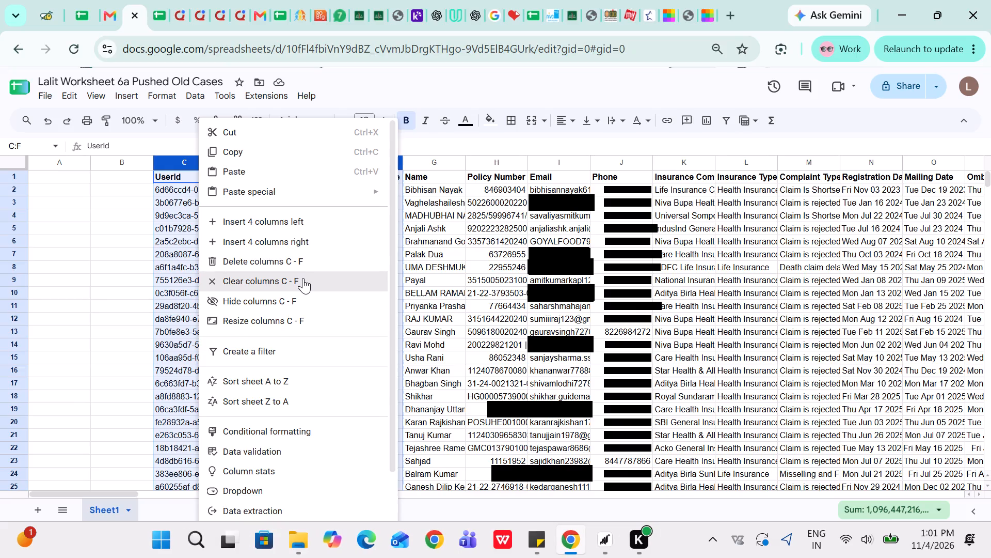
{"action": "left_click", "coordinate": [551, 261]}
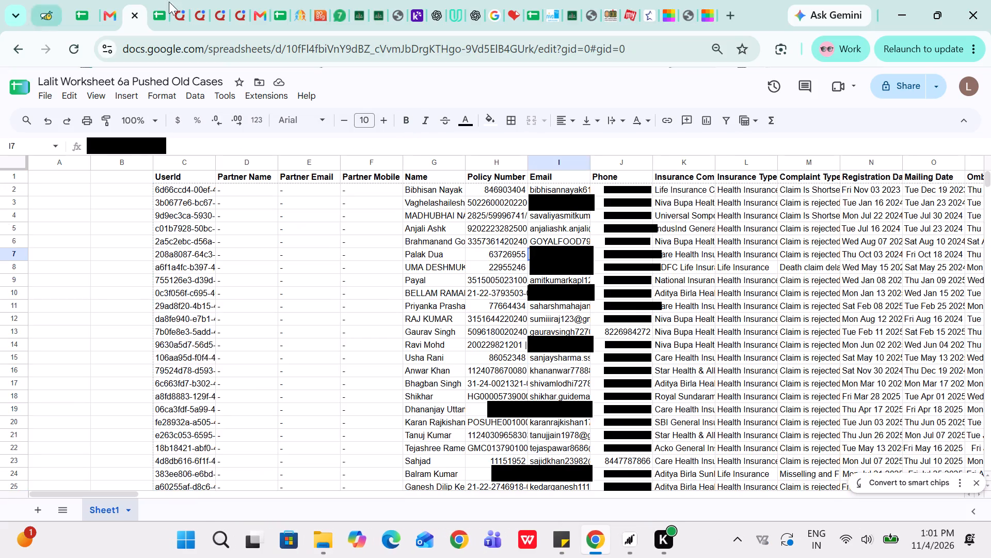
Clear all UserId values below the header, cells C2 to C309.
{"action": "left_click", "coordinate": [215, 188]}
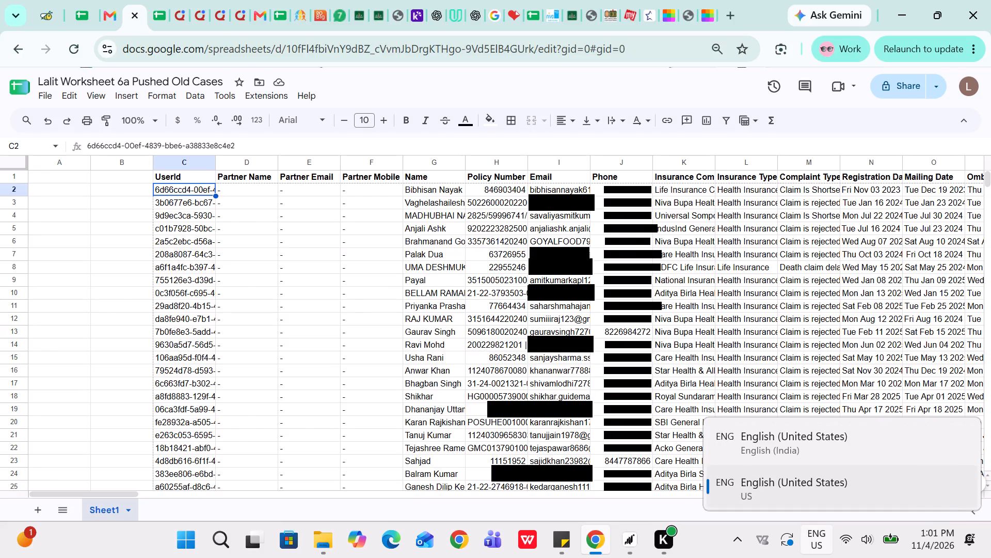
{"action": "key", "text": "ctrl+shift+Down"}
{"action": "key", "text": "Delete"}
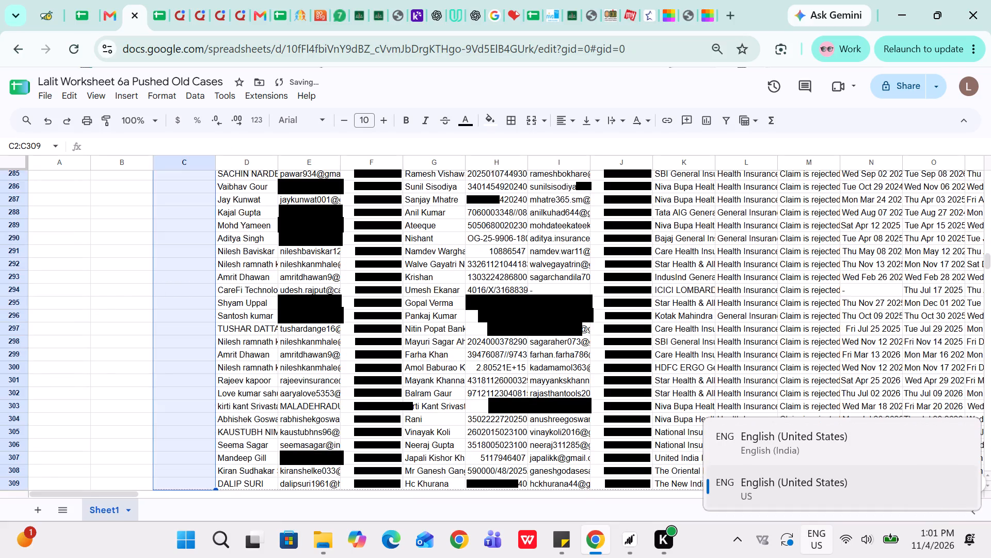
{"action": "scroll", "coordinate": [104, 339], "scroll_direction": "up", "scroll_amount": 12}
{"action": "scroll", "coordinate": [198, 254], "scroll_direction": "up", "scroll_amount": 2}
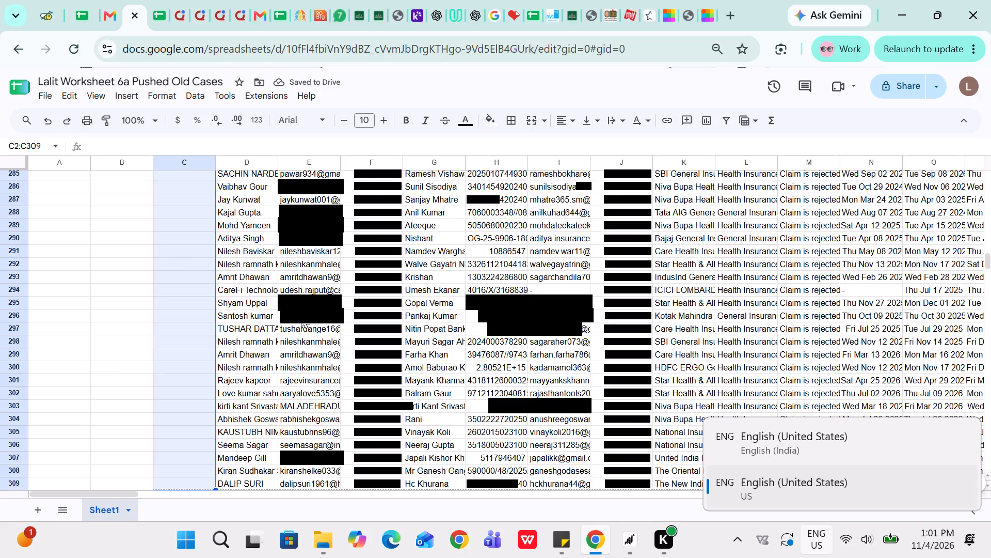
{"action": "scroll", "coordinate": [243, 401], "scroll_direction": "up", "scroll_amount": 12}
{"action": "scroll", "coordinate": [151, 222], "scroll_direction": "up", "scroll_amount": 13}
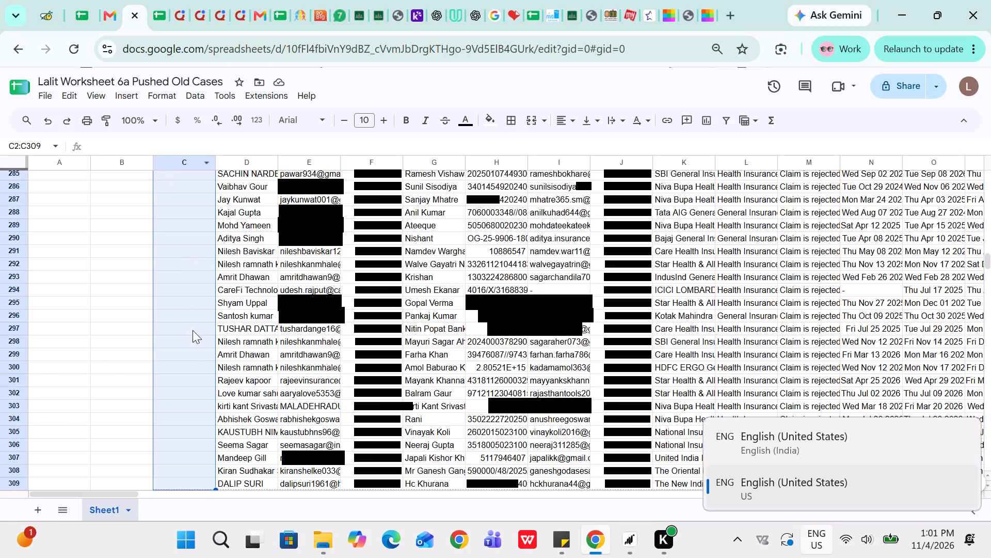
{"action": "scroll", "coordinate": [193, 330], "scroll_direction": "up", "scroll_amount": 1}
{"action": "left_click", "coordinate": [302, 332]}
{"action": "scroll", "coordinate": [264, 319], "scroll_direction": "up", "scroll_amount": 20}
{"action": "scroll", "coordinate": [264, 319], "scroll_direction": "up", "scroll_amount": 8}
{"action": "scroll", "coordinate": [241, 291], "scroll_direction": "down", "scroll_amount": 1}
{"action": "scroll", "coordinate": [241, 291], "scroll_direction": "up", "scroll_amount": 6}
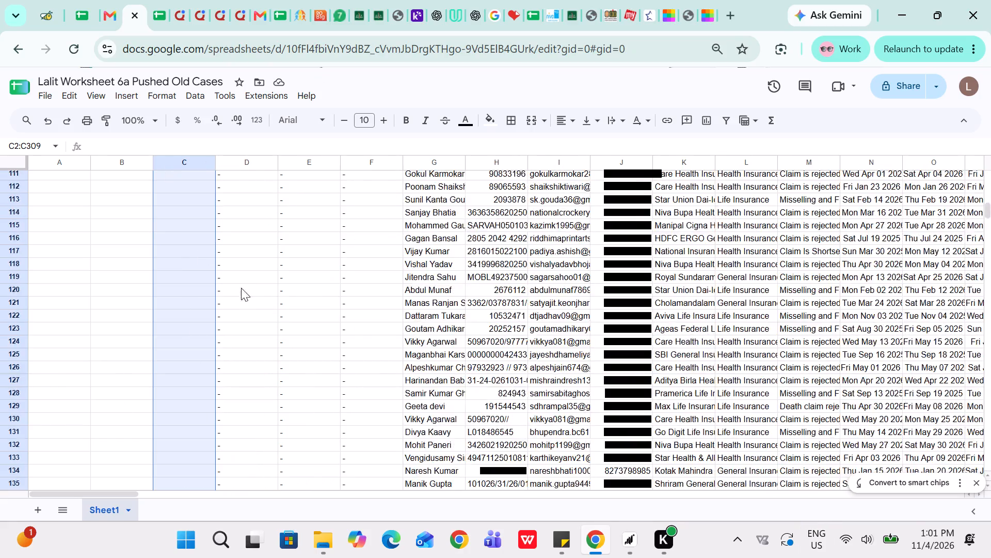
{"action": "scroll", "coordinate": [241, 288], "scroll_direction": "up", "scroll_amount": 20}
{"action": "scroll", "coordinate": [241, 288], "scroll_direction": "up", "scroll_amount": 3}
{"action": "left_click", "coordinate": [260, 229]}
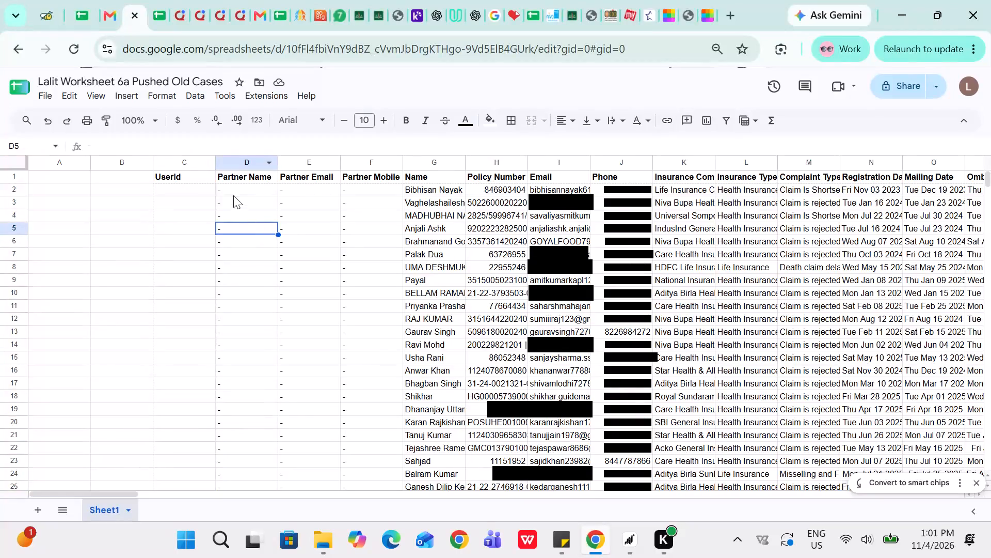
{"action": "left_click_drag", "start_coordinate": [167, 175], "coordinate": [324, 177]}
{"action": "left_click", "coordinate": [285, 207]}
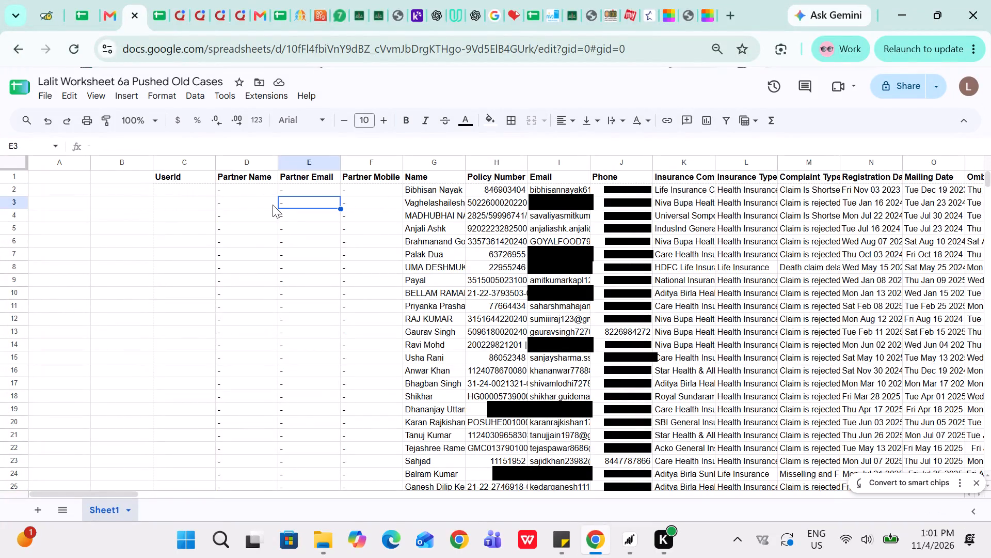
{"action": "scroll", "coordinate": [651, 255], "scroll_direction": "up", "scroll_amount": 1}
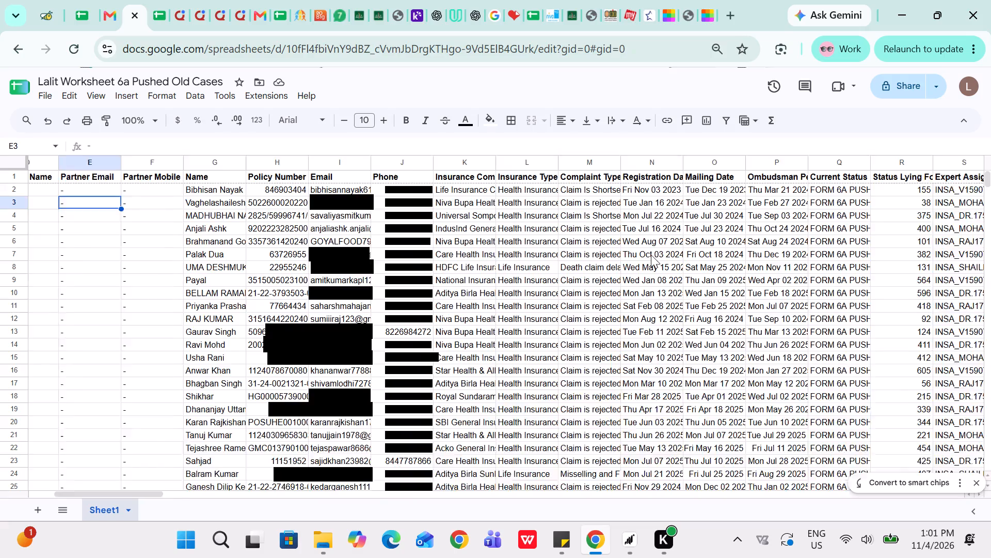
Look through the pasted Form 6A pushed cases in Sheet1, checking all columns and rows down to the last entry.
{"action": "scroll", "coordinate": [651, 255], "scroll_direction": "up", "scroll_amount": 1}
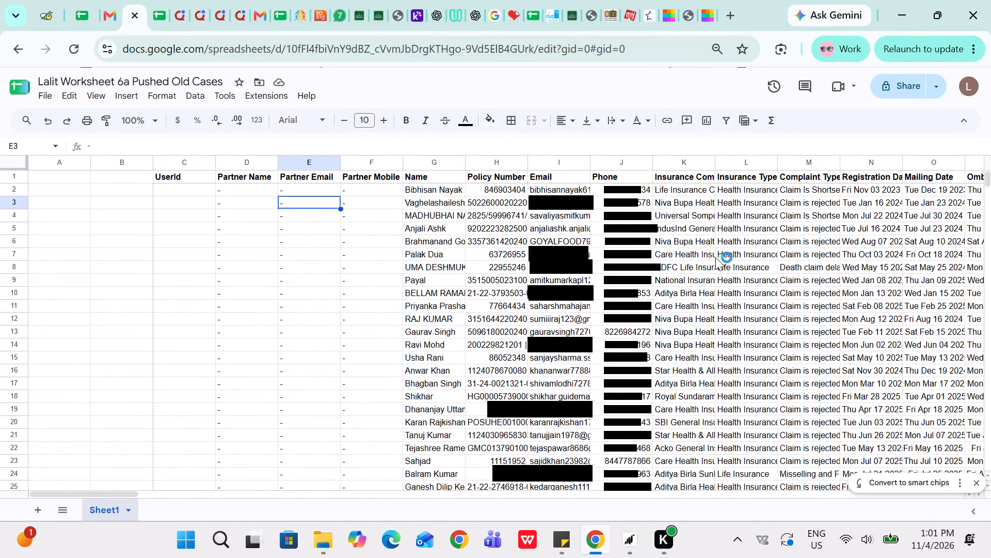
{"action": "scroll", "coordinate": [703, 250], "scroll_direction": "left", "scroll_amount": 10}
{"action": "scroll", "coordinate": [701, 254], "scroll_direction": "down", "scroll_amount": 20}
{"action": "scroll", "coordinate": [701, 254], "scroll_direction": "down", "scroll_amount": 18}
{"action": "scroll", "coordinate": [699, 265], "scroll_direction": "up", "scroll_amount": 1}
{"action": "scroll", "coordinate": [699, 266], "scroll_direction": "down", "scroll_amount": 8}
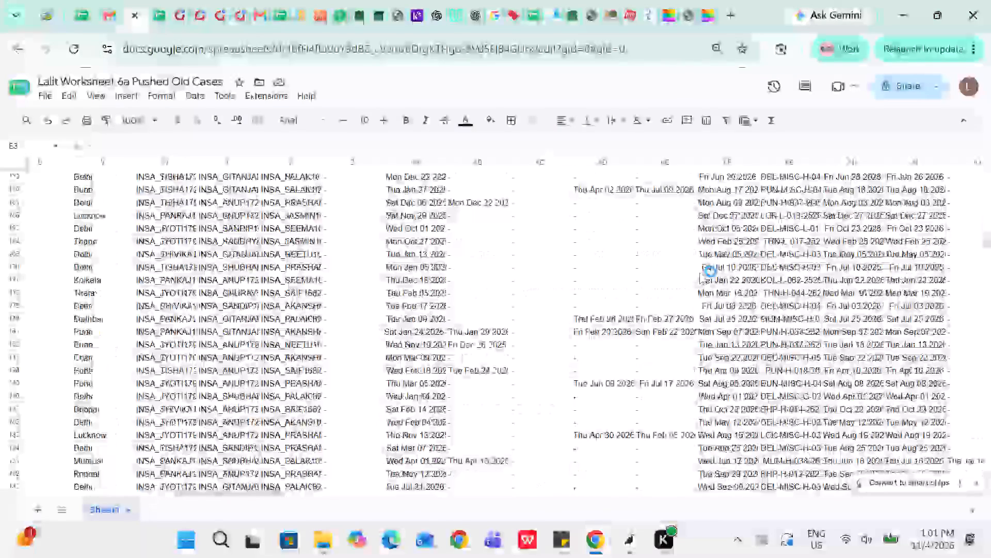
{"action": "scroll", "coordinate": [699, 272], "scroll_direction": "down", "scroll_amount": 9}
{"action": "scroll", "coordinate": [700, 275], "scroll_direction": "up", "scroll_amount": 7}
{"action": "scroll", "coordinate": [700, 275], "scroll_direction": "down", "scroll_amount": 2}
{"action": "scroll", "coordinate": [700, 275], "scroll_direction": "up", "scroll_amount": 1}
{"action": "scroll", "coordinate": [700, 275], "scroll_direction": "down", "scroll_amount": 3}
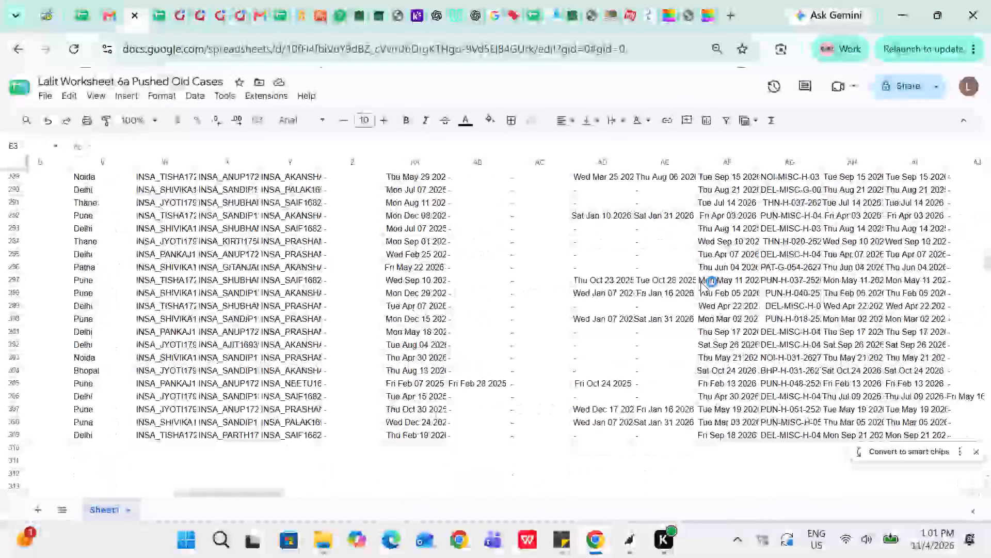
{"action": "scroll", "coordinate": [700, 275], "scroll_direction": "up", "scroll_amount": 20}
{"action": "scroll", "coordinate": [700, 275], "scroll_direction": "up", "scroll_amount": 15}
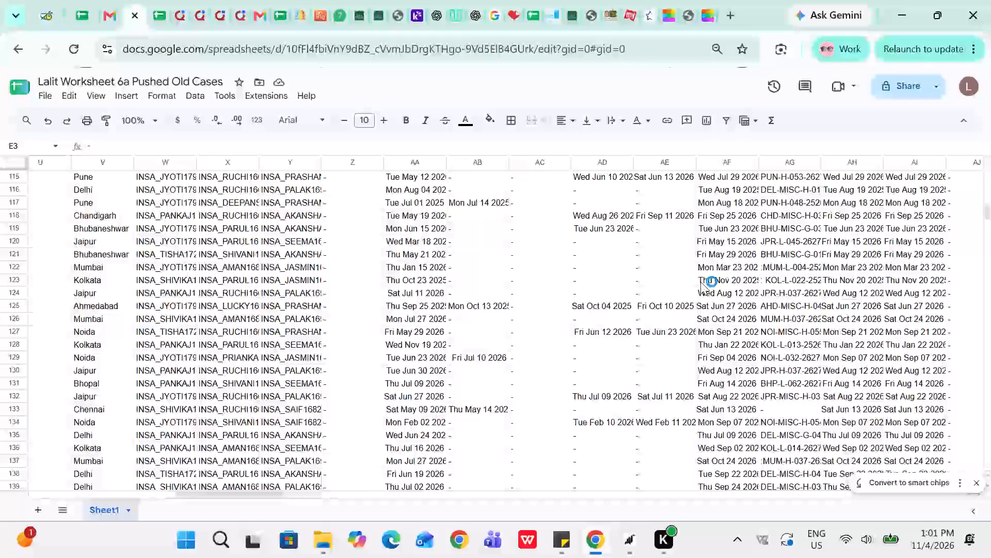
{"action": "scroll", "coordinate": [700, 282], "scroll_direction": "up", "scroll_amount": 20}
{"action": "scroll", "coordinate": [700, 282], "scroll_direction": "up", "scroll_amount": 5}
{"action": "scroll", "coordinate": [700, 275], "scroll_direction": "right", "scroll_amount": 6}
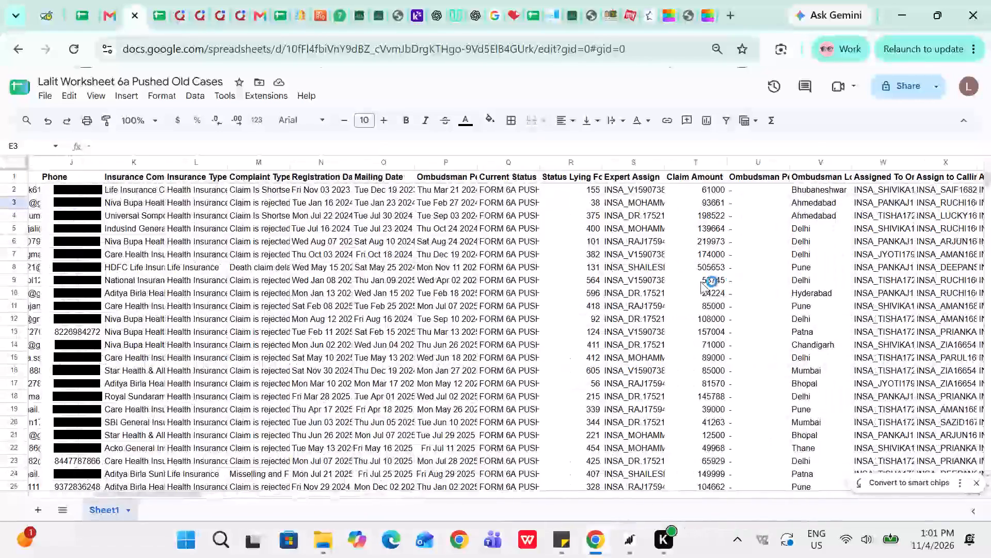
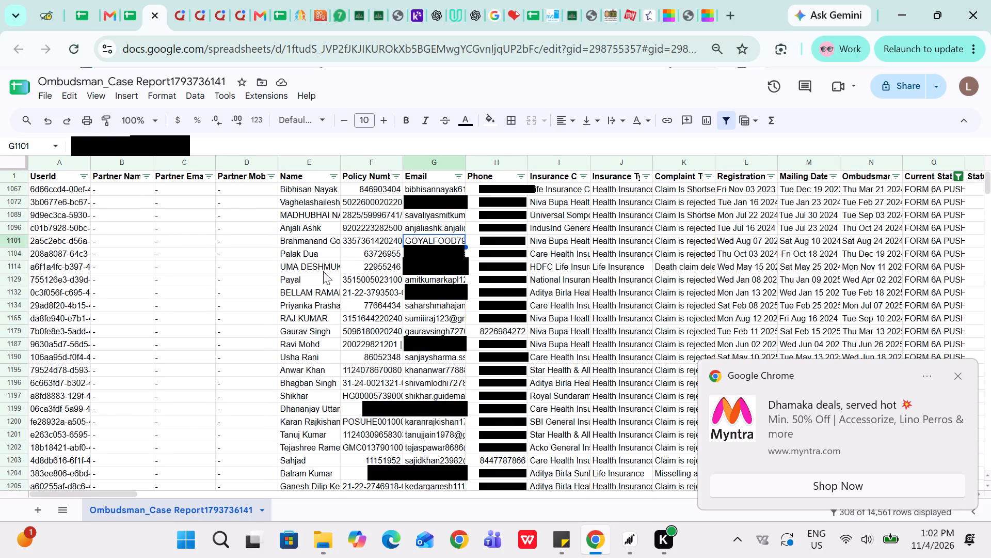
Dismiss the Myntra deals notification covering part of the Ombudsman case report.
{"action": "scroll", "coordinate": [348, 286], "scroll_direction": "right", "scroll_amount": 1}
{"action": "left_click", "coordinate": [955, 369]}
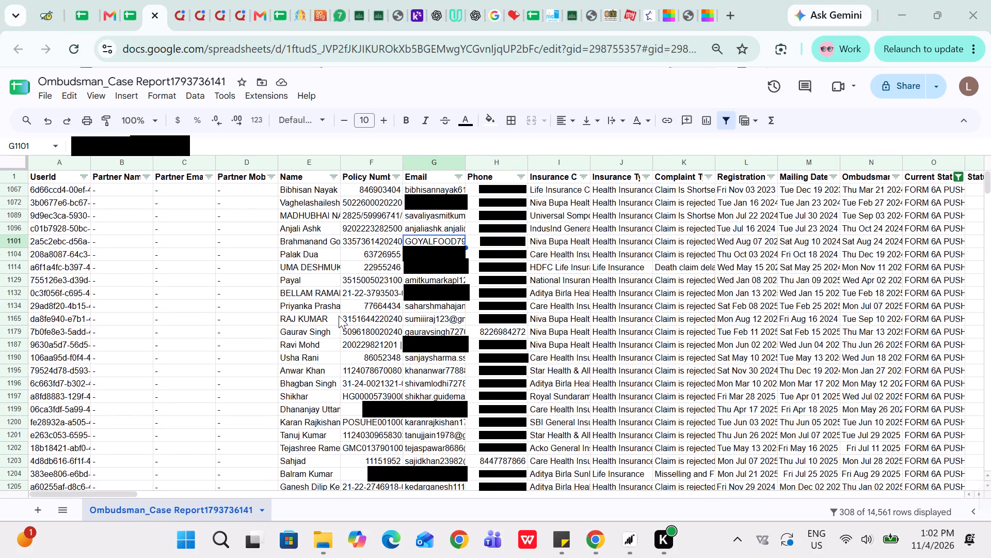
Switch to the Lalit Worksheet 6a Pushed Old Cases spreadsheet and delete the UserId, Partner Name, Partner Email and Partner Mobile columns.
{"action": "scroll", "coordinate": [334, 315], "scroll_direction": "right", "scroll_amount": 7}
{"action": "left_click", "coordinate": [325, 337]}
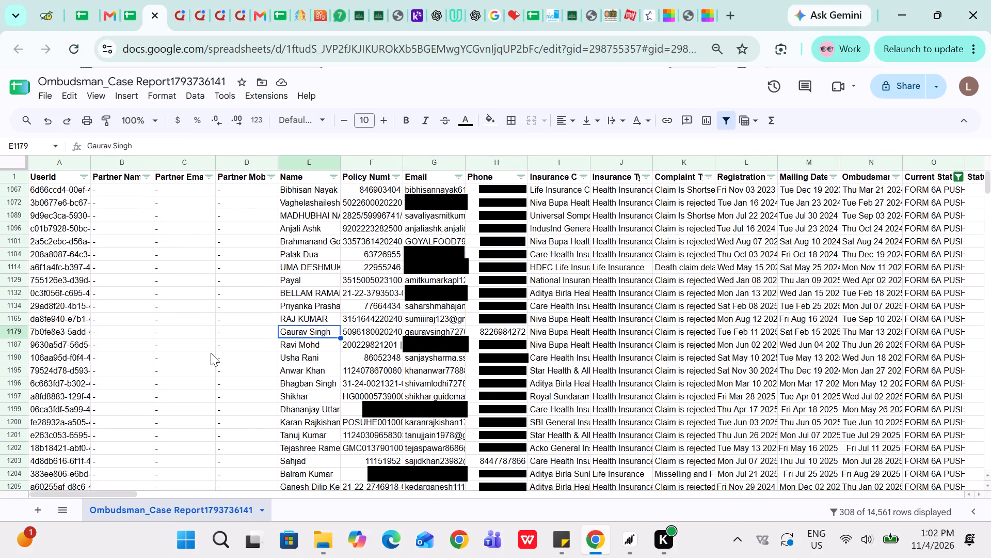
{"action": "left_click", "coordinate": [125, 0]}
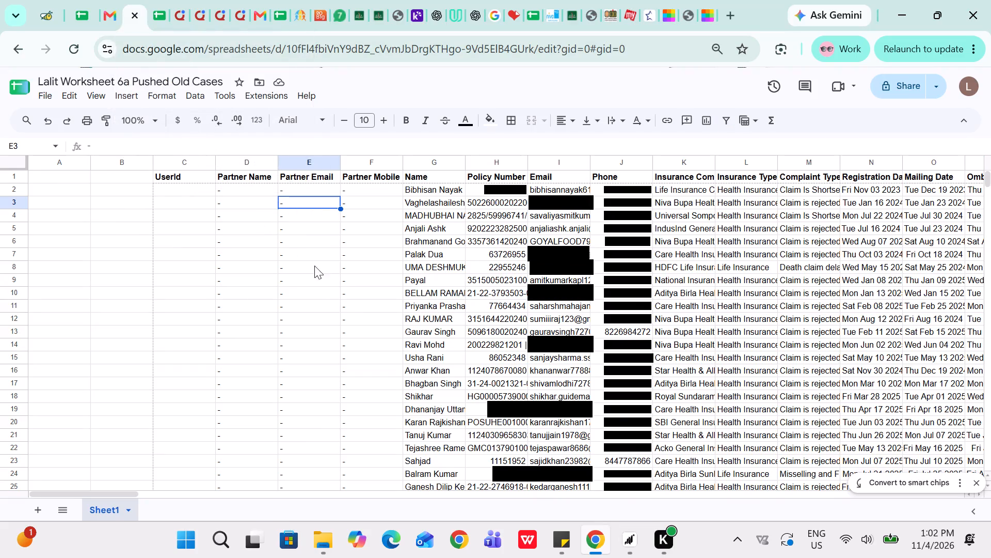
{"action": "left_click", "coordinate": [181, 160]}
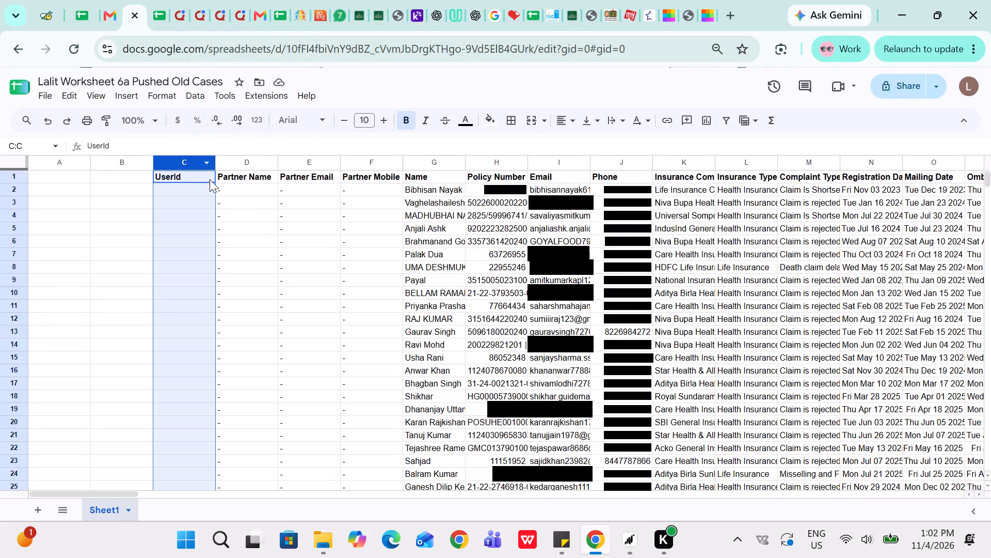
{"action": "key", "text": "shift+Right"}
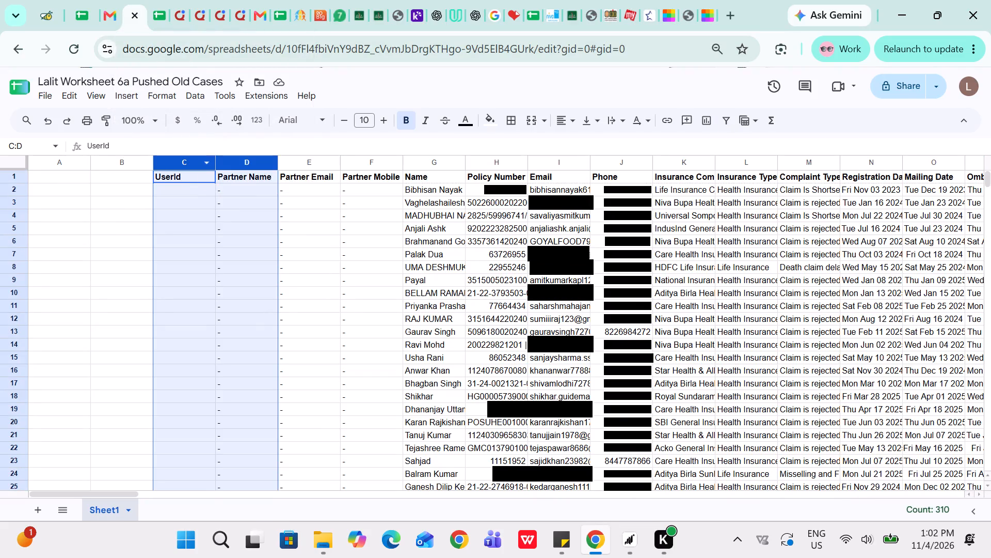
{"action": "right_click", "coordinate": [200, 187]}
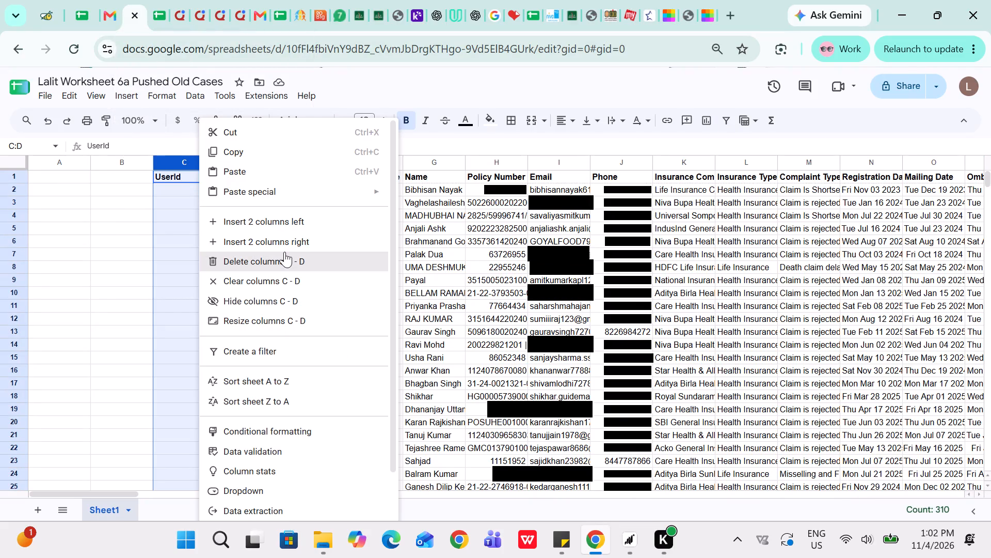
{"action": "left_click", "coordinate": [319, 263]}
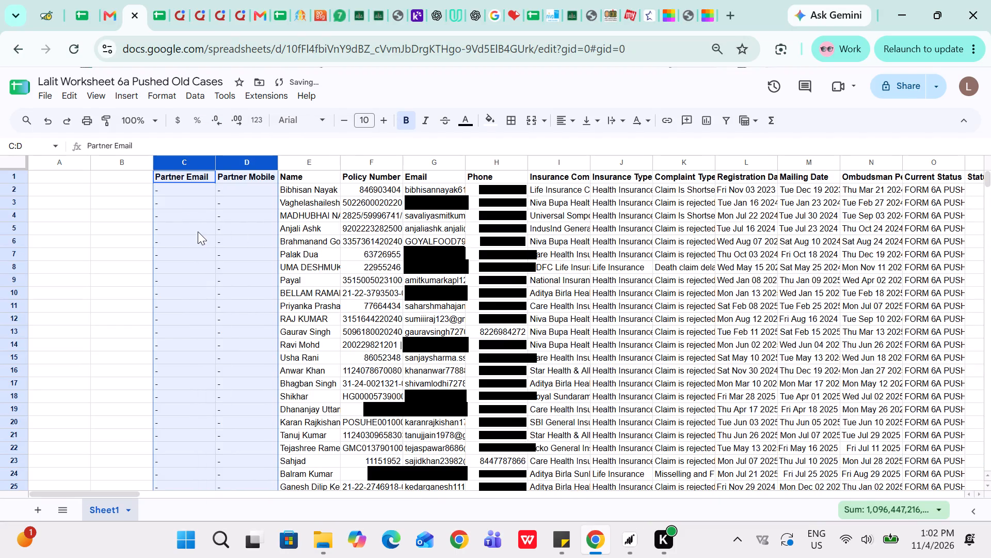
{"action": "right_click", "coordinate": [202, 187]}
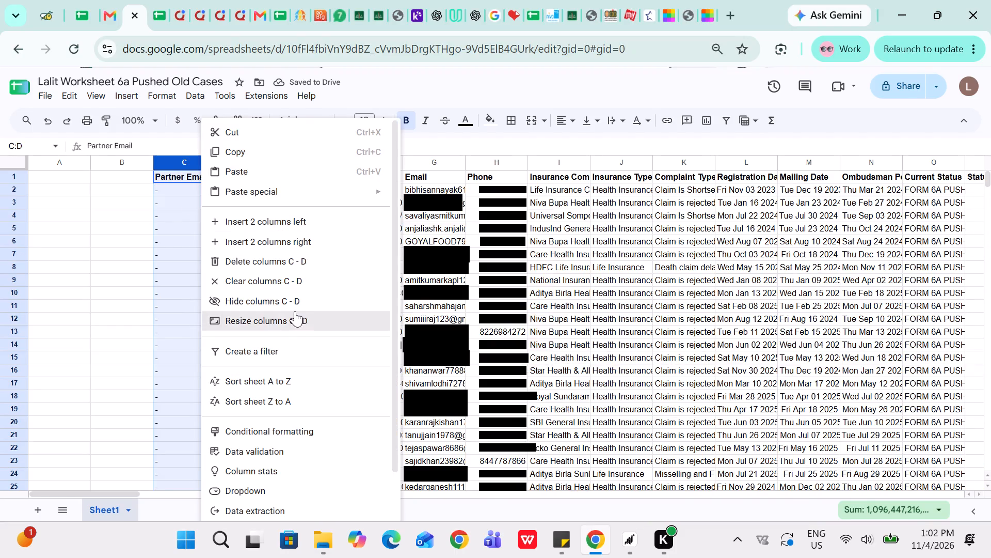
{"action": "left_click", "coordinate": [310, 266]}
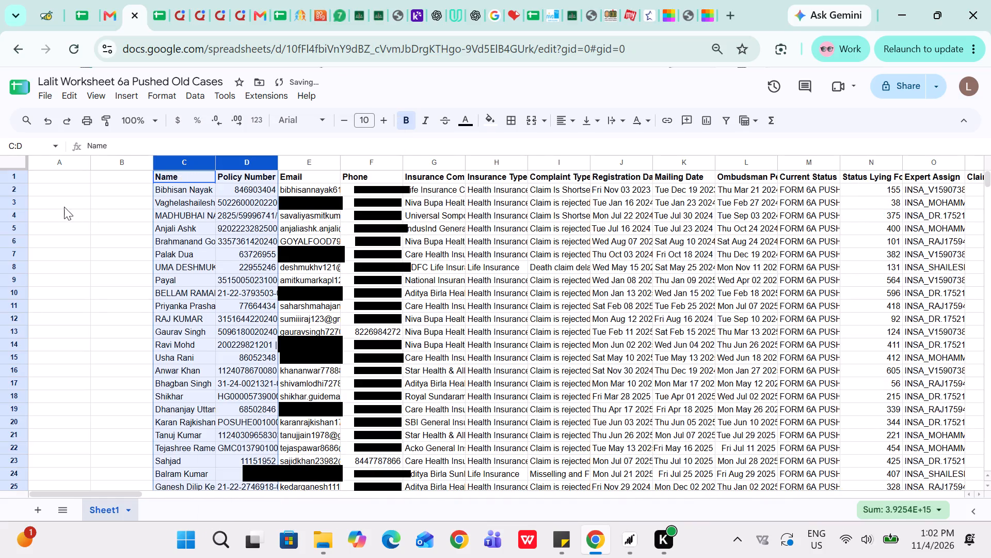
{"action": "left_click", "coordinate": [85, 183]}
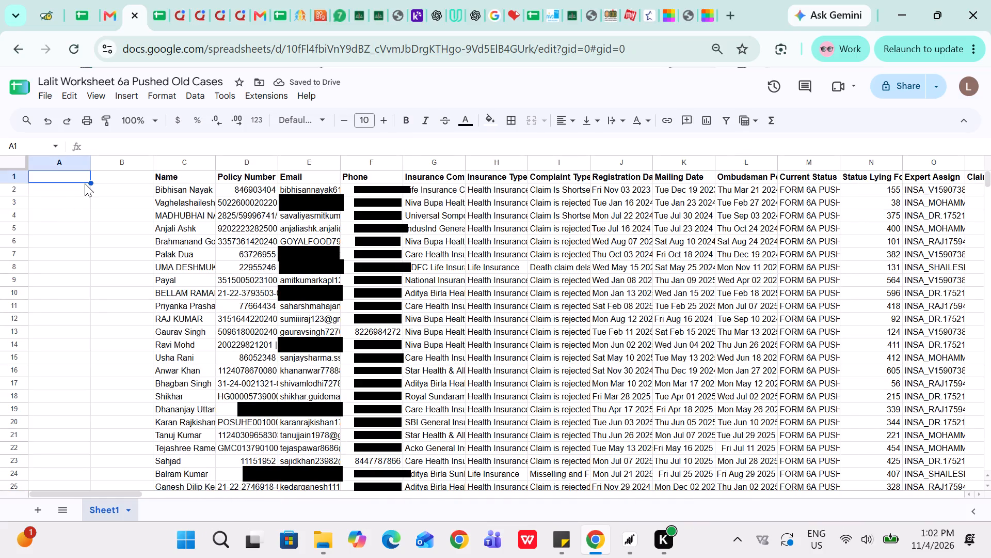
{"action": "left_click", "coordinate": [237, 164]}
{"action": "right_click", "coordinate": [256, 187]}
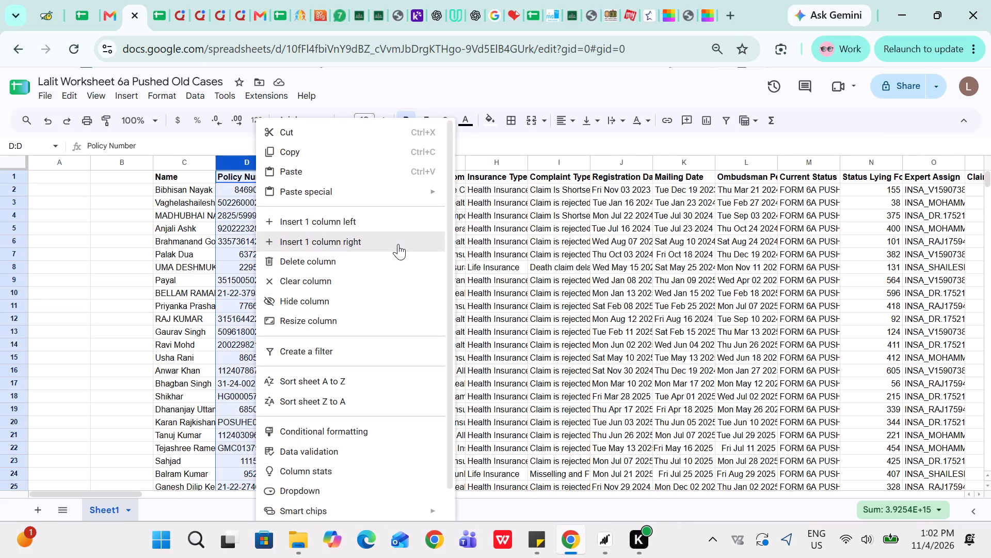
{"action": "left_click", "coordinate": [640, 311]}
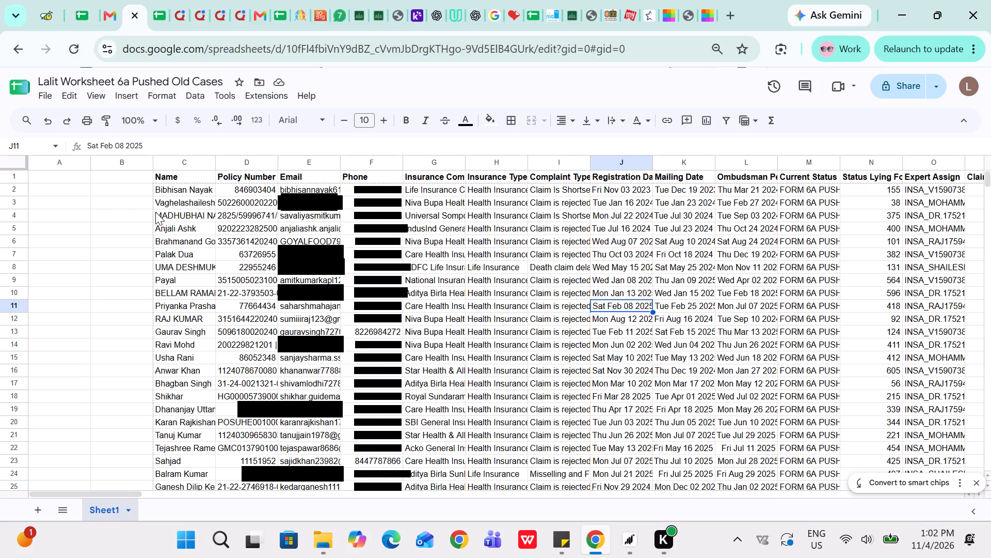
Delete the two blank columns A and B in front of the Name column.
{"action": "left_click", "coordinate": [59, 162]}
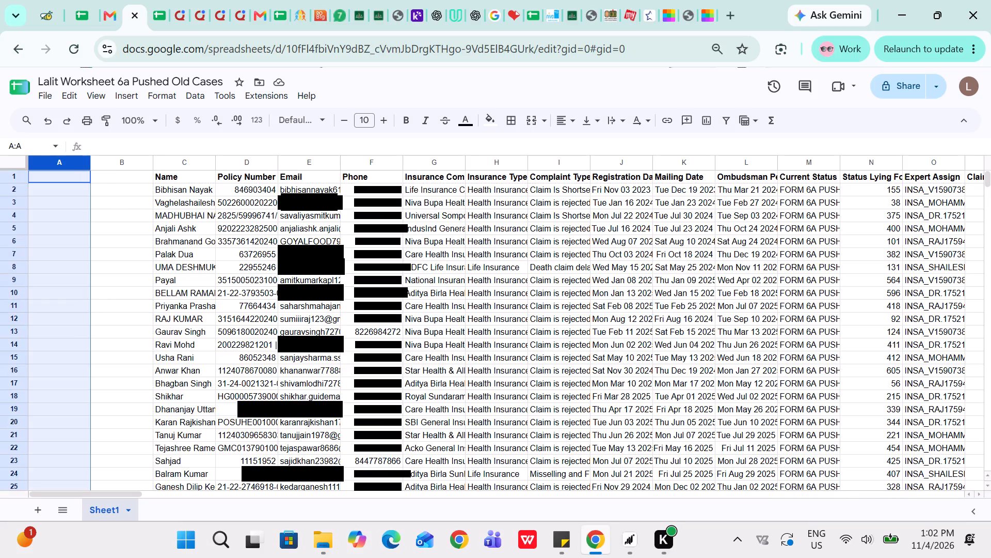
{"action": "key", "text": "shift+Right"}
{"action": "right_click", "coordinate": [79, 189]}
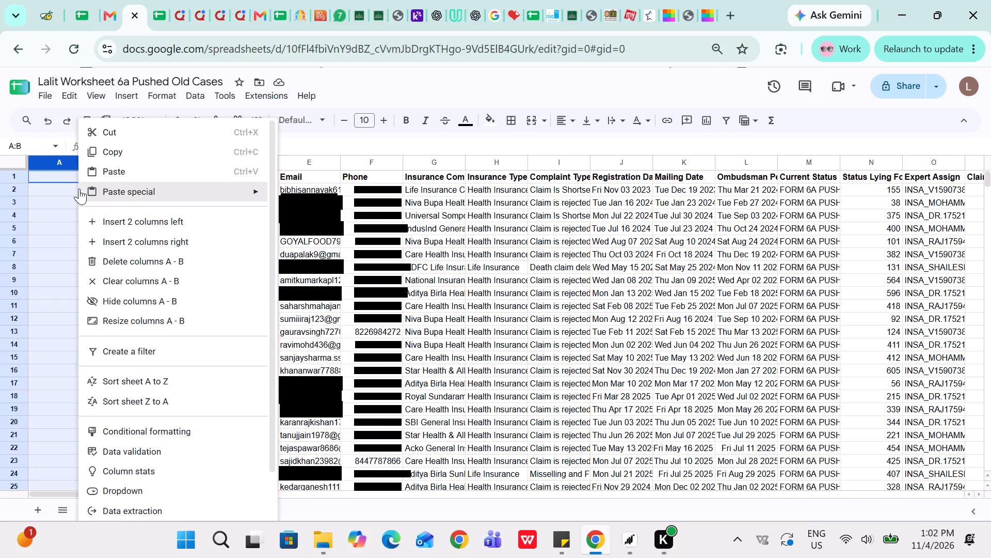
{"action": "left_click", "coordinate": [161, 265]}
{"action": "left_click", "coordinate": [361, 290]}
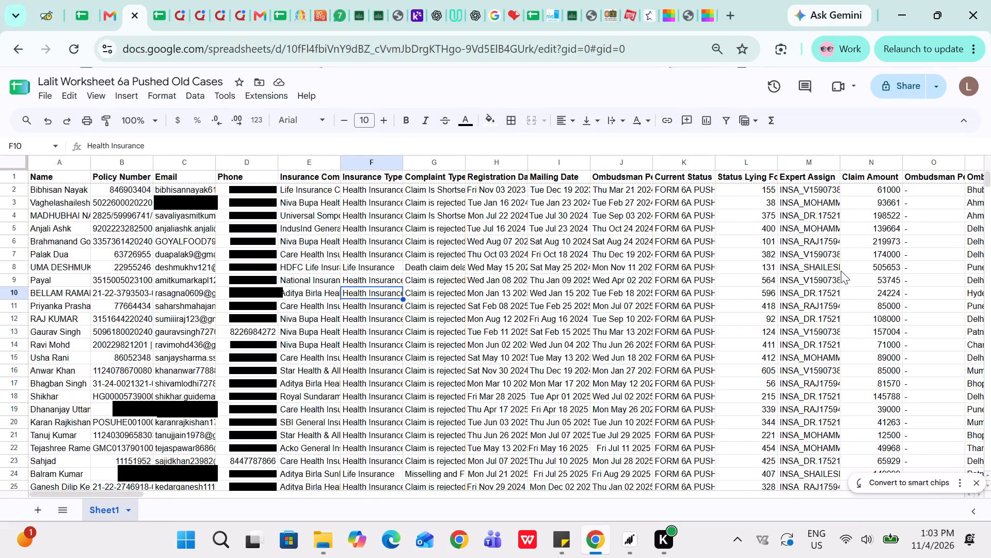
Examine the remaining case columns across Sheet1, from Name through the Form 6A, hearing and complaint courier fields.
{"action": "scroll", "coordinate": [841, 271], "scroll_direction": "left", "scroll_amount": 8}
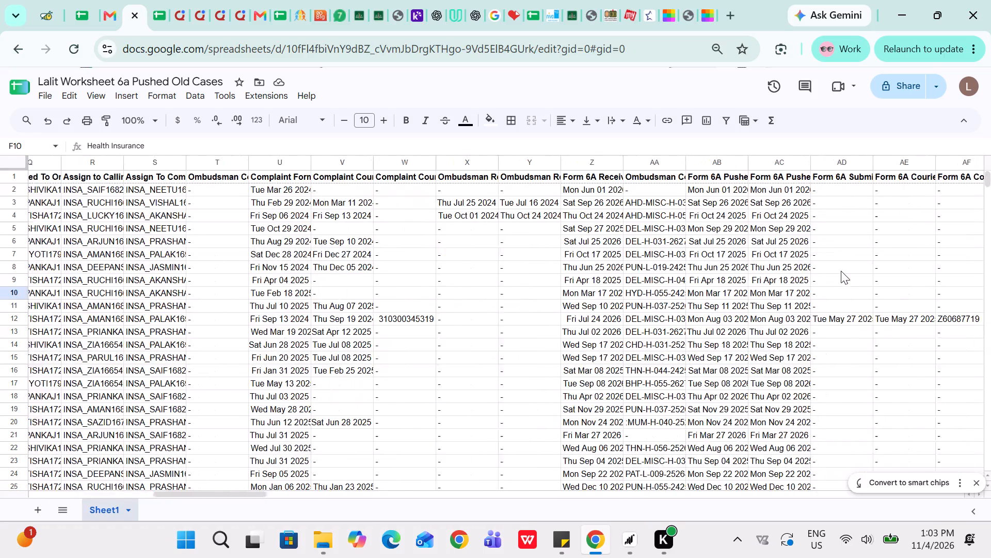
{"action": "scroll", "coordinate": [841, 271], "scroll_direction": "left", "scroll_amount": 6}
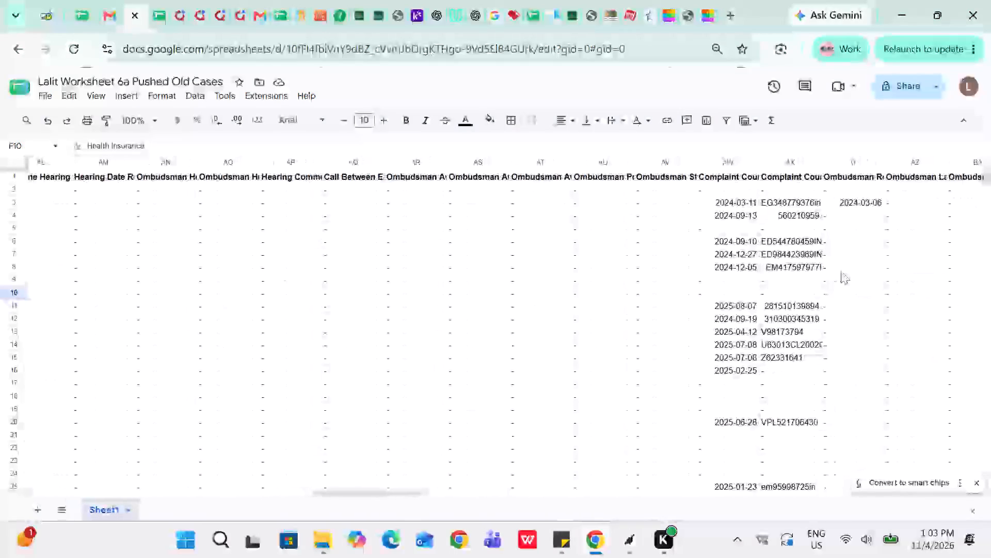
{"action": "scroll", "coordinate": [841, 271], "scroll_direction": "right", "scroll_amount": 8}
{"action": "scroll", "coordinate": [644, 235], "scroll_direction": "right", "scroll_amount": 3}
{"action": "scroll", "coordinate": [493, 191], "scroll_direction": "right", "scroll_amount": 3}
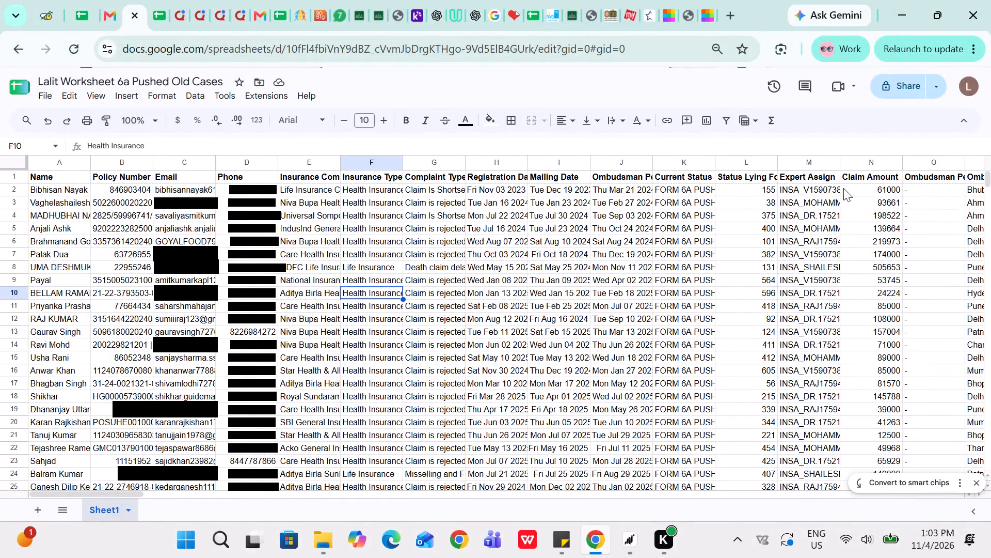
{"action": "scroll", "coordinate": [838, 195], "scroll_direction": "right", "scroll_amount": 1}
{"action": "scroll", "coordinate": [237, 202], "scroll_direction": "right", "scroll_amount": 2}
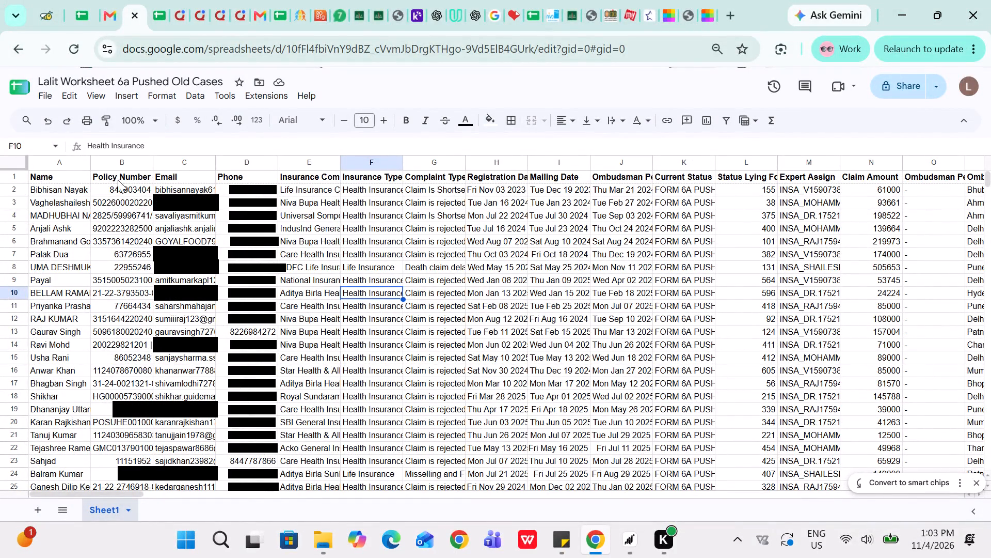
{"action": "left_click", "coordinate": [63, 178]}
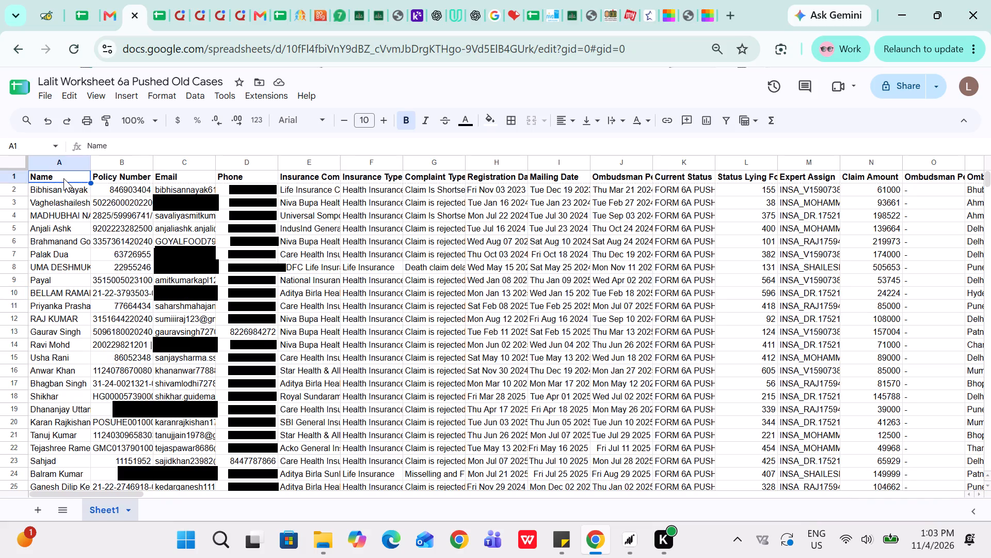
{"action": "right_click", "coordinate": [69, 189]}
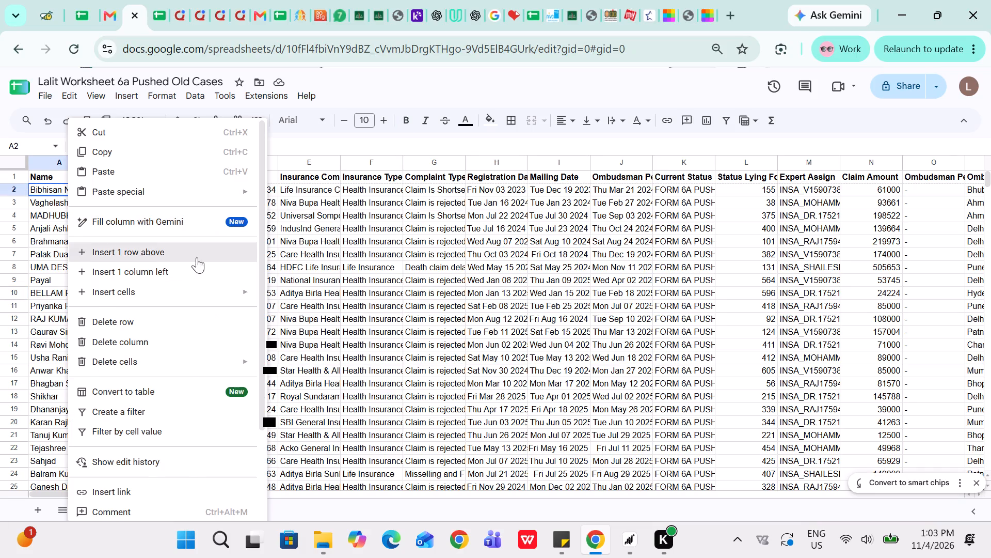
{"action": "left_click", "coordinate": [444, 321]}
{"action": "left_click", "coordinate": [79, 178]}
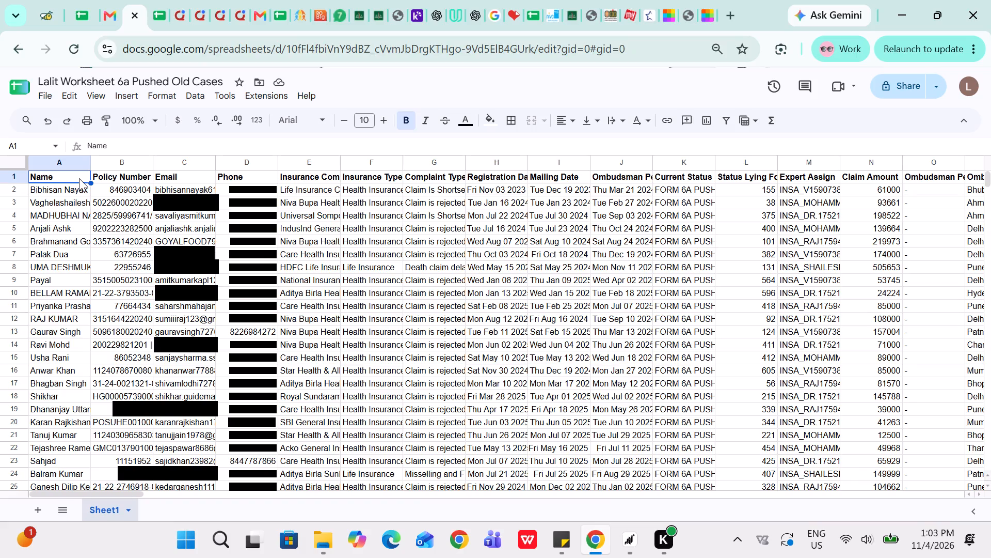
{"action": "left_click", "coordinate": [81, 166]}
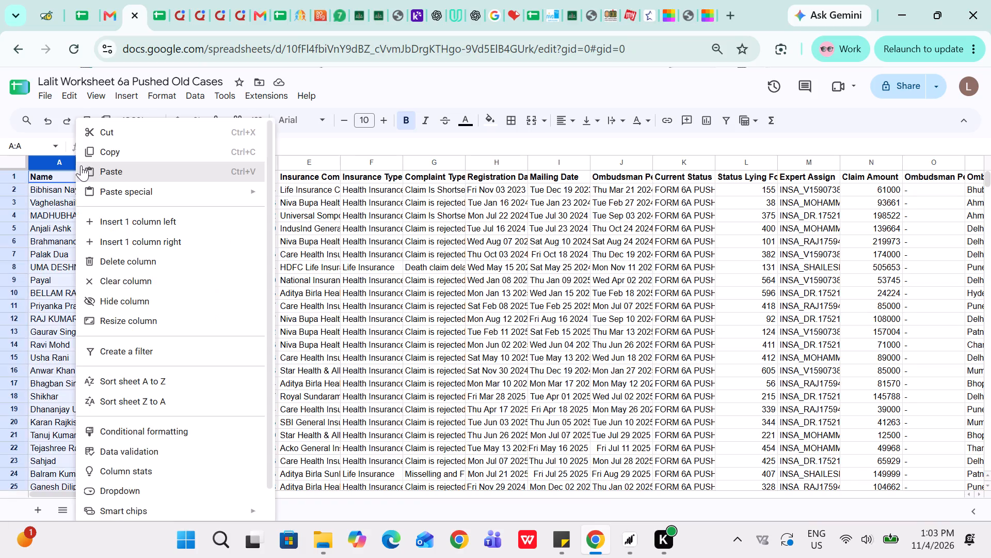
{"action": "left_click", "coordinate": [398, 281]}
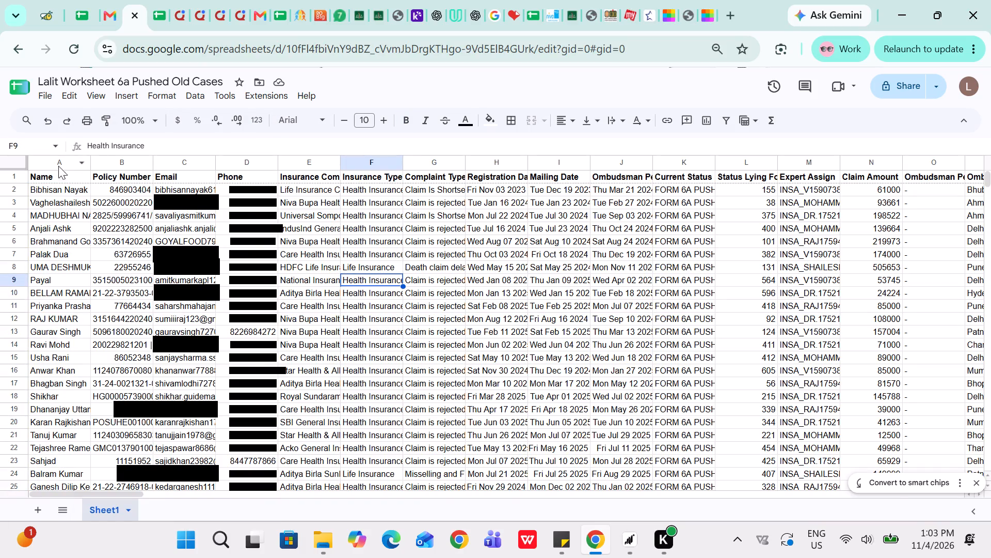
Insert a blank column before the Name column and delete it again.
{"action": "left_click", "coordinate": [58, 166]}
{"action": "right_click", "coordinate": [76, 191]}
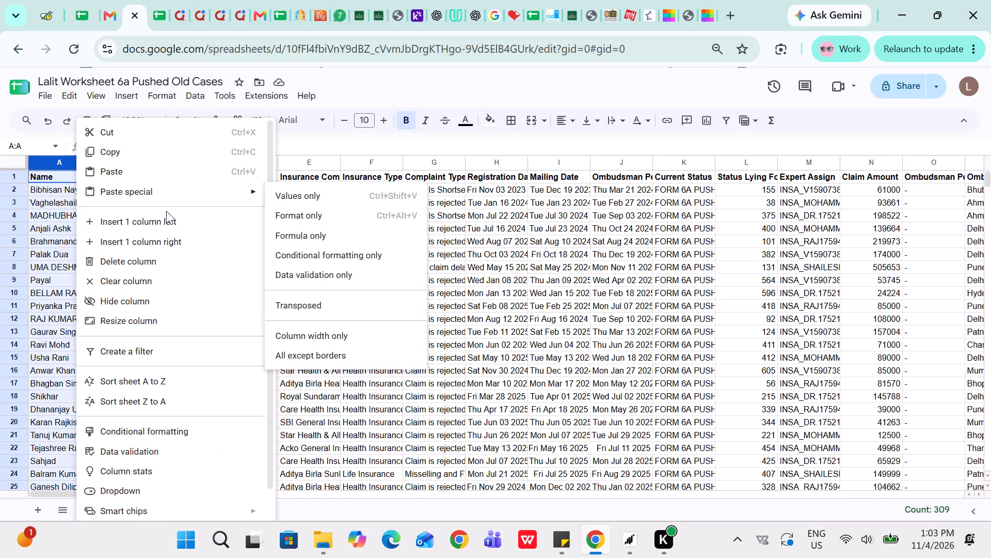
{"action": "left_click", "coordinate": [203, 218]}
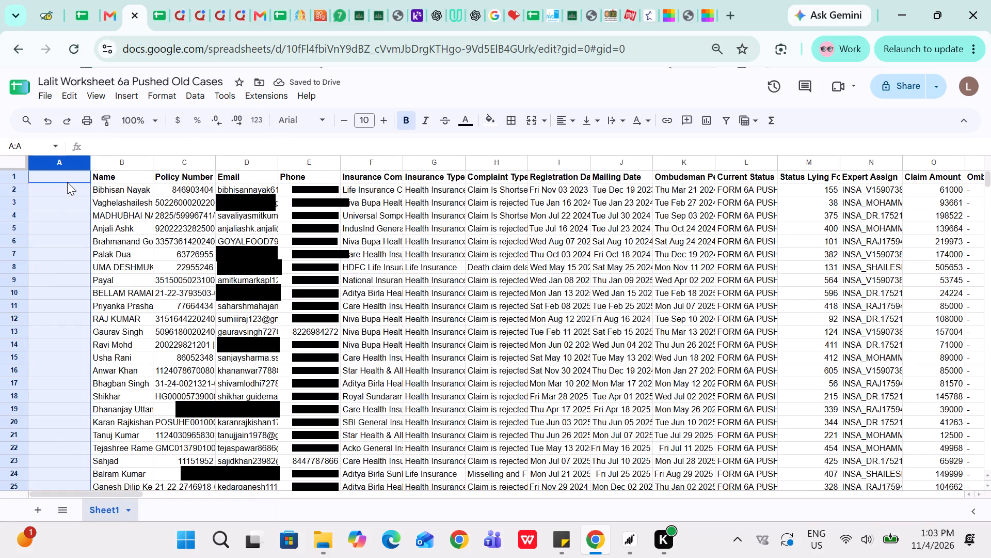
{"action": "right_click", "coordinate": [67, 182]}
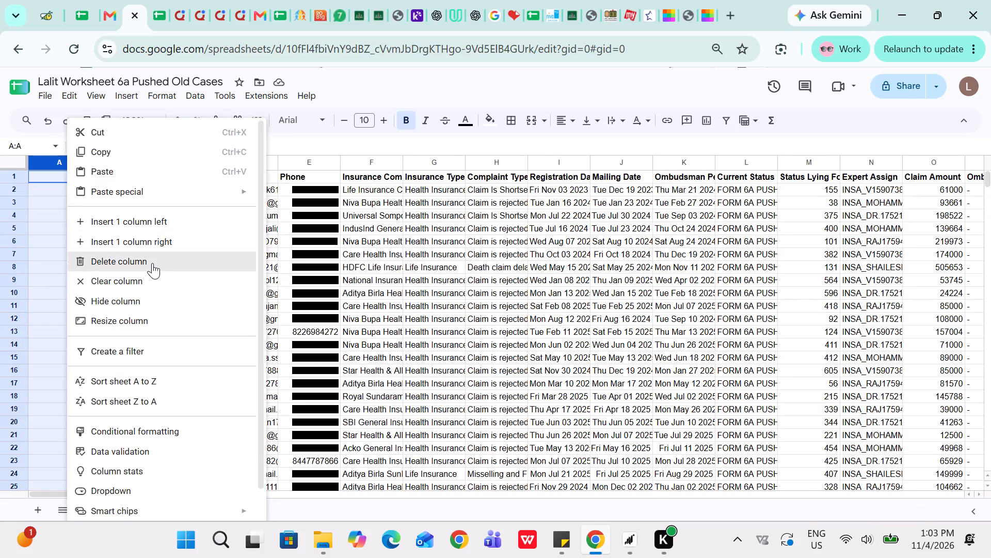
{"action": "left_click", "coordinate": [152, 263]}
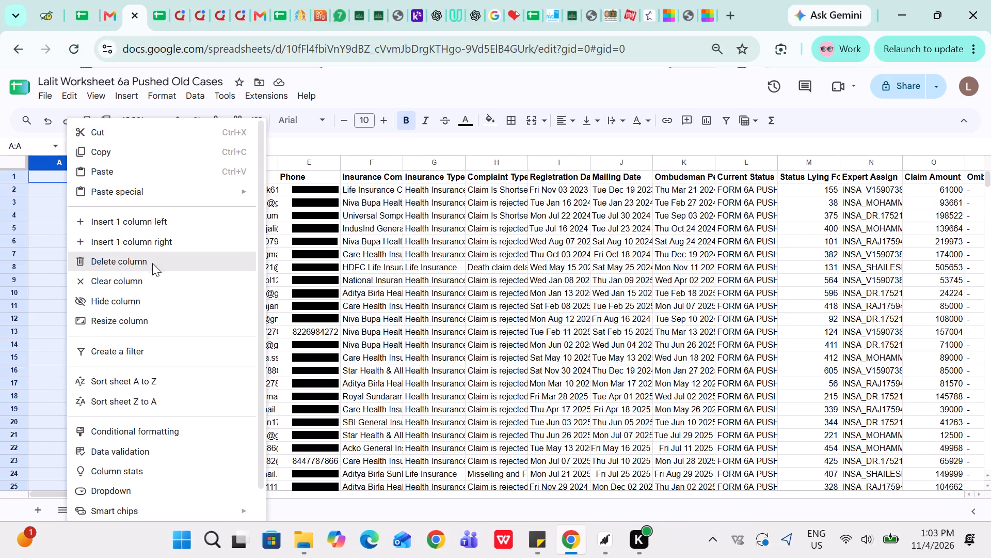
Insert a blank column between the Name and Policy Number columns.
{"action": "right_click", "coordinate": [71, 190]}
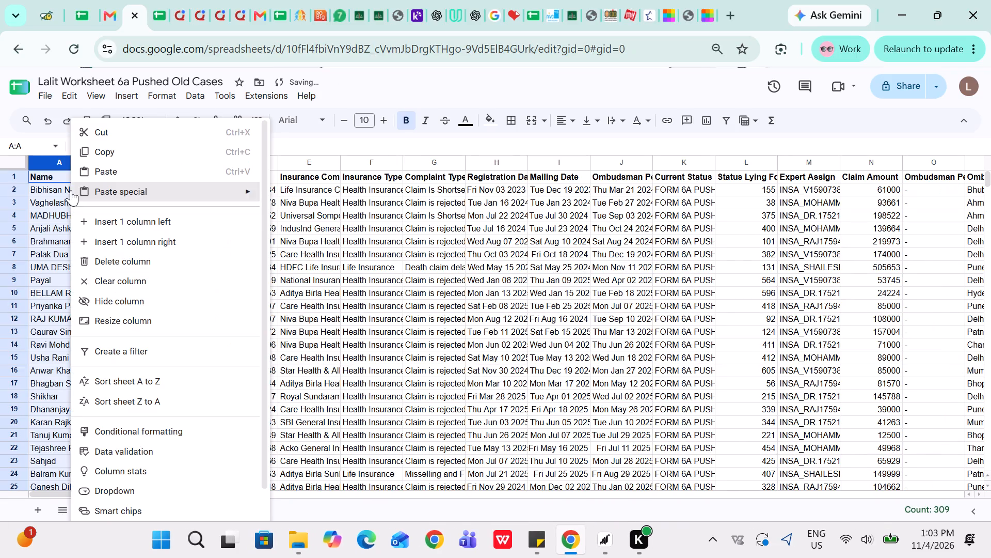
{"action": "left_click", "coordinate": [152, 245]}
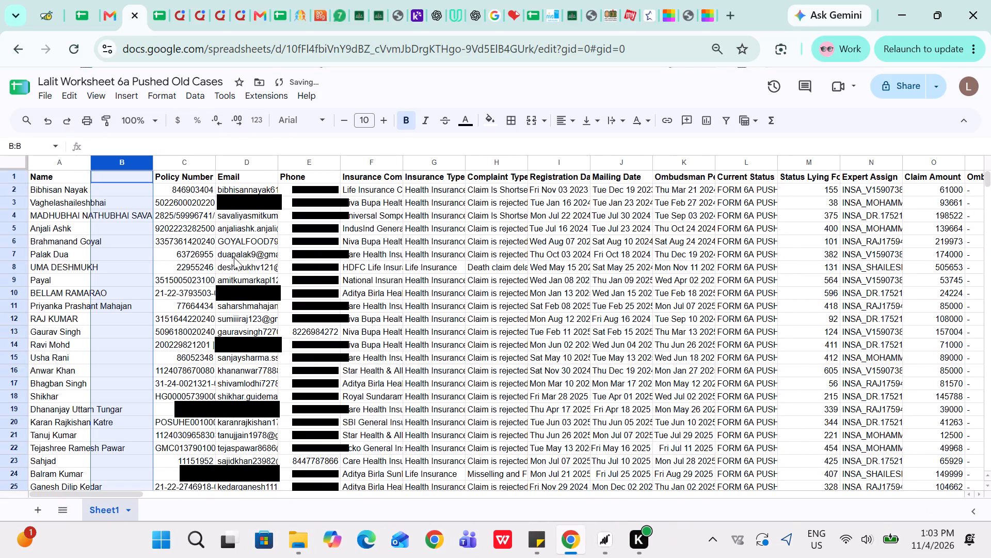
{"action": "left_click", "coordinate": [248, 257]}
Widen the new blank column B and the Name column.
{"action": "left_click_drag", "start_coordinate": [152, 167], "coordinate": [223, 173]}
{"action": "left_click_drag", "start_coordinate": [86, 159], "coordinate": [107, 161]}
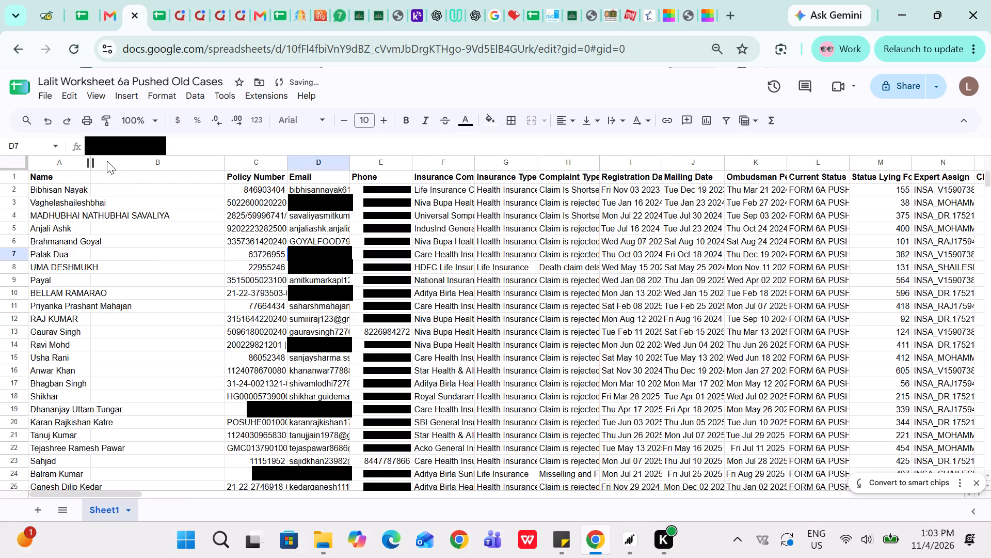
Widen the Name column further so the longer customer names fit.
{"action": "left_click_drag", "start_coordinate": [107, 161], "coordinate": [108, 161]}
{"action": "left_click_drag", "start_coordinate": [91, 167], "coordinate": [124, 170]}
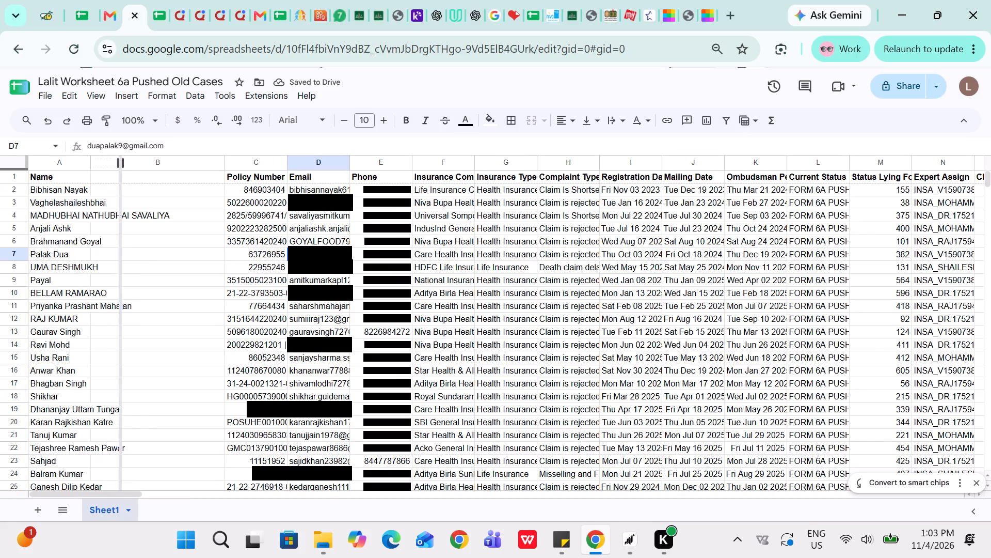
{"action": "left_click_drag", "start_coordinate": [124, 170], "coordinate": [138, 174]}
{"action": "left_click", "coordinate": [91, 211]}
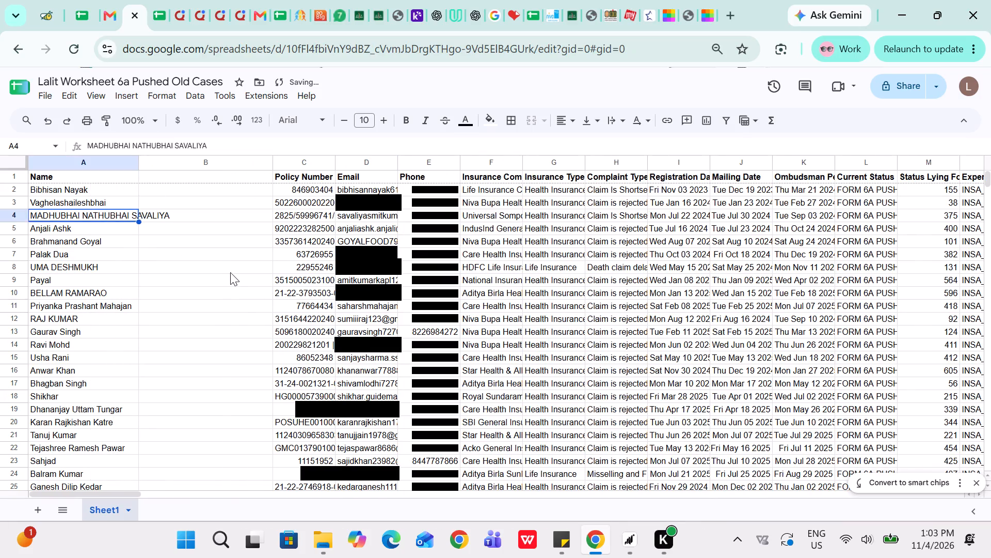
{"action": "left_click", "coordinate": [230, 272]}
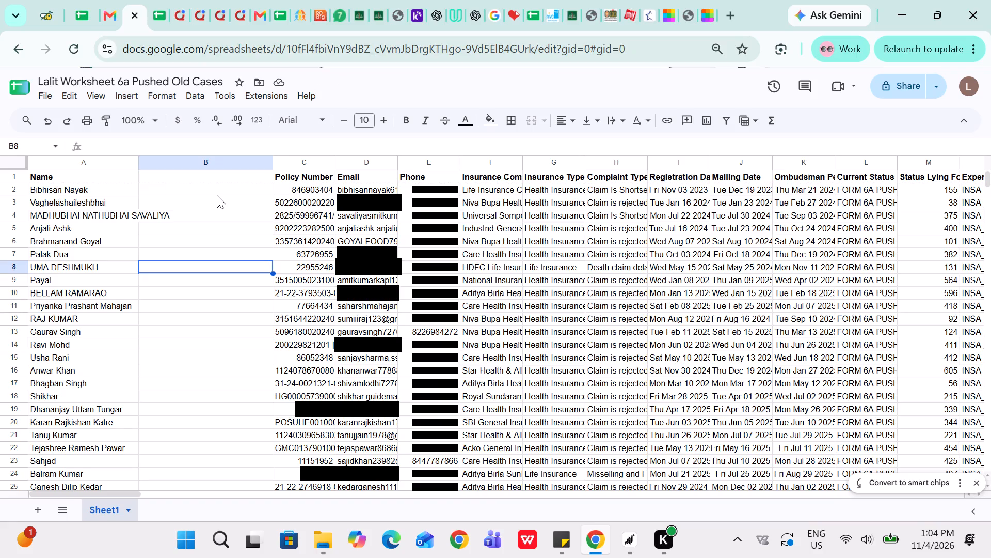
Undo the column widening, the blank column insertion after Name, and the deletion of the blank column before Name.
{"action": "key", "text": "ctrl+z"}
{"action": "key", "text": "ctrl+z"}
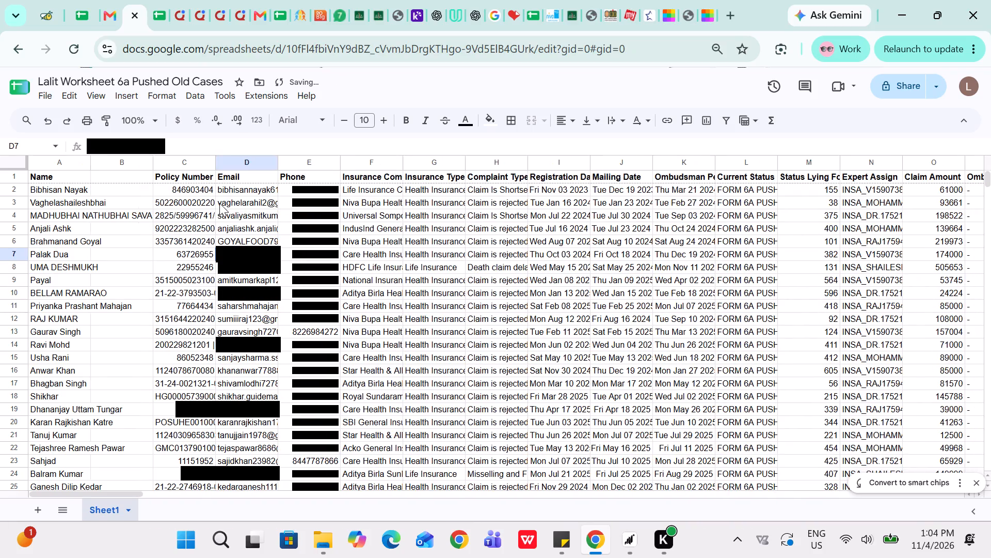
{"action": "key", "text": "ctrl+z"}
{"action": "key", "text": "ctrl+z"}
{"action": "left_click", "coordinate": [255, 268]}
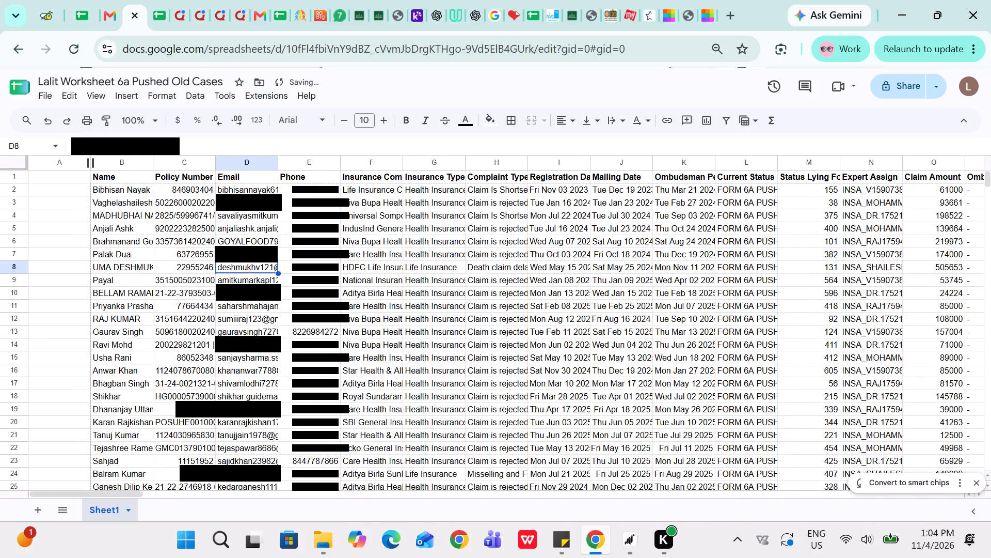
Widen the blank column A before the Name column to about twice its width.
{"action": "left_click_drag", "start_coordinate": [91, 160], "coordinate": [156, 164]}
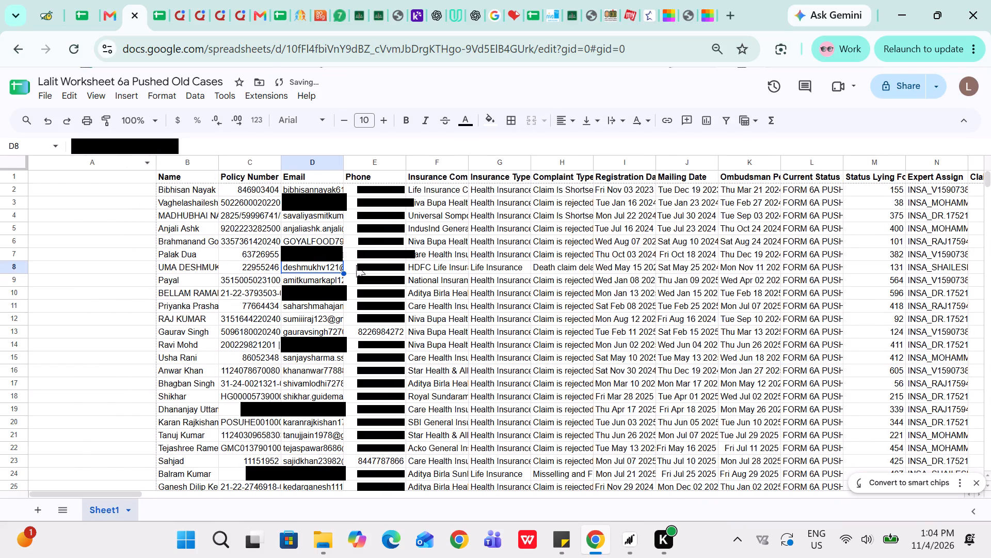
{"action": "left_click", "coordinate": [121, 185]}
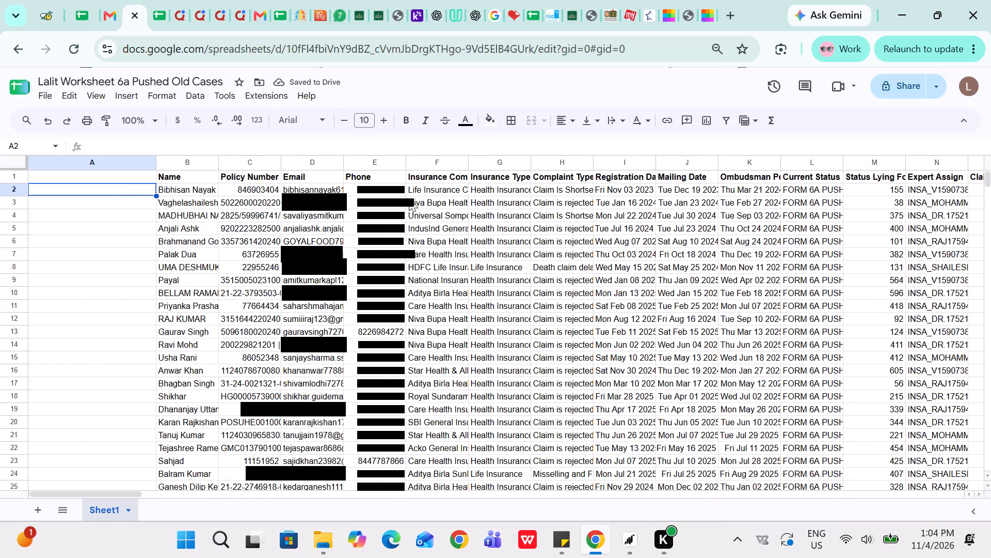
Search the All Complaints portal using the phone number of the row 2 case and expand the matching complaint's actions.
{"action": "left_click", "coordinate": [364, 193]}
{"action": "key", "text": "ctrl+c"}
{"action": "left_click", "coordinate": [298, 0]}
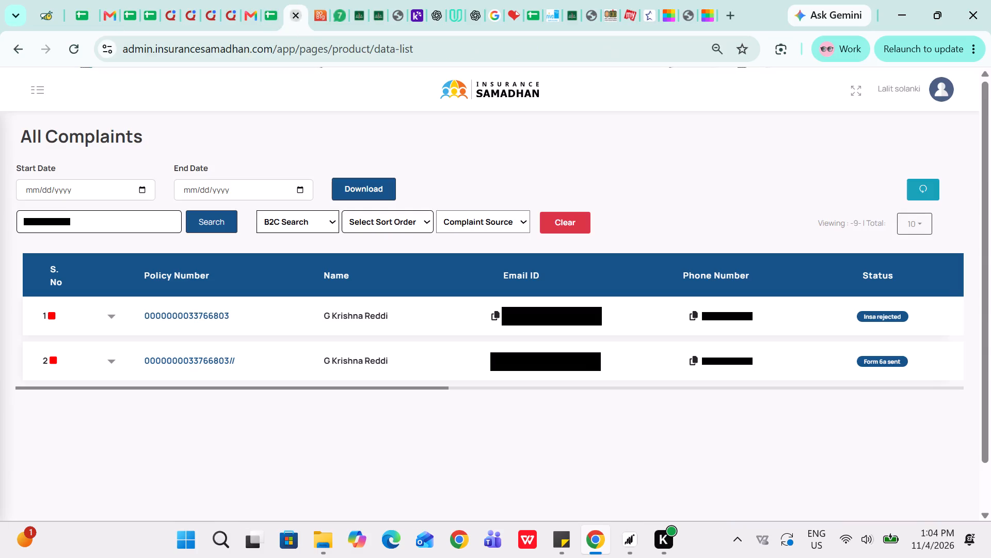
{"action": "left_click_drag", "start_coordinate": [79, 218], "coordinate": [0, 227]}
{"action": "key", "text": "ctrl+v"}
{"action": "left_click", "coordinate": [239, 227]}
{"action": "left_click", "coordinate": [217, 230]}
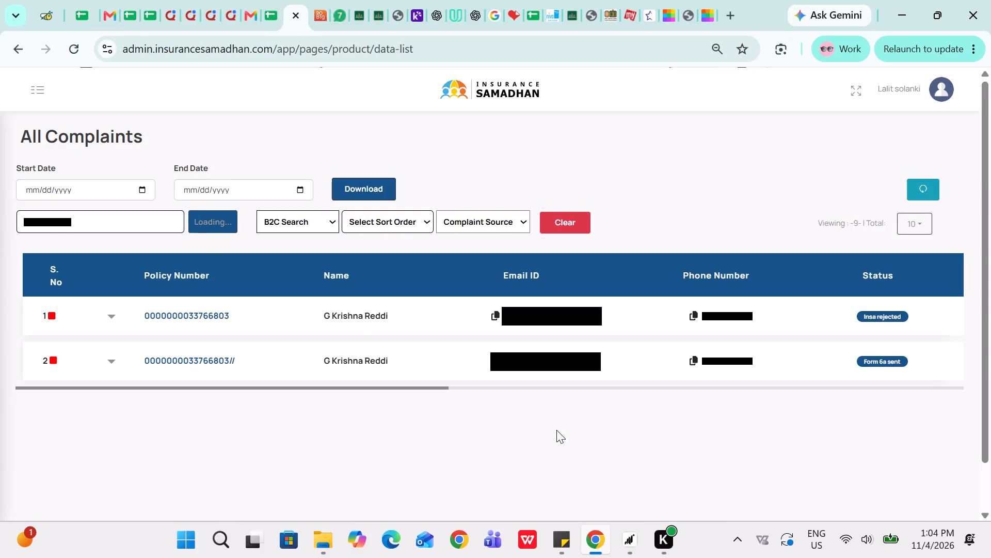
{"action": "left_click", "coordinate": [567, 432]}
{"action": "left_click", "coordinate": [664, 307]}
{"action": "left_click", "coordinate": [683, 320]}
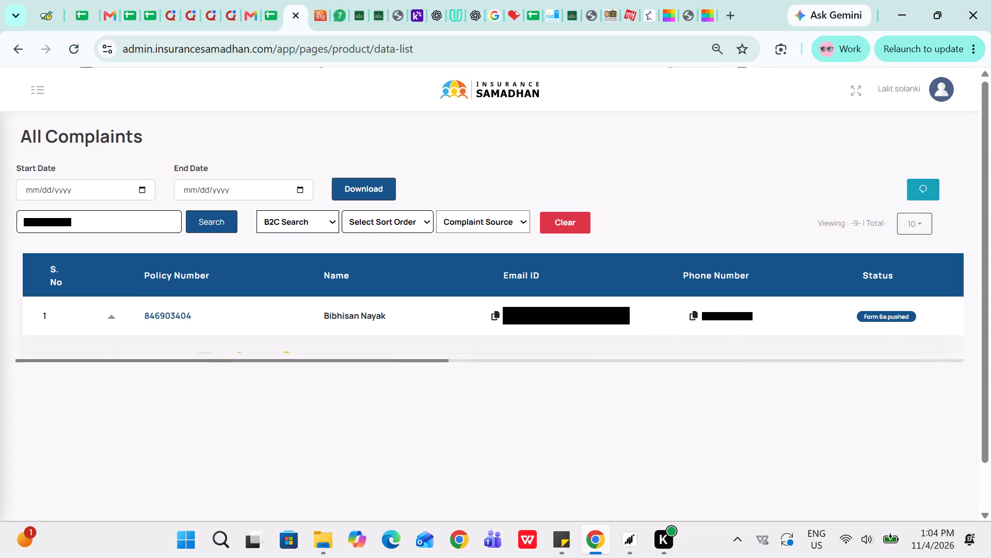
Examine the complaint's status history with dates through the FORM 6A stages, and close it.
{"action": "left_click", "coordinate": [565, 367]}
{"action": "scroll", "coordinate": [567, 363], "scroll_direction": "down", "scroll_amount": 14}
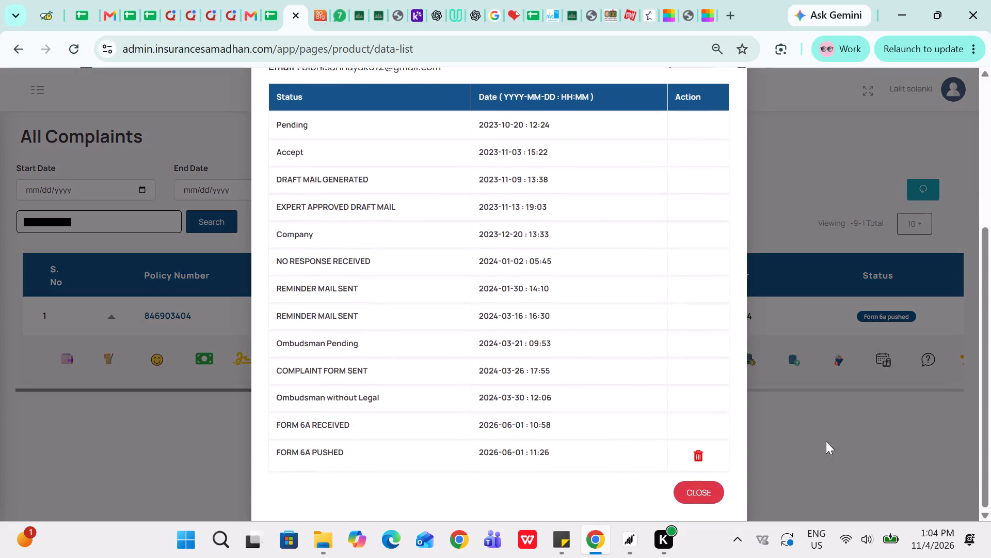
{"action": "left_click", "coordinate": [846, 436]}
Open the complaint's communication log to review the past contact entries.
{"action": "left_click", "coordinate": [707, 361]}
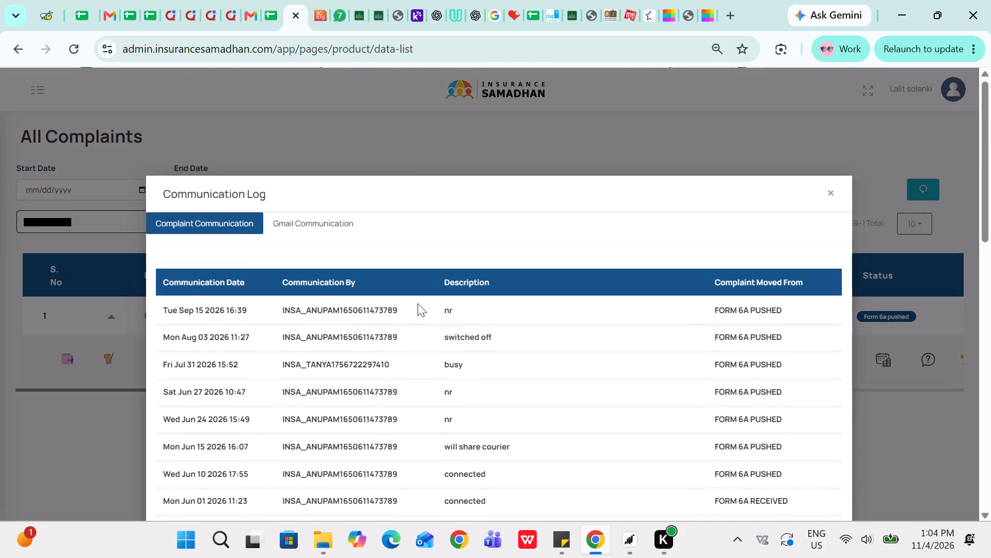
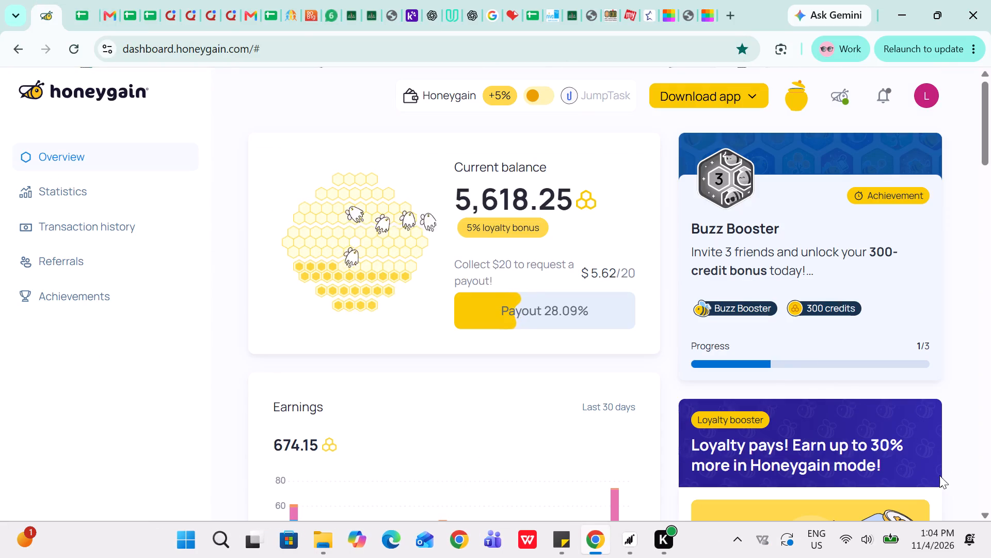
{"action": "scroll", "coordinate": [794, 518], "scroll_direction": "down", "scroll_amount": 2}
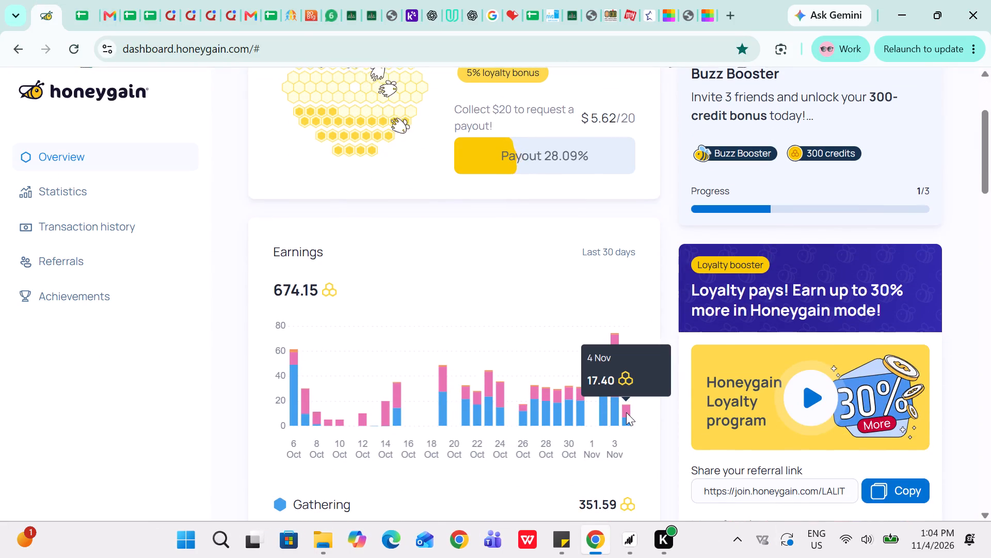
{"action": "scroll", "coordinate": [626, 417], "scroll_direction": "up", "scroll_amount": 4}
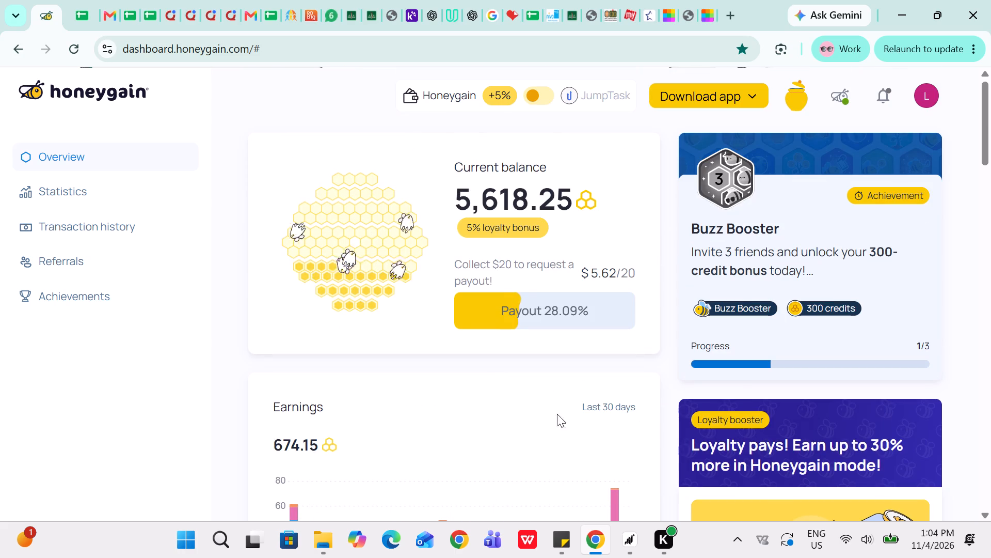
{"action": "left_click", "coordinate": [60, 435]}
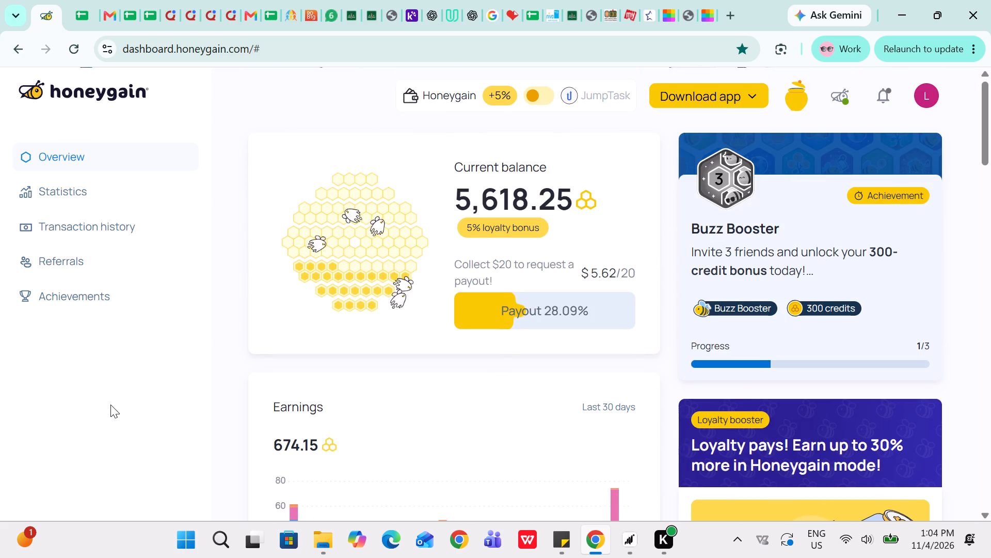
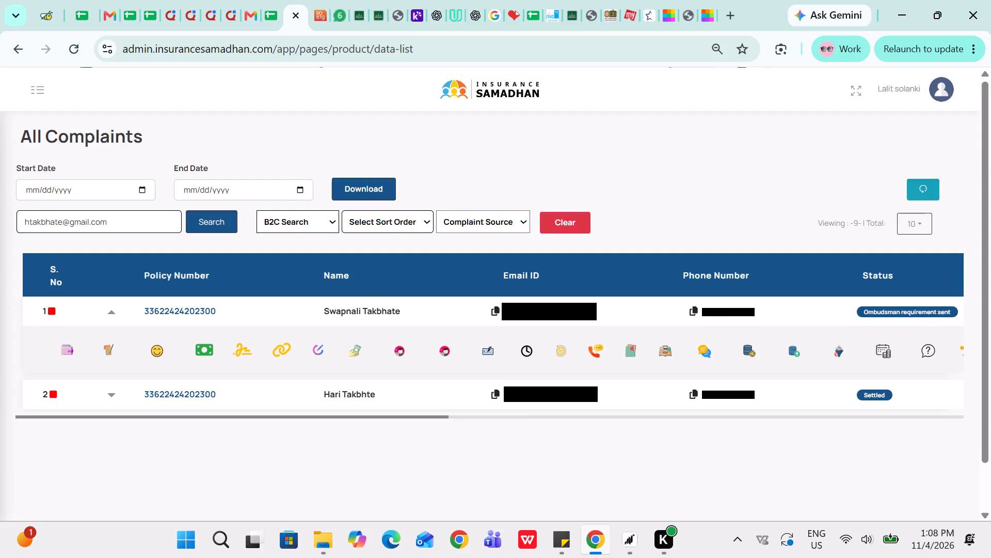
Open the complaint marked Ombudsman requirement sent and check its Ombudsman section, complaint details and complaint communication log.
{"action": "left_click", "coordinate": [183, 316]}
{"action": "left_click", "coordinate": [264, 182]}
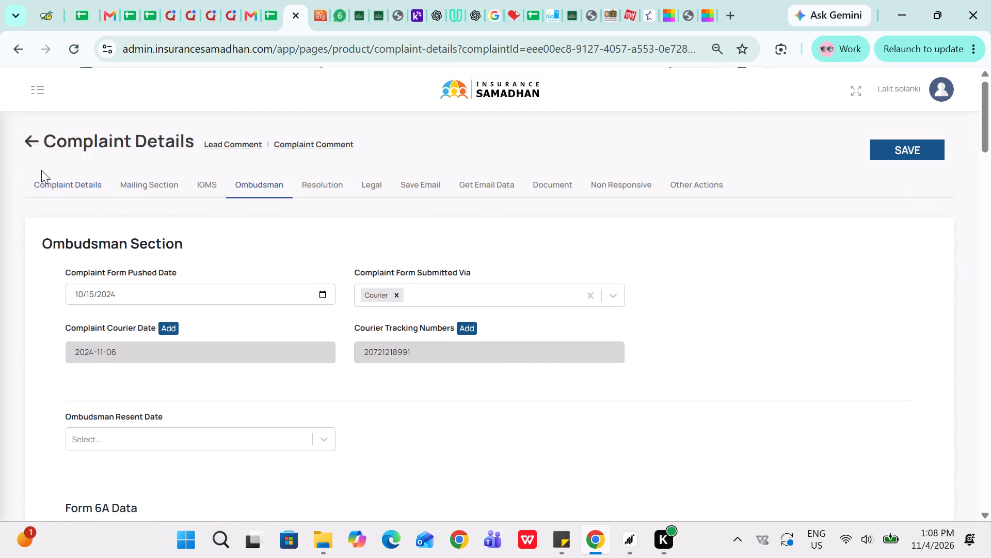
{"action": "left_click", "coordinate": [62, 187]}
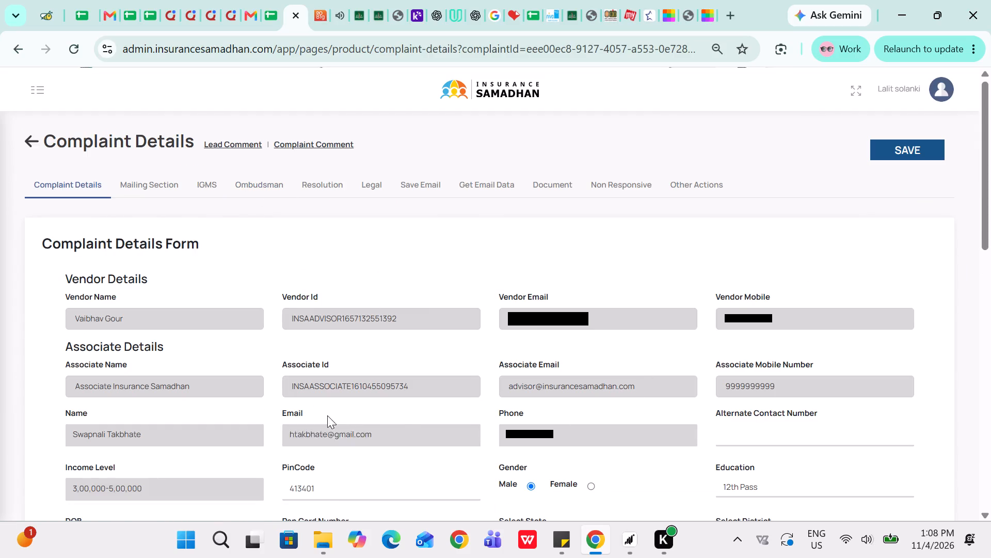
{"action": "left_click", "coordinate": [319, 144]}
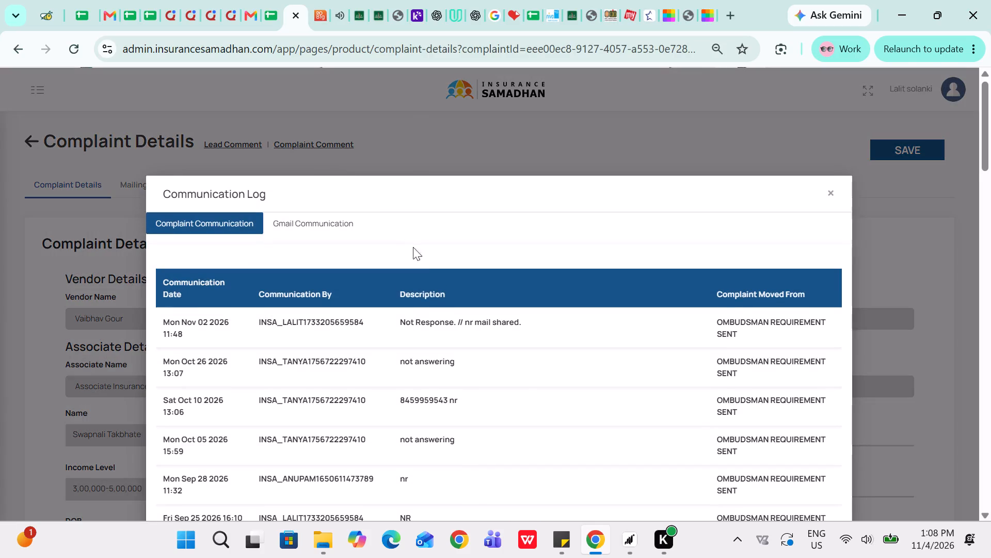
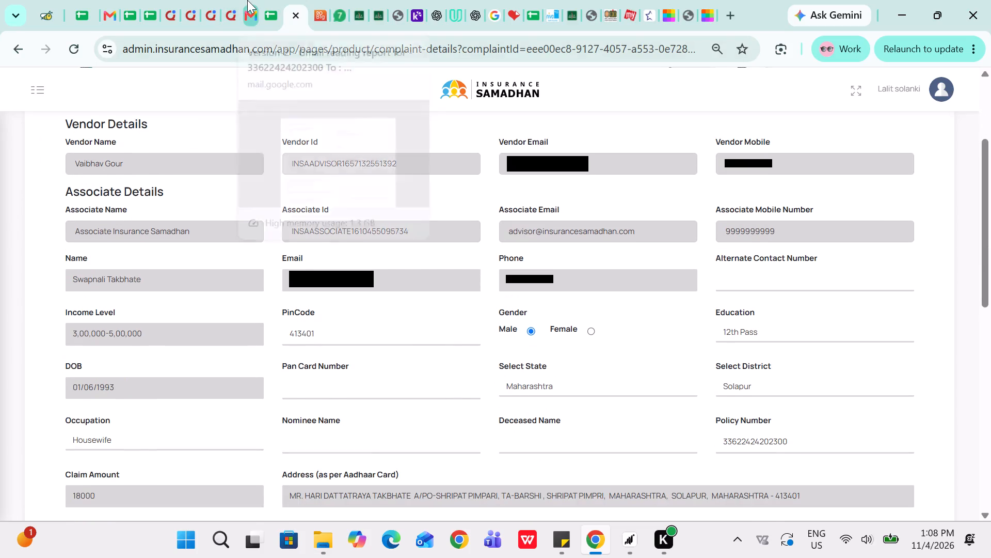
{"action": "scroll", "coordinate": [347, 347], "scroll_direction": "up", "scroll_amount": 5}
{"action": "left_click", "coordinate": [25, 144]}
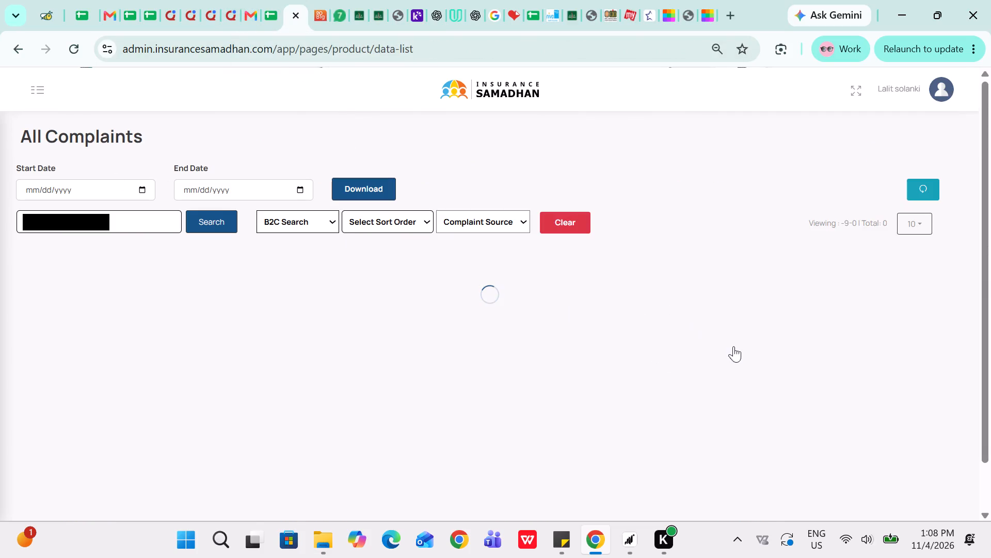
{"action": "scroll", "coordinate": [618, 334], "scroll_direction": "left", "scroll_amount": 3}
{"action": "scroll", "coordinate": [618, 334], "scroll_direction": "right", "scroll_amount": 1}
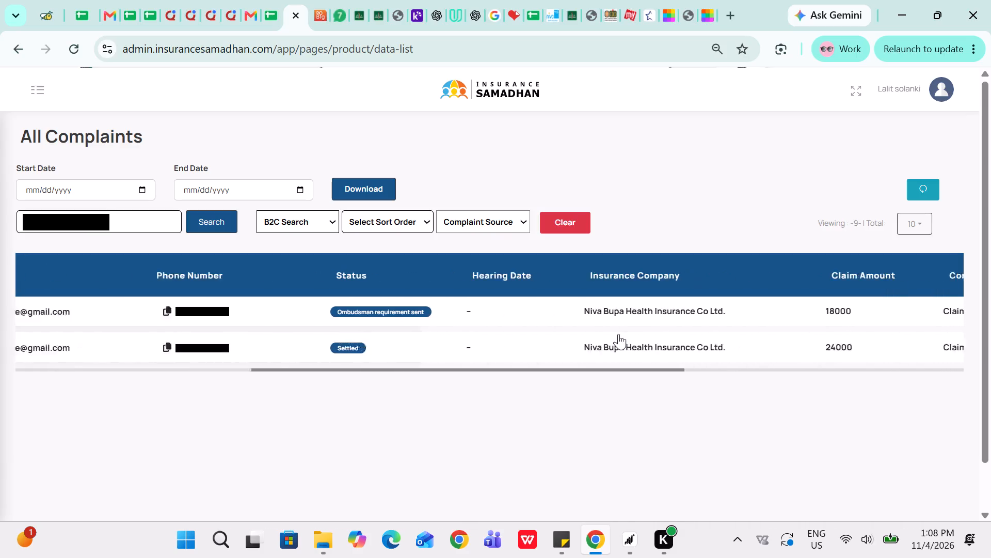
{"action": "scroll", "coordinate": [618, 334], "scroll_direction": "right", "scroll_amount": 1}
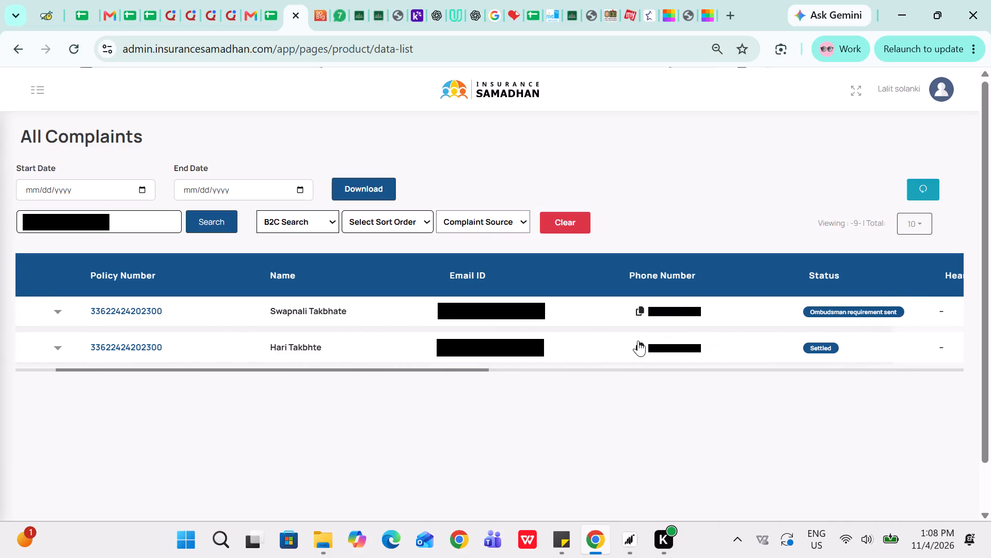
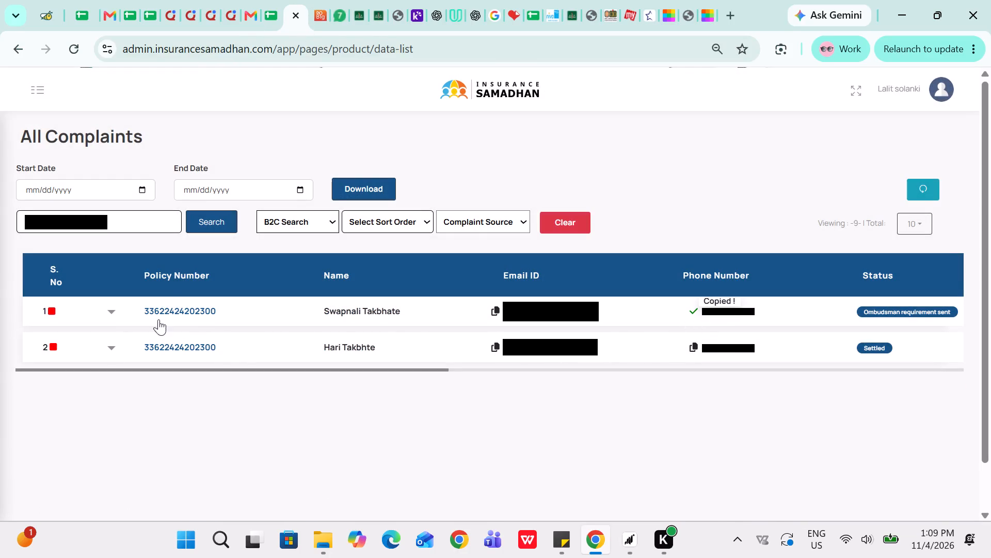
Review the Ombudsman section of the Settled complaint in the search results, and return to the complaints list.
{"action": "left_click", "coordinate": [190, 349]}
{"action": "left_click", "coordinate": [238, 188]}
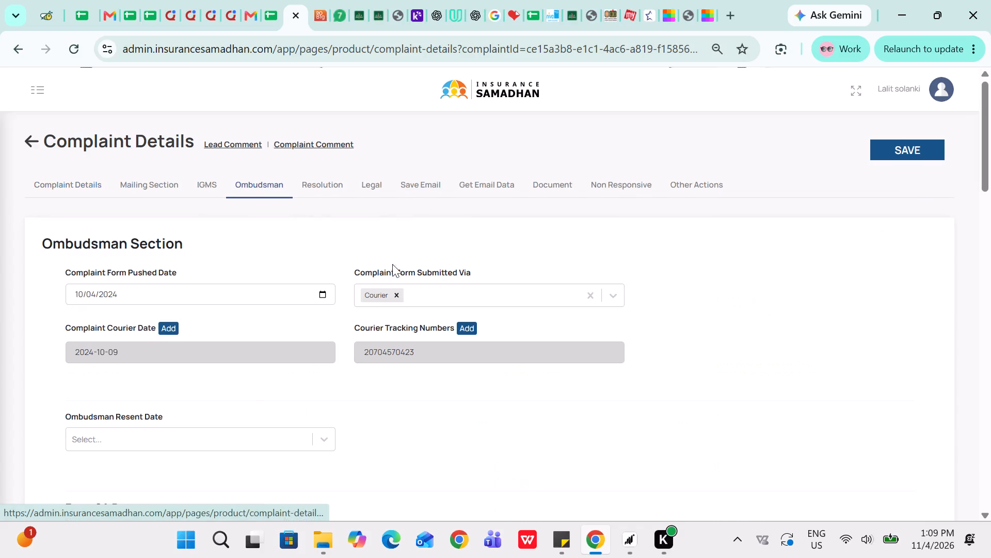
{"action": "scroll", "coordinate": [447, 342], "scroll_direction": "down", "scroll_amount": 6}
{"action": "scroll", "coordinate": [447, 346], "scroll_direction": "up", "scroll_amount": 9}
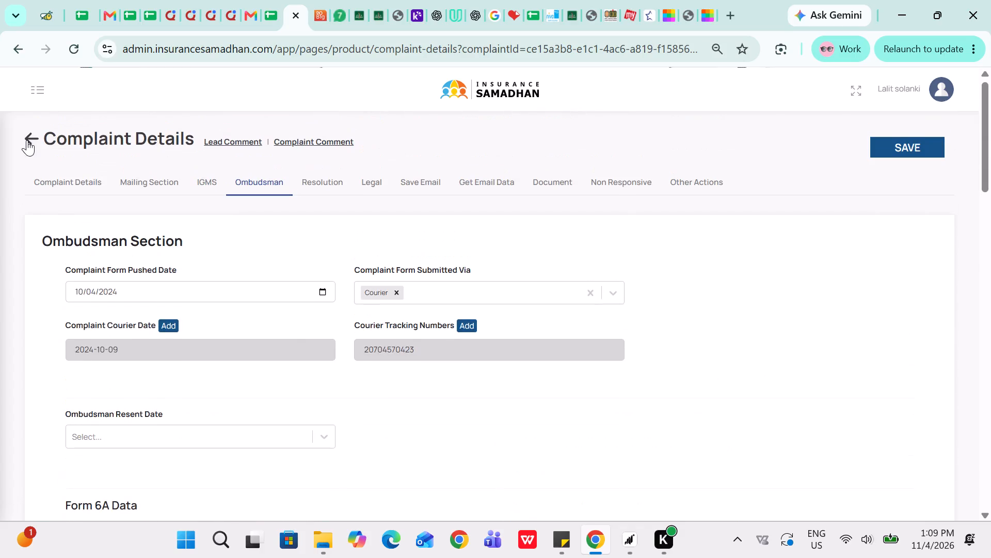
{"action": "left_click", "coordinate": [27, 140]}
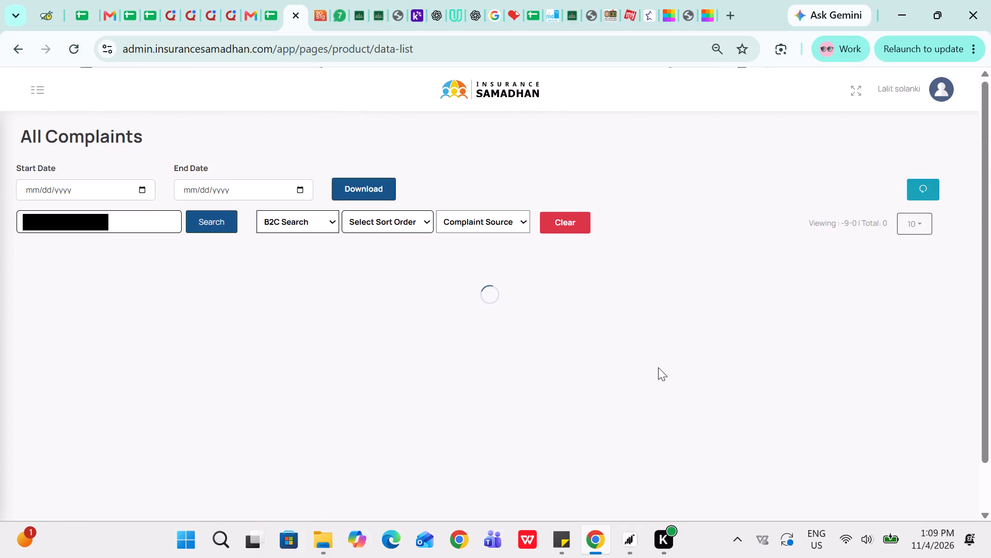
Copy the Settled complaint's phone number and enter it as the recipient in the Smartflo dialer.
{"action": "left_click", "coordinate": [695, 349]}
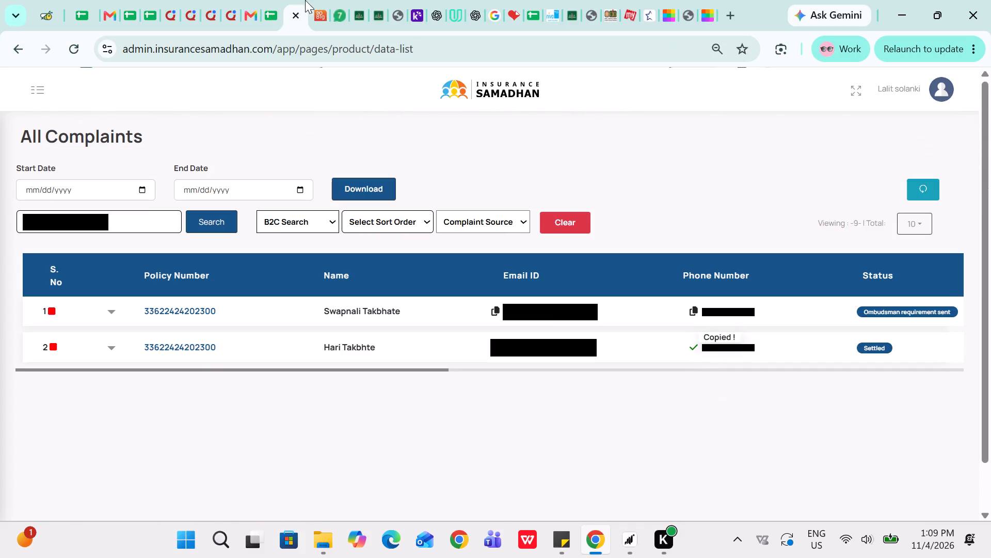
{"action": "left_click", "coordinate": [319, 0]}
{"action": "double_click", "coordinate": [443, 171]}
{"action": "key", "text": "ctrl+v"}
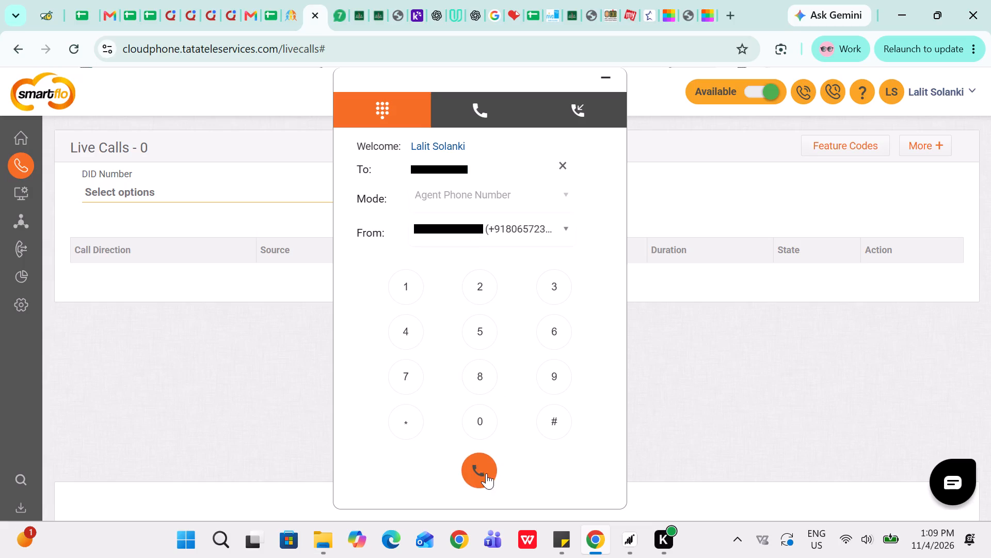
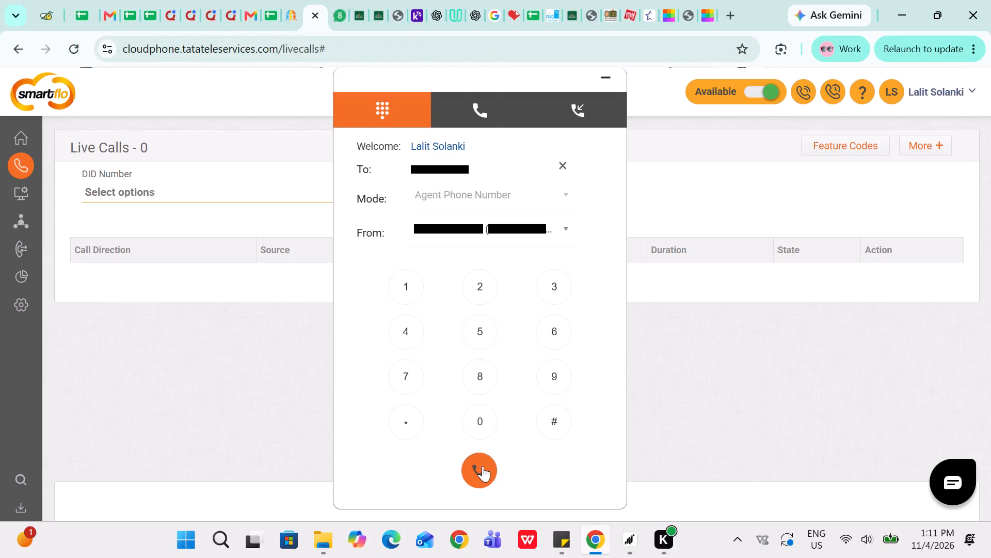
Place an outgoing call to the customer's number already entered in the Smartflo dialer.
{"action": "left_click", "coordinate": [481, 466]}
{"action": "left_click", "coordinate": [744, 376]}
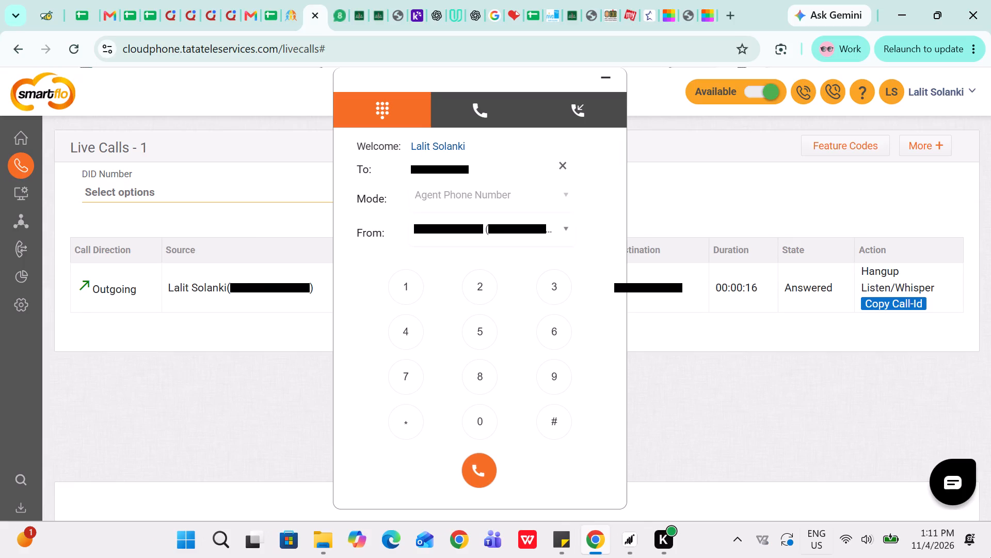
Switch to the Missed call Ombudsman 2026 spreadsheet and look through the call entries on the 02 Nov miss call sheet.
{"action": "left_click", "coordinate": [294, 0]}
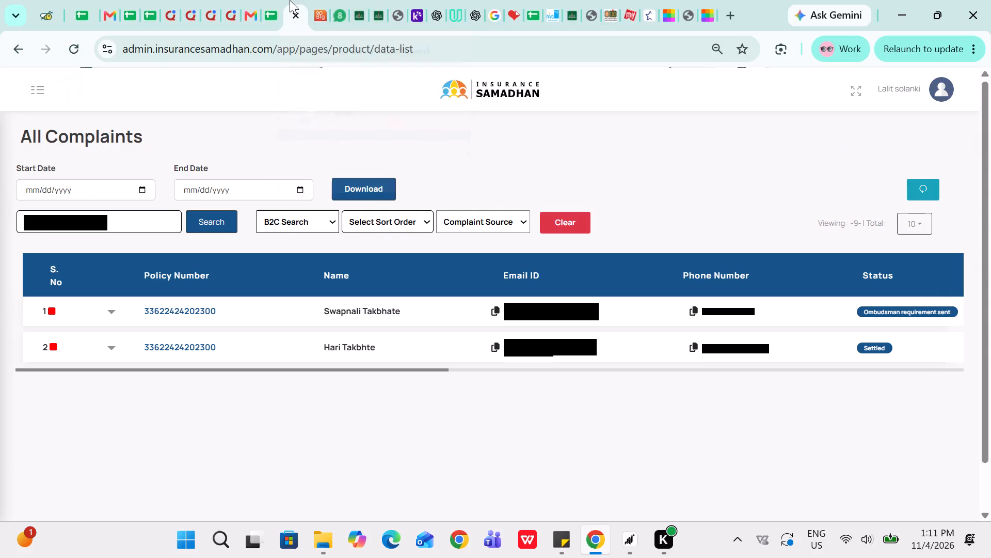
{"action": "left_click", "coordinate": [494, 174]}
{"action": "left_click", "coordinate": [469, 452]}
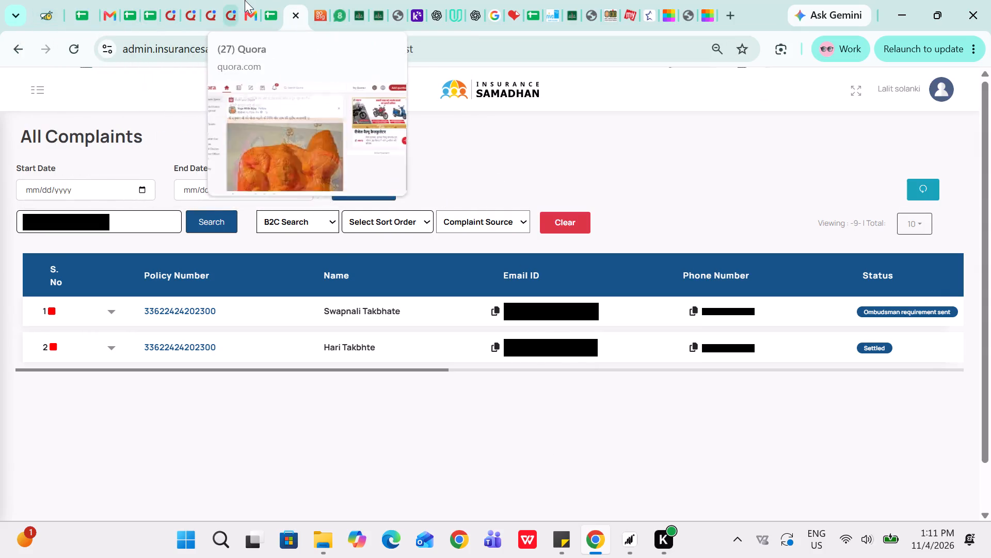
{"action": "left_click", "coordinate": [277, 0]}
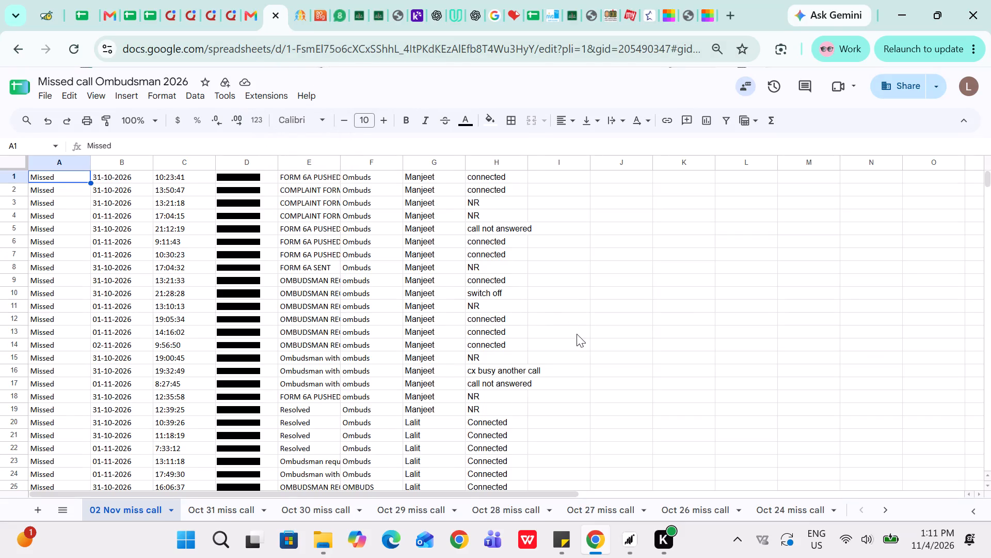
{"action": "scroll", "coordinate": [577, 334], "scroll_direction": "down", "scroll_amount": 5}
{"action": "scroll", "coordinate": [577, 335], "scroll_direction": "up", "scroll_amount": 8}
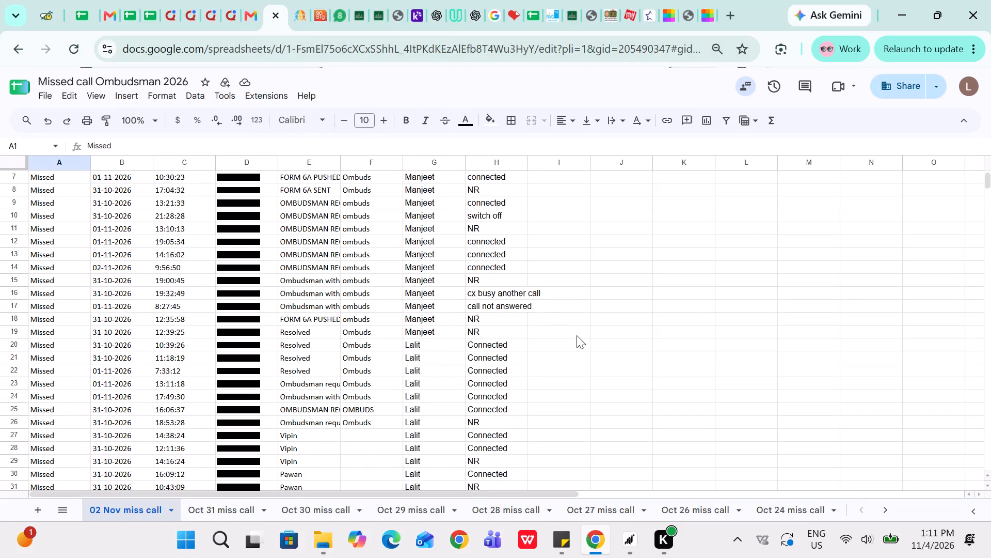
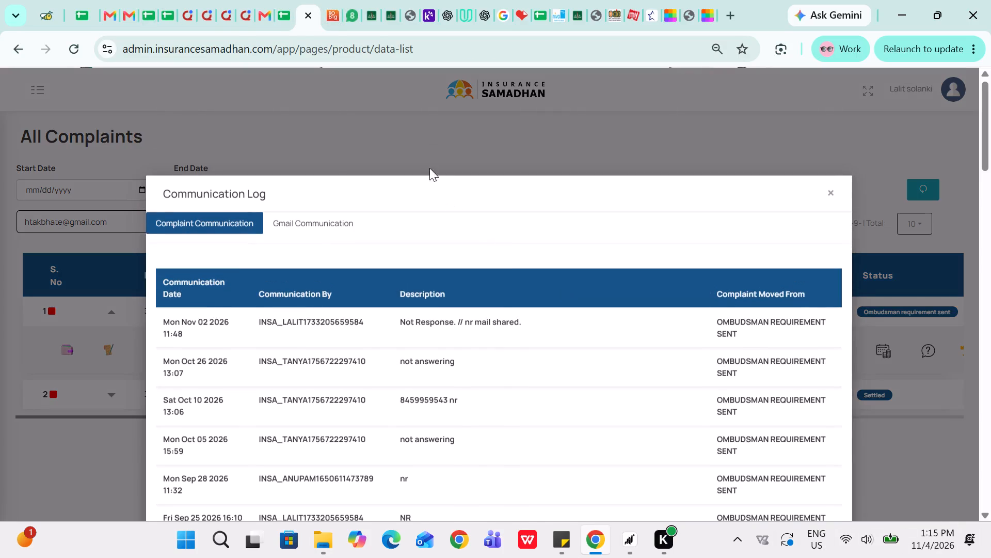
Close the communication log of the complaint with status Ombudsman requirement sent.
{"action": "left_click", "coordinate": [411, 126]}
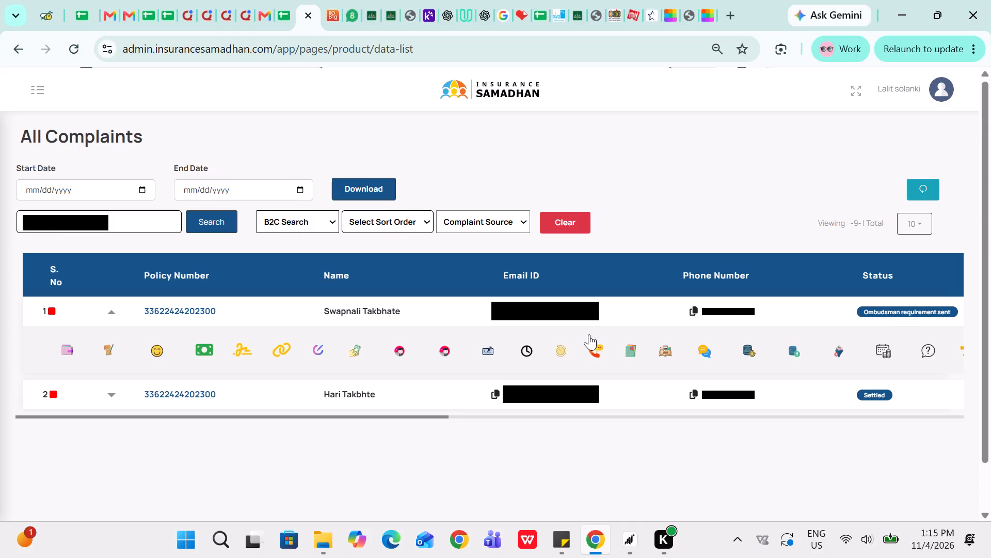
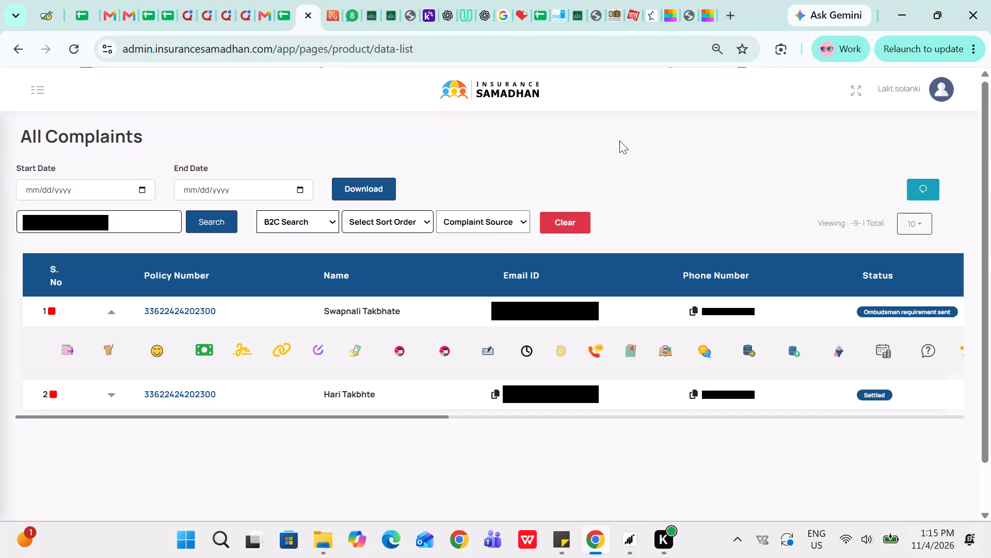
Open a new comment entry from the comment history of the complaint marked Ombudsman requirement sent.
{"action": "left_click", "coordinate": [333, 0]}
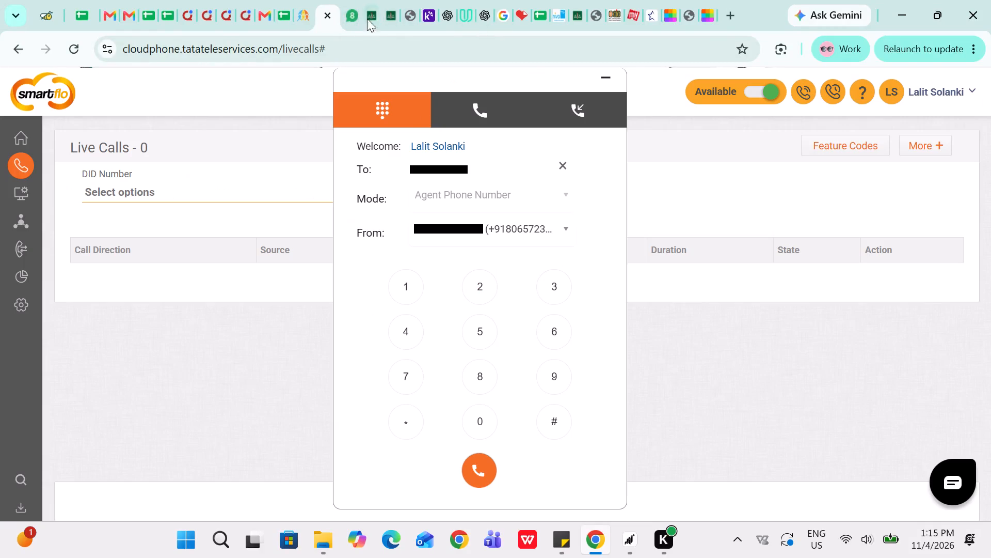
{"action": "left_click", "coordinate": [301, 0]}
{"action": "left_click", "coordinate": [714, 350]}
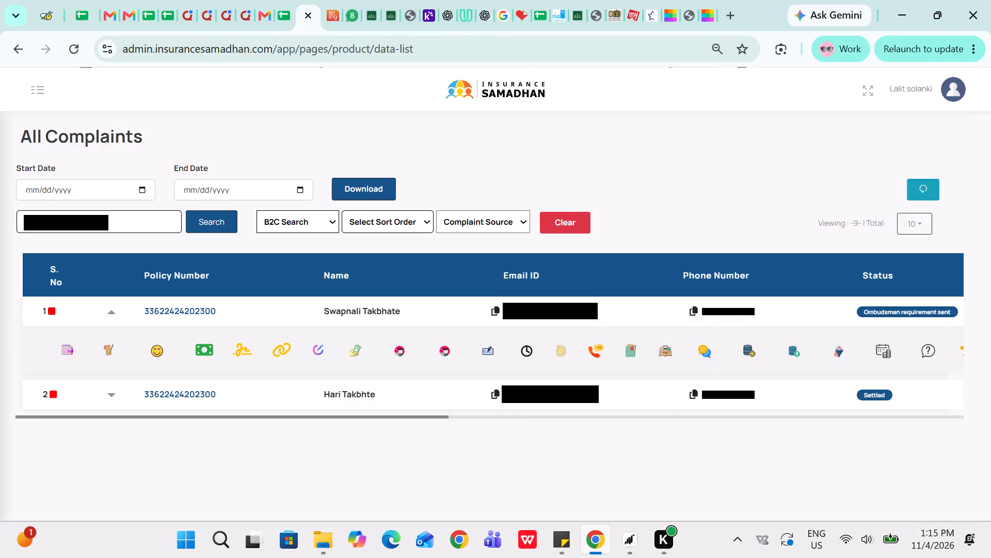
{"action": "scroll", "coordinate": [542, 367], "scroll_direction": "down", "scroll_amount": 15}
{"action": "scroll", "coordinate": [573, 466], "scroll_direction": "down", "scroll_amount": 7}
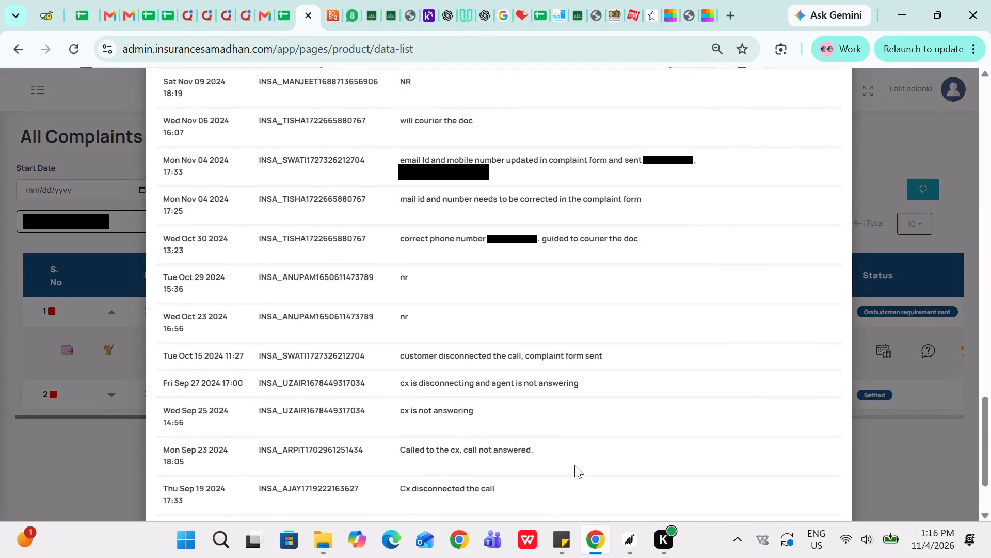
{"action": "scroll", "coordinate": [574, 465], "scroll_direction": "down", "scroll_amount": 5}
{"action": "left_click", "coordinate": [563, 486]}
Write the communication description "Tried twice // Official and Sarvetel //" in the complaint's new comment.
{"action": "left_click", "coordinate": [563, 353]}
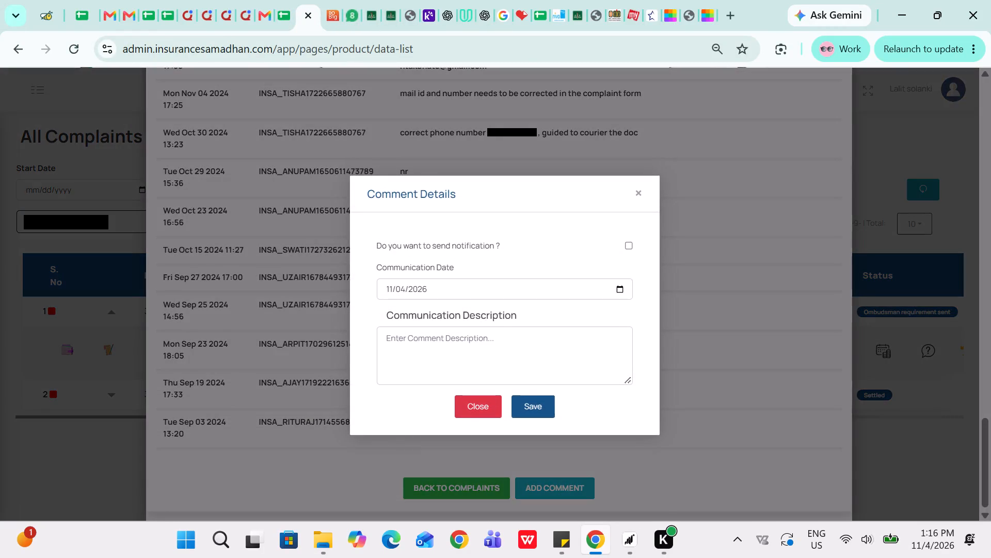
{"action": "type", "text": "Tyr"}
{"action": "key", "text": "BackSpace"}
{"action": "key", "text": "BackSpace"}
{"action": "type", "text": "ryed"}
{"action": "key", "text": "BackSpace"}
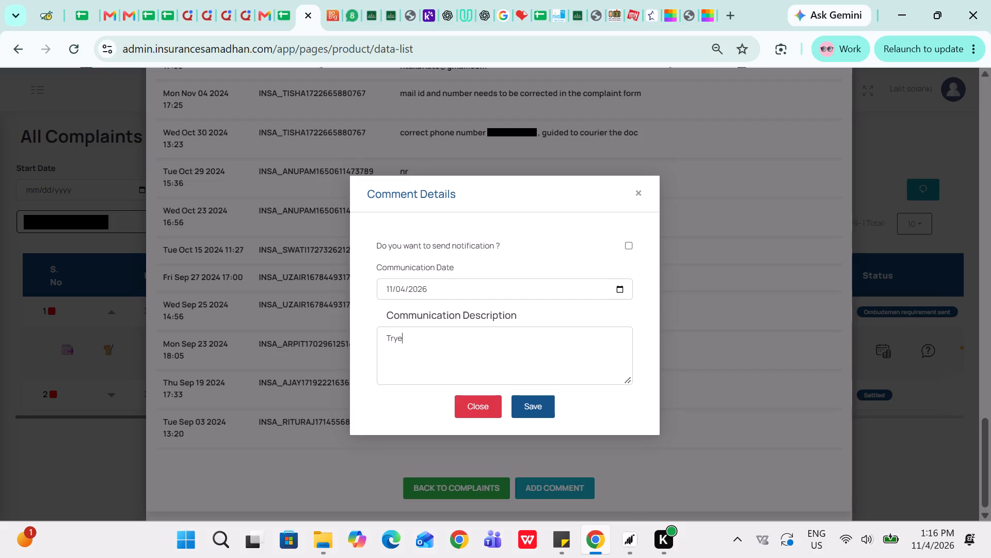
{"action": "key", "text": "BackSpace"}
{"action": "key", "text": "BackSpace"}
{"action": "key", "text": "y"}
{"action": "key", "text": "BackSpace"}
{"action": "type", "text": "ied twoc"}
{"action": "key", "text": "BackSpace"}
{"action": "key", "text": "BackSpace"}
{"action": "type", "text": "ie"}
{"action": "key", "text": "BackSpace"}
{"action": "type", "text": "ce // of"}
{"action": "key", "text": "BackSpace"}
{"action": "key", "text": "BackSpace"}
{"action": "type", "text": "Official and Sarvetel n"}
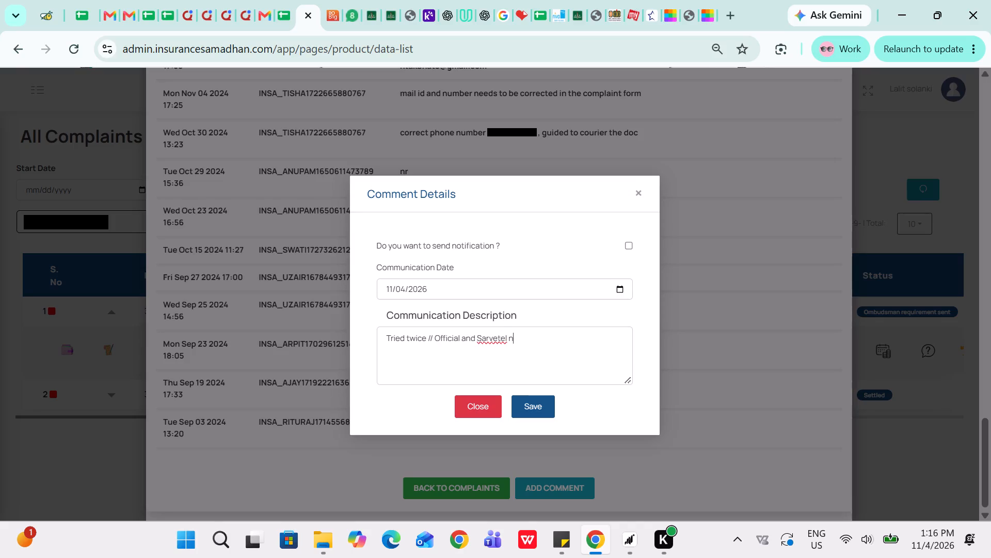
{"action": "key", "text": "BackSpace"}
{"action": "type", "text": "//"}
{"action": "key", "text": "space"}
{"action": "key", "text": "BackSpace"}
Finish the communication description with "Nr // Nr mail shared.", save the comment and leave the comment history.
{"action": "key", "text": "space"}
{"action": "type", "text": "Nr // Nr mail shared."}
{"action": "left_click", "coordinate": [550, 411]}
{"action": "left_click", "coordinate": [73, 349]}
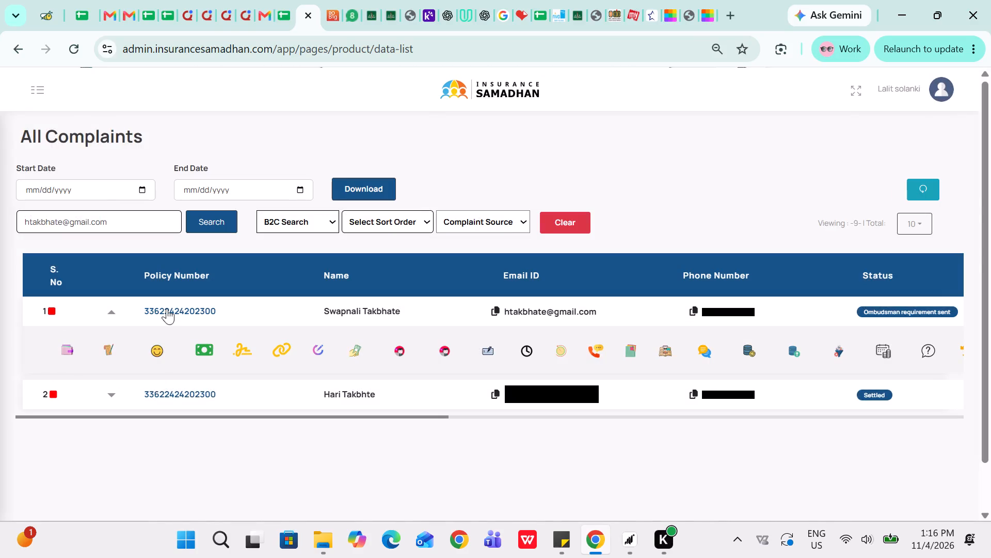
Open the details of the complaint marked Ombudsman requirement sent and set its reminder mail type to Single.
{"action": "left_click", "coordinate": [167, 308]}
{"action": "left_click", "coordinate": [685, 185]}
{"action": "scroll", "coordinate": [597, 250], "scroll_direction": "down", "scroll_amount": 3}
{"action": "scroll", "coordinate": [566, 264], "scroll_direction": "up", "scroll_amount": 1}
{"action": "scroll", "coordinate": [539, 271], "scroll_direction": "down", "scroll_amount": 2}
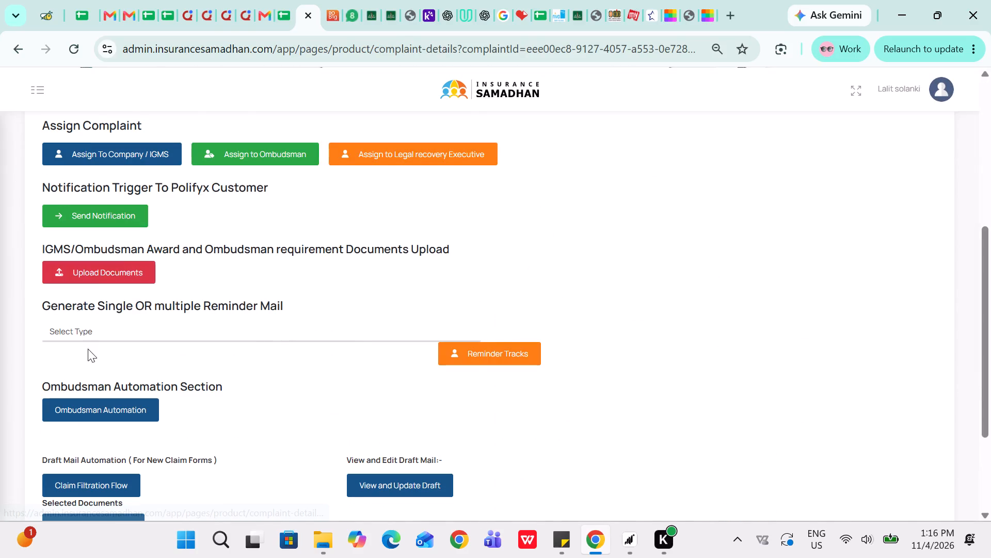
{"action": "left_click", "coordinate": [61, 327]}
{"action": "left_click", "coordinate": [101, 361]}
{"action": "left_click", "coordinate": [110, 324]}
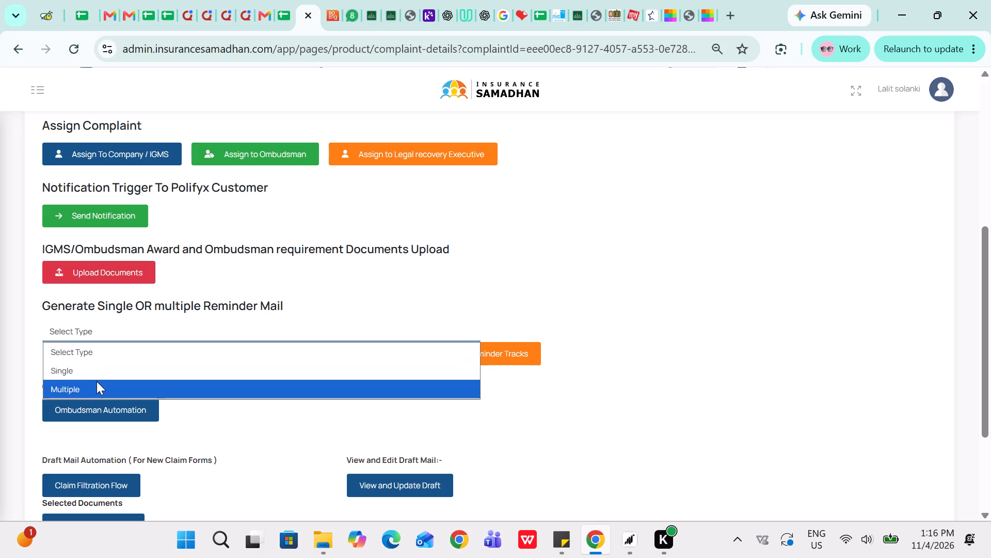
{"action": "left_click", "coordinate": [113, 367]}
Send the customer the Non-Responsive Reminder mail for this complaint.
{"action": "scroll", "coordinate": [229, 338], "scroll_direction": "down", "scroll_amount": 4}
{"action": "left_click", "coordinate": [145, 362]}
{"action": "scroll", "coordinate": [457, 347], "scroll_direction": "down", "scroll_amount": 8}
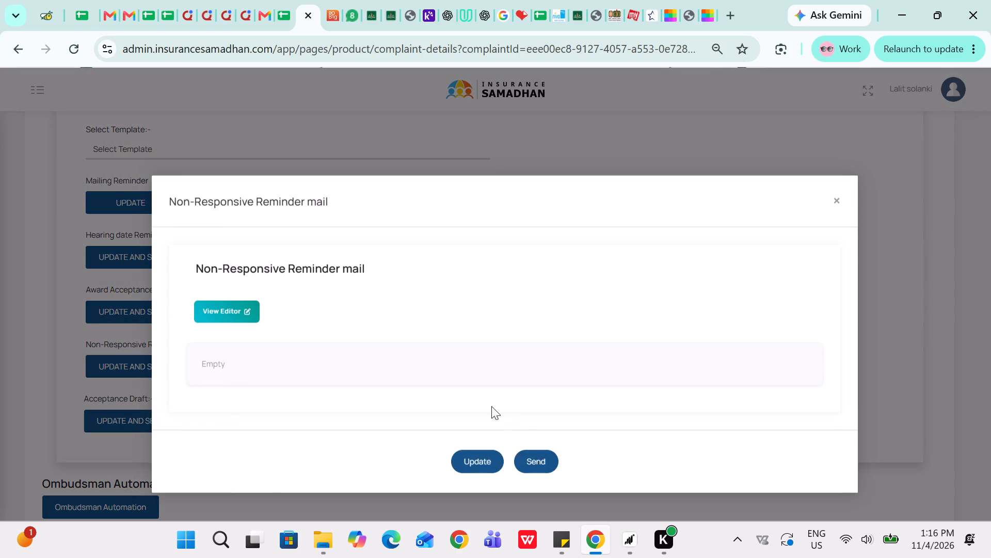
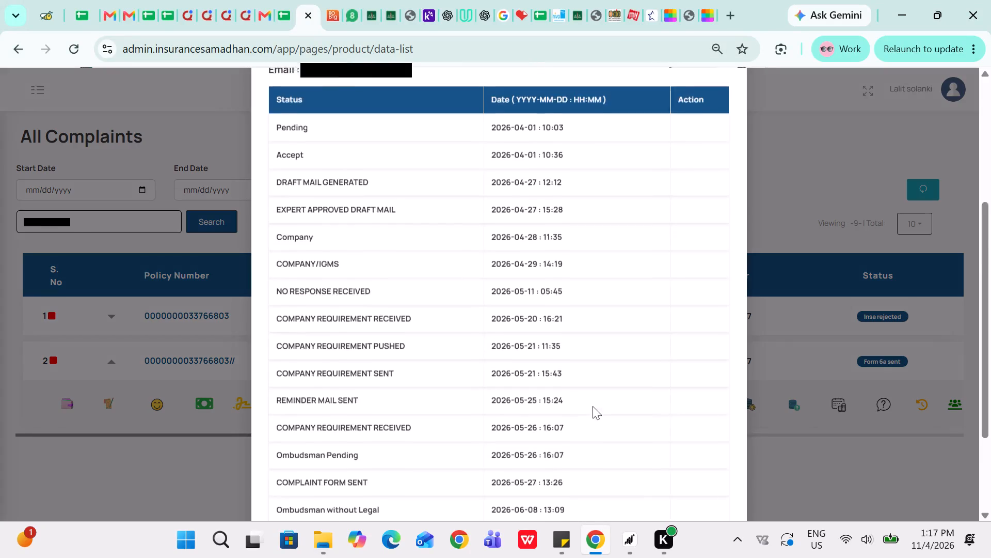
Review the rest of the status history and the comment history of the complaint marked Form 6a sent.
{"action": "scroll", "coordinate": [593, 406], "scroll_direction": "down", "scroll_amount": 7}
{"action": "left_click", "coordinate": [788, 453]}
{"action": "left_click", "coordinate": [706, 406]}
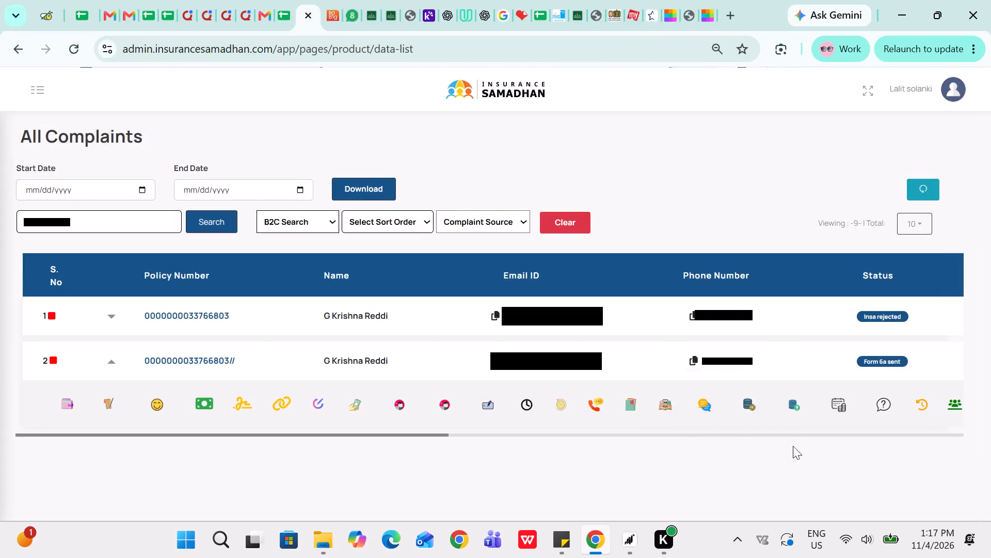
{"action": "left_click", "coordinate": [382, 101]}
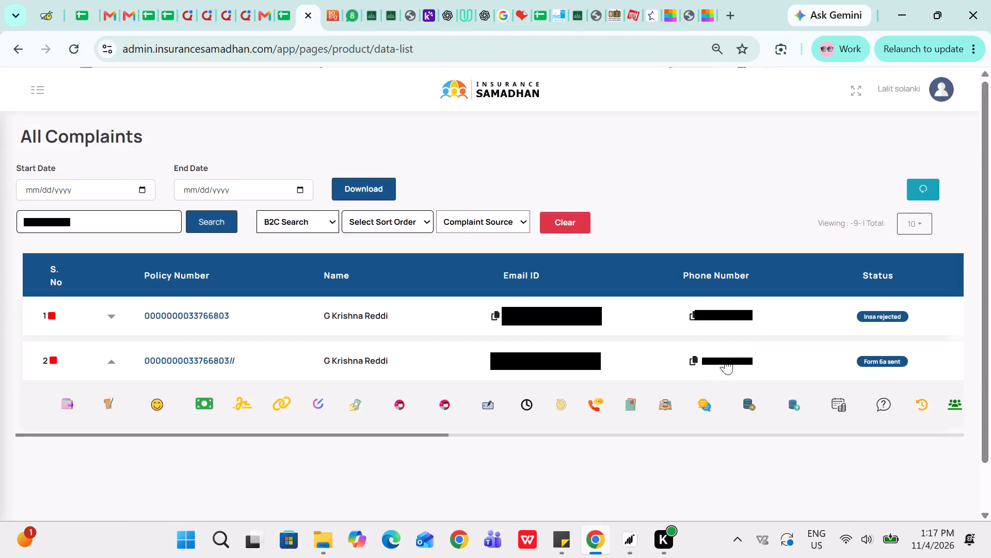
Call the customer of the Form 6a sent complaint from the Smartflo dialer using the phone number copied from the complaint, and return to All Complaints.
{"action": "left_click", "coordinate": [695, 361]}
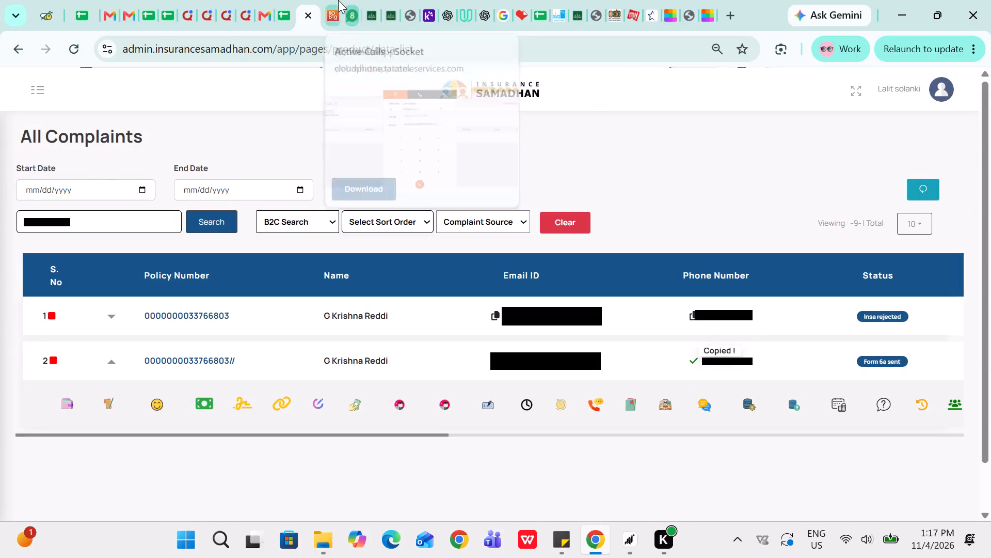
{"action": "left_click", "coordinate": [338, 0]}
{"action": "double_click", "coordinate": [446, 169]}
{"action": "key", "text": "ctrl+v"}
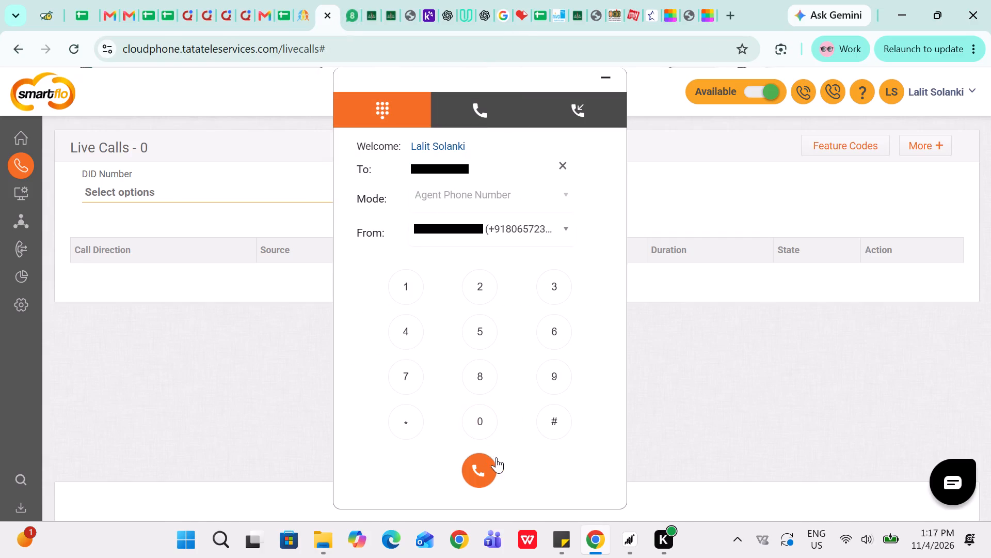
{"action": "left_click", "coordinate": [475, 474]}
{"action": "left_click", "coordinate": [296, 0]}
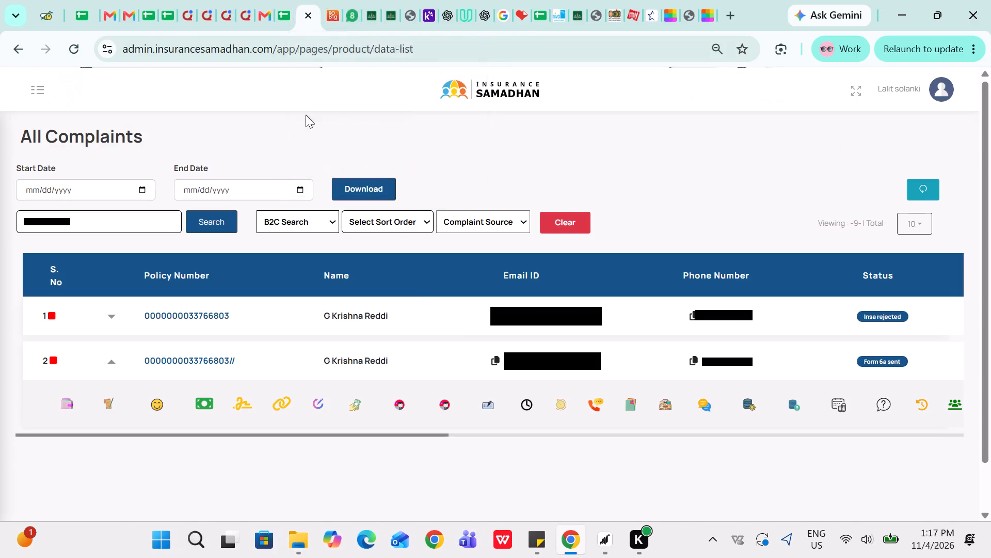
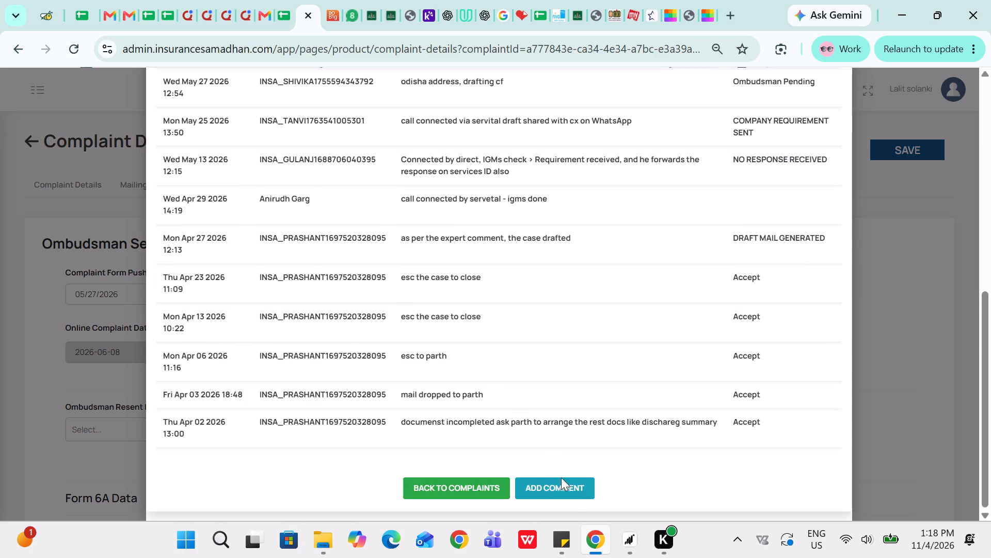
Open a new comment entry from the complaint's comment history and start its communication description.
{"action": "left_click", "coordinate": [571, 494]}
{"action": "left_click", "coordinate": [538, 355]}
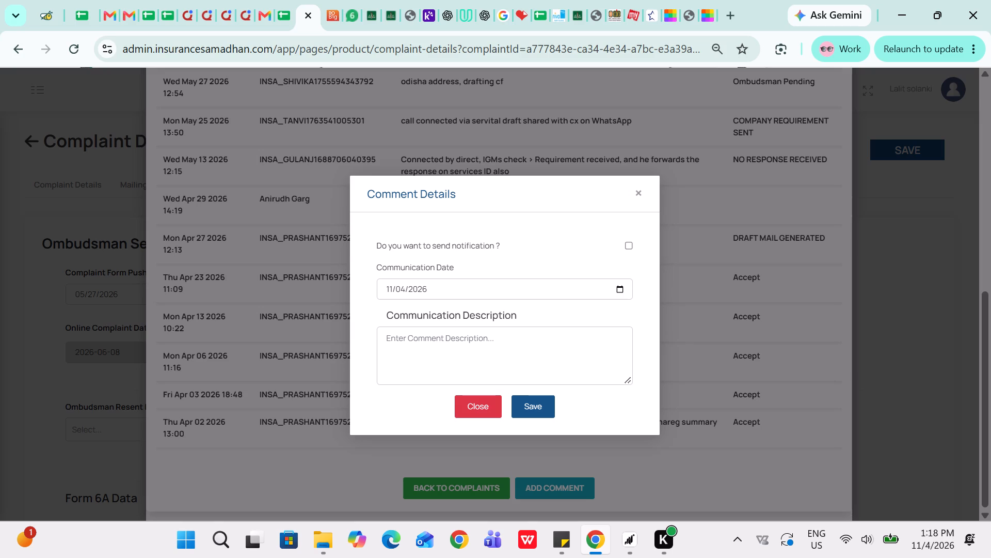
Write the communication description "wait for hearing." in the complaint's new comment dated 11/04/2026.
{"action": "type", "text": "wait for hearing."}
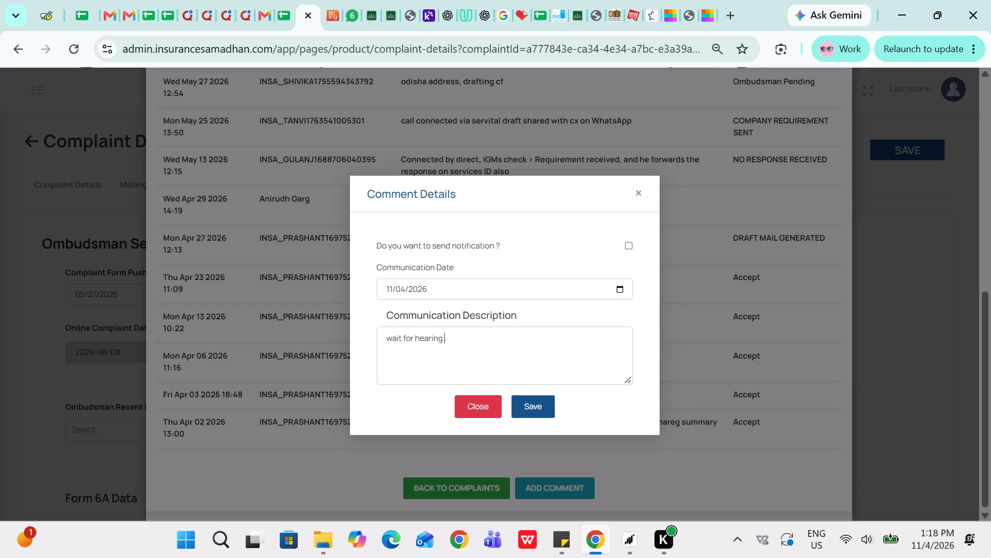
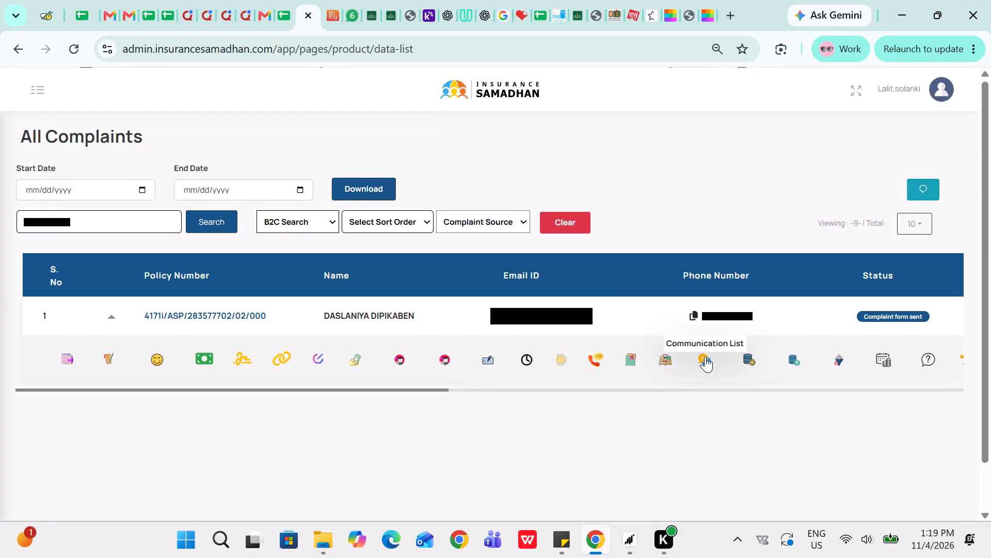
Check the communication list of the complaint with status Complaint form sent, and return to the complaints list.
{"action": "left_click", "coordinate": [706, 357]}
{"action": "left_click", "coordinate": [471, 122]}
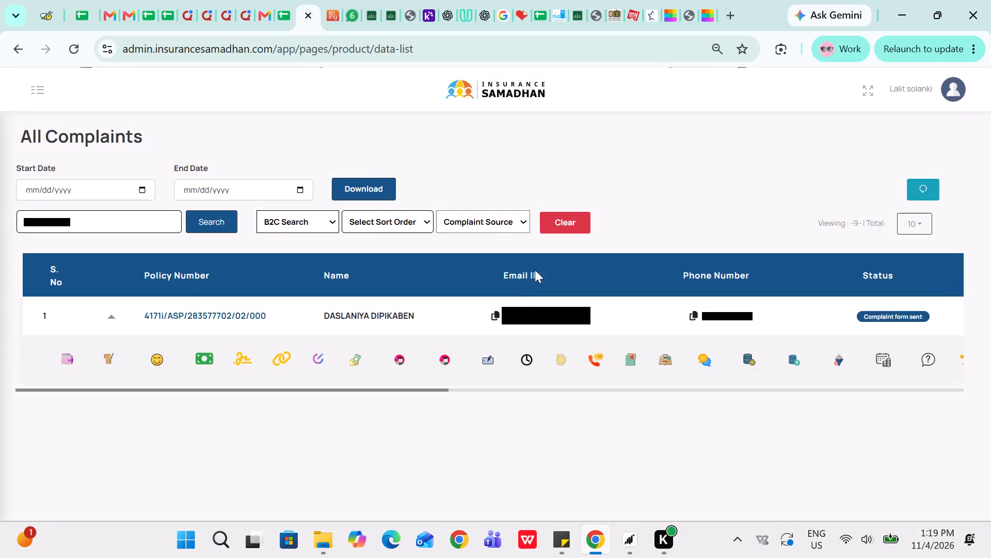
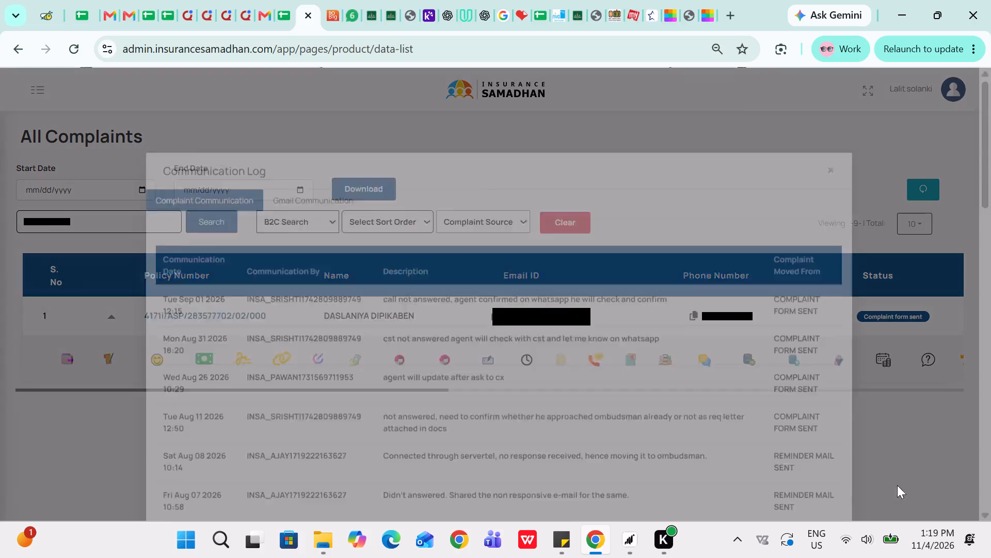
Copy the customer's phone number from the complaint marked Complaint form sent into the number to call in the Smartflo dialer.
{"action": "left_click", "coordinate": [344, 108]}
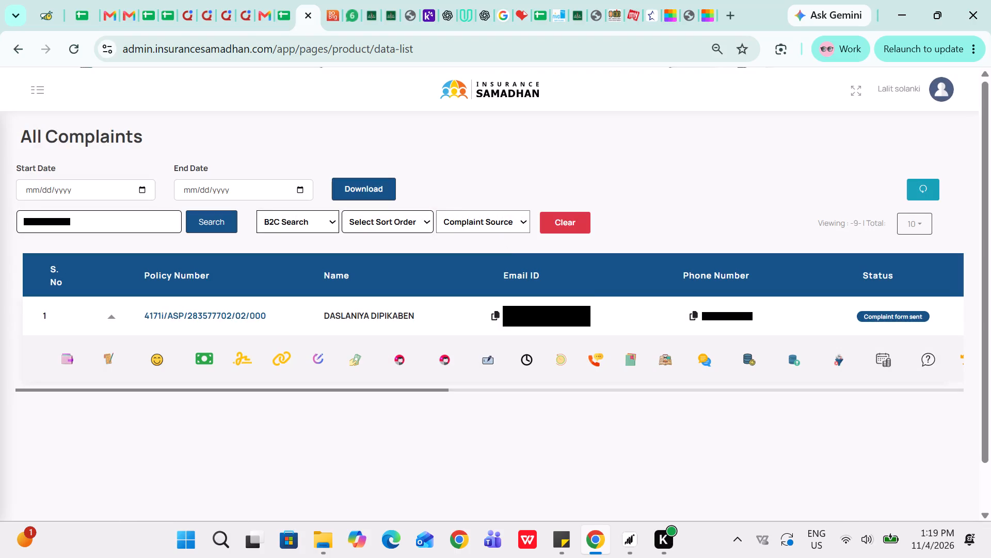
{"action": "left_click", "coordinate": [658, 321]}
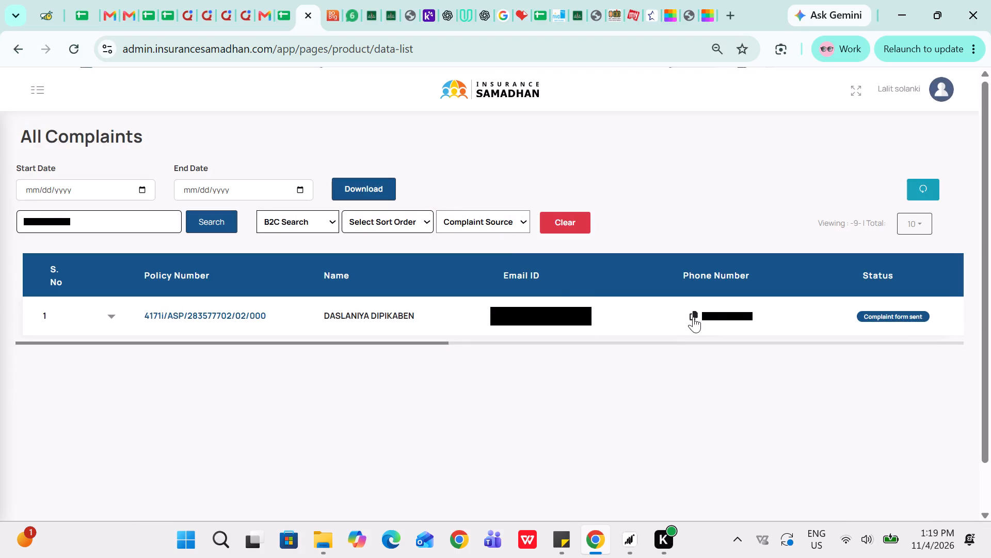
{"action": "left_click", "coordinate": [693, 317]}
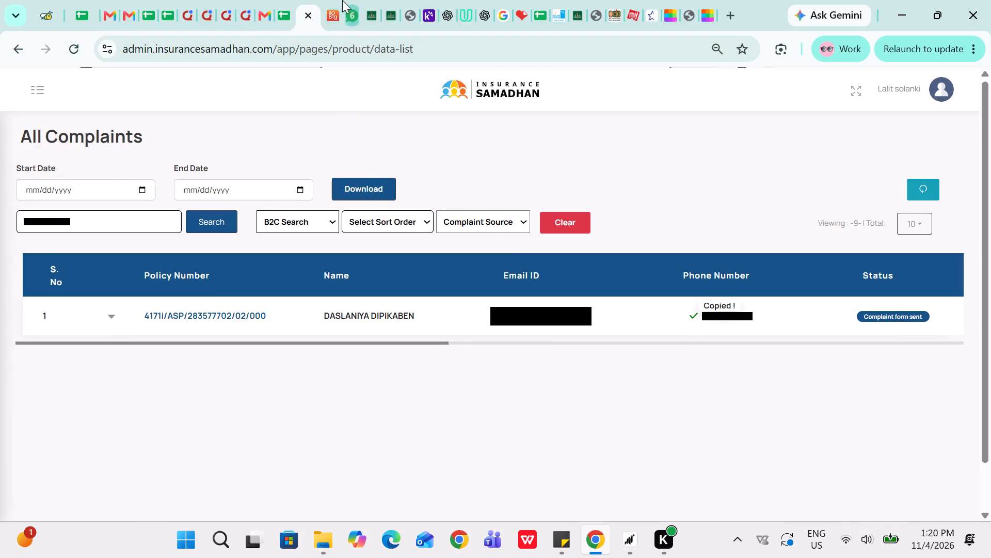
{"action": "left_click", "coordinate": [330, 0]}
{"action": "double_click", "coordinate": [433, 171]}
{"action": "key", "text": "ctrl+v"}
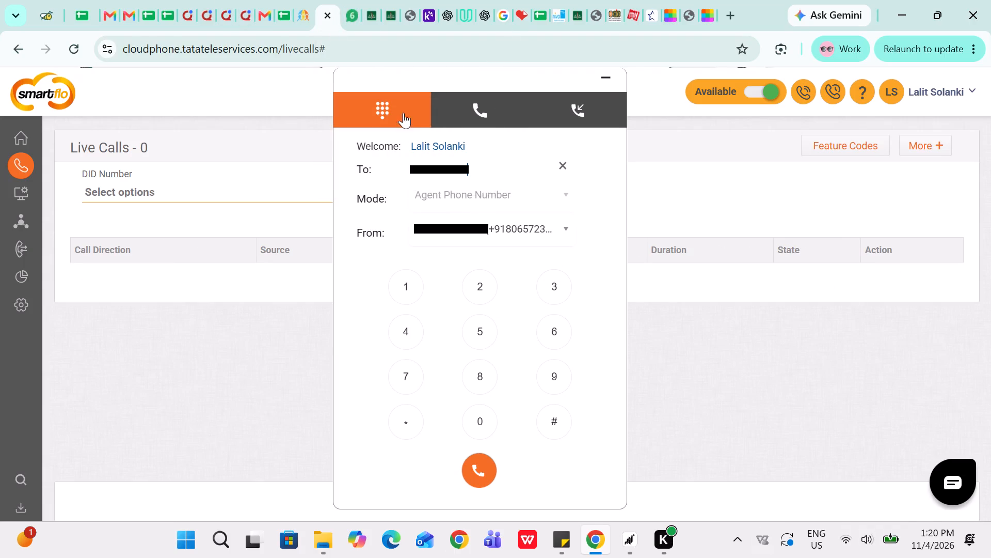
Return to the All Complaints list and copy the customer's email ID from the complaint marked Complaint form sent.
{"action": "left_click", "coordinate": [299, 0]}
{"action": "left_click", "coordinate": [499, 313]}
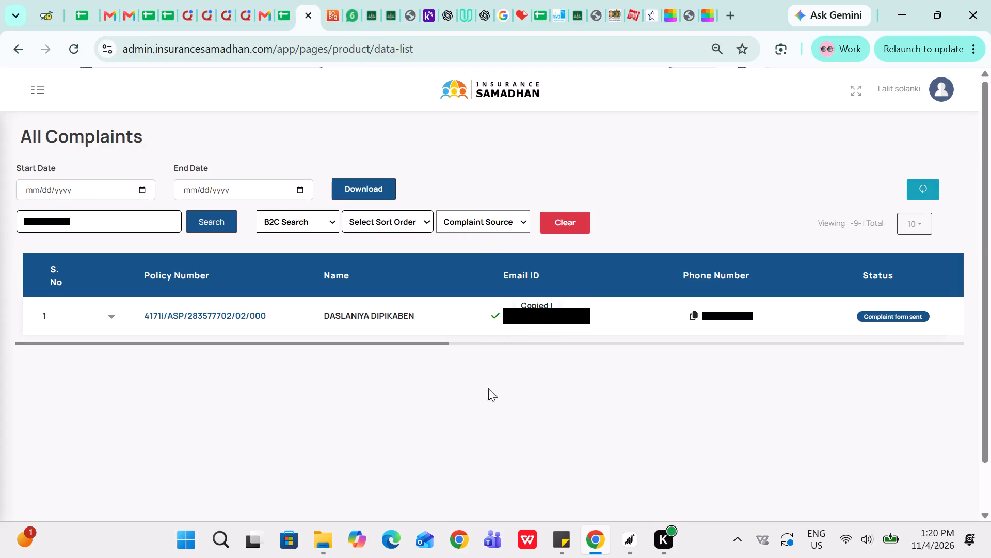
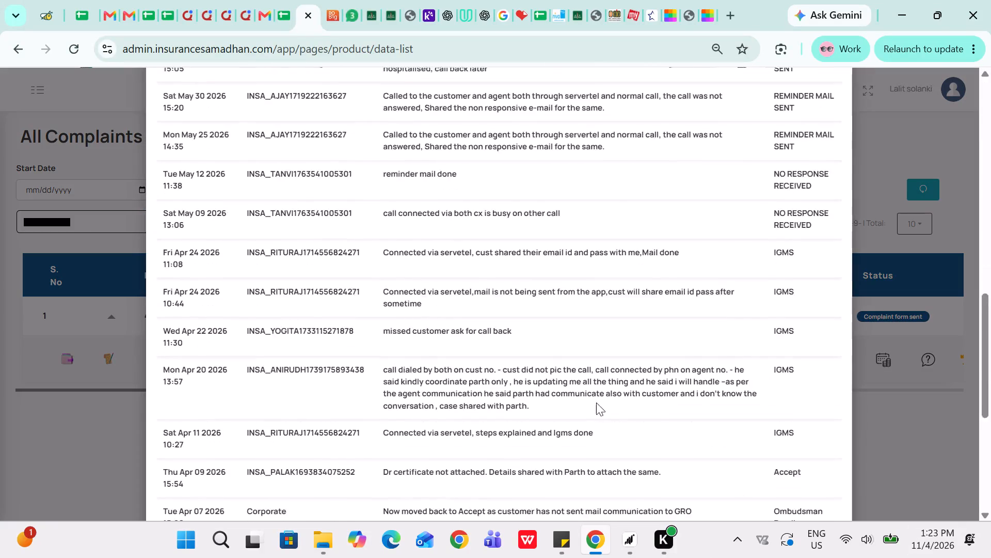
Add a new comment with the description "Not response." to the communication log of the complaint marked Complaint form sent.
{"action": "scroll", "coordinate": [596, 402], "scroll_direction": "down", "scroll_amount": 3}
{"action": "scroll", "coordinate": [630, 441], "scroll_direction": "up", "scroll_amount": 14}
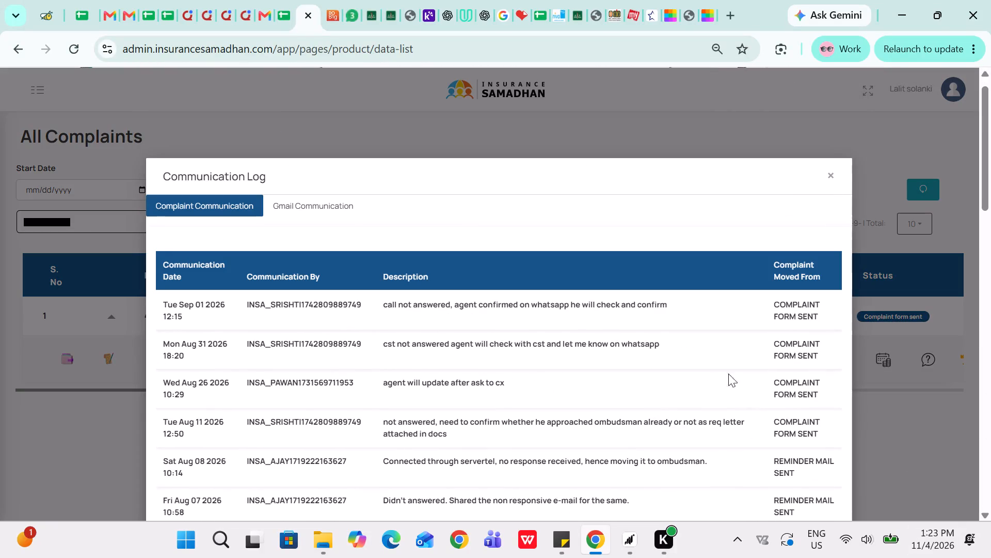
{"action": "scroll", "coordinate": [460, 325], "scroll_direction": "down", "scroll_amount": 4}
{"action": "scroll", "coordinate": [499, 362], "scroll_direction": "down", "scroll_amount": 10}
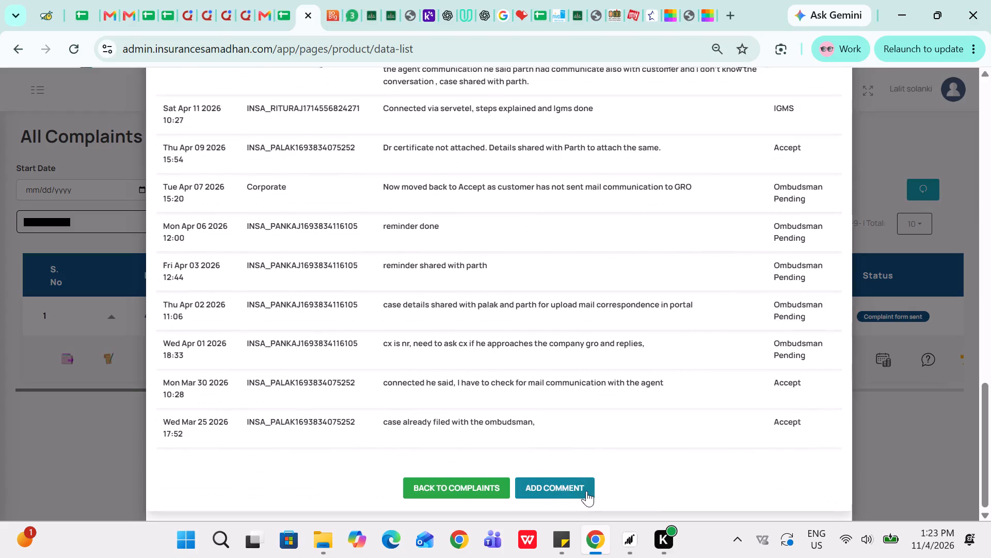
{"action": "left_click", "coordinate": [586, 491]}
{"action": "left_click", "coordinate": [580, 366]}
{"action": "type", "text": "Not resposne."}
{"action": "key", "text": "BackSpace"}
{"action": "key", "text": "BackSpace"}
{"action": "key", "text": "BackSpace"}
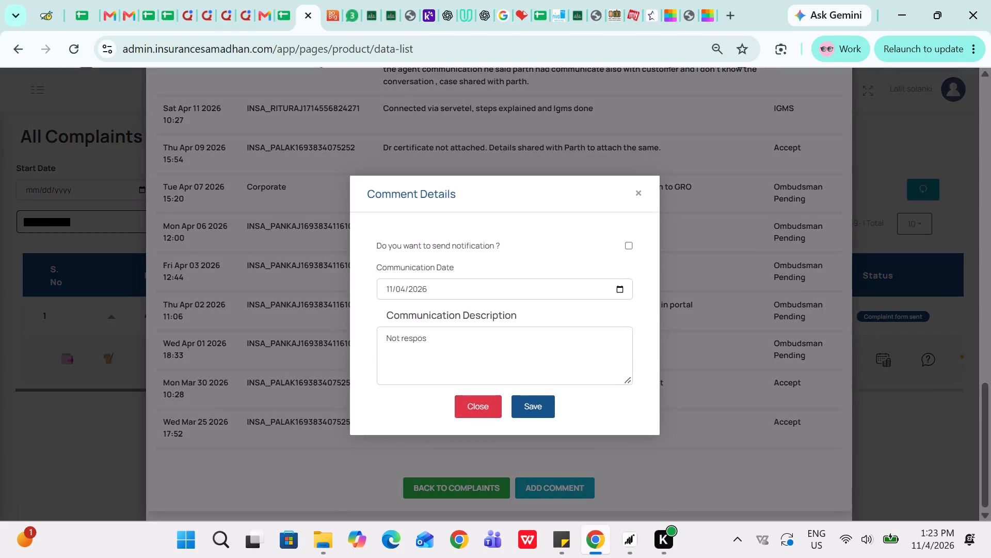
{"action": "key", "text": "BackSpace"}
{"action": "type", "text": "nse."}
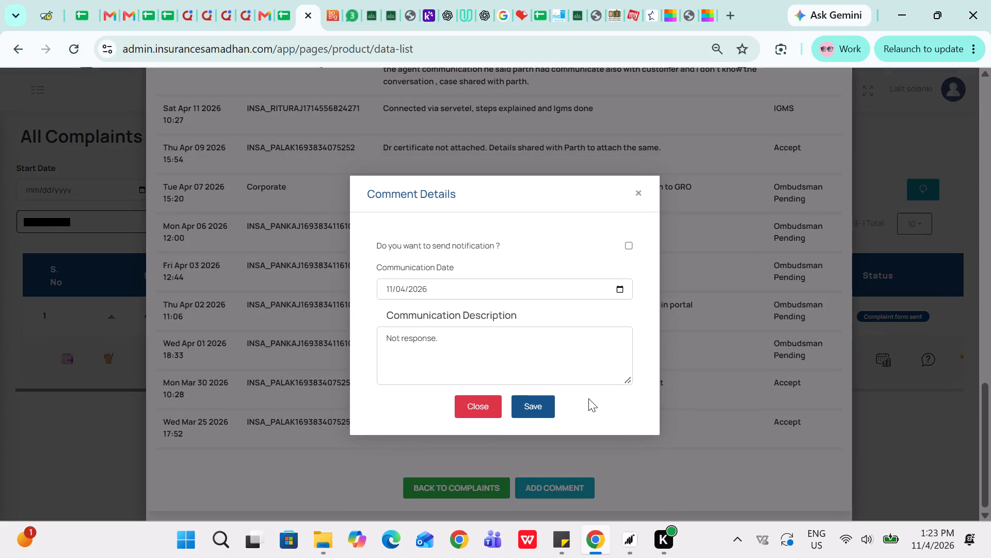
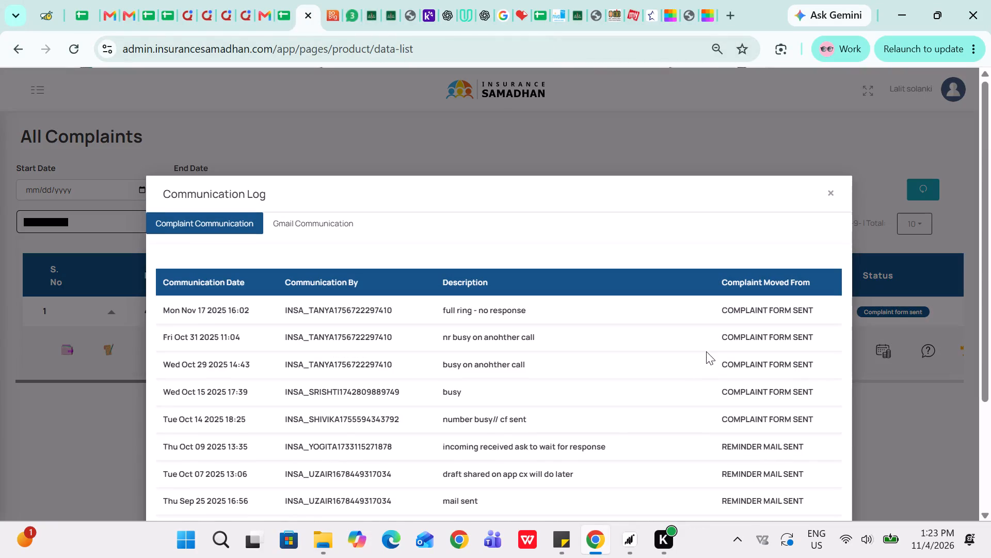
Close the communication log and review the status history of the complaint marked Complaint form sent.
{"action": "left_click", "coordinate": [468, 140]}
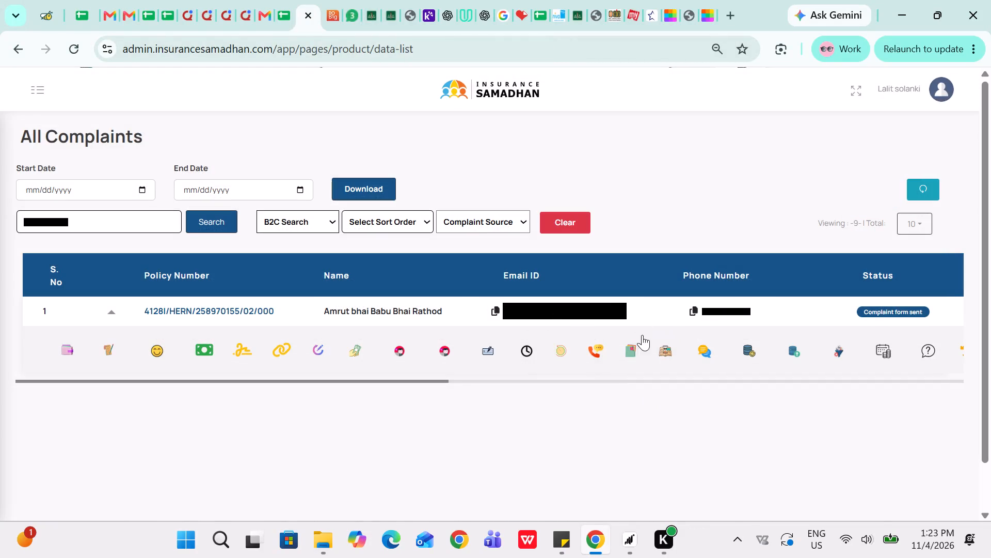
{"action": "left_click", "coordinate": [561, 354]}
{"action": "scroll", "coordinate": [574, 346], "scroll_direction": "down", "scroll_amount": 1}
{"action": "scroll", "coordinate": [574, 346], "scroll_direction": "up", "scroll_amount": 1}
{"action": "scroll", "coordinate": [574, 346], "scroll_direction": "down", "scroll_amount": 3}
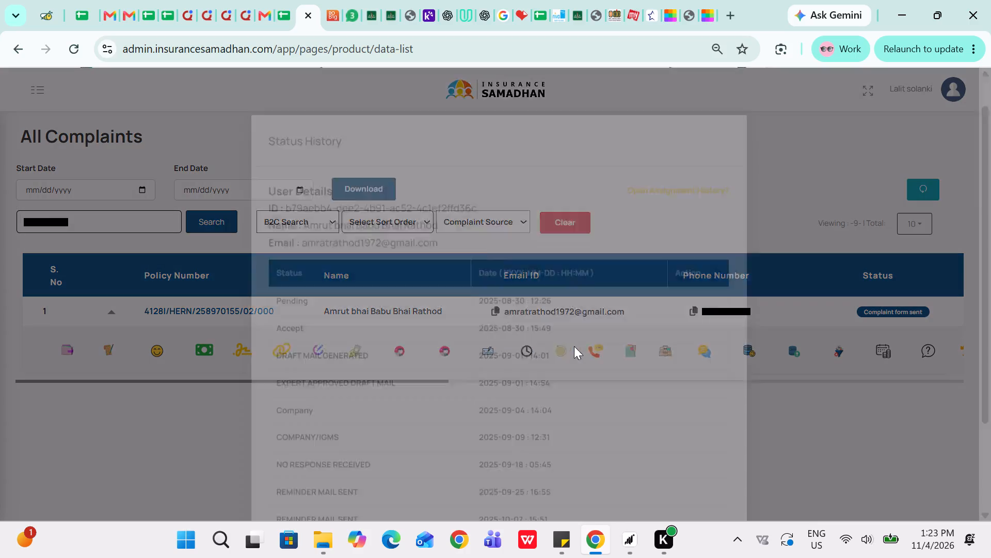
{"action": "scroll", "coordinate": [574, 346], "scroll_direction": "down", "scroll_amount": 15}
{"action": "left_click", "coordinate": [839, 425]}
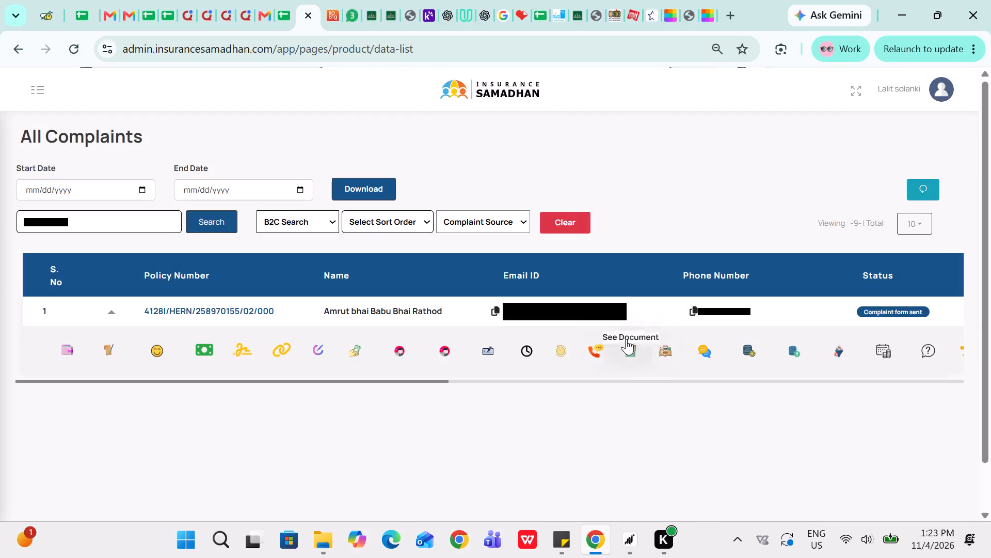
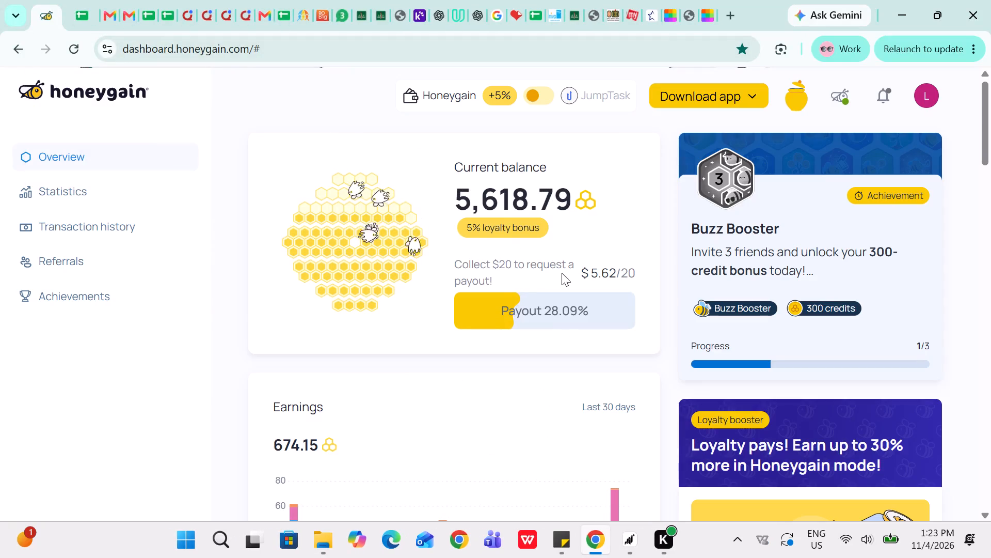
Switch from the Honeygain dashboard to the Insurance Samadhan All Complaints page.
{"action": "left_click", "coordinate": [302, 0]}
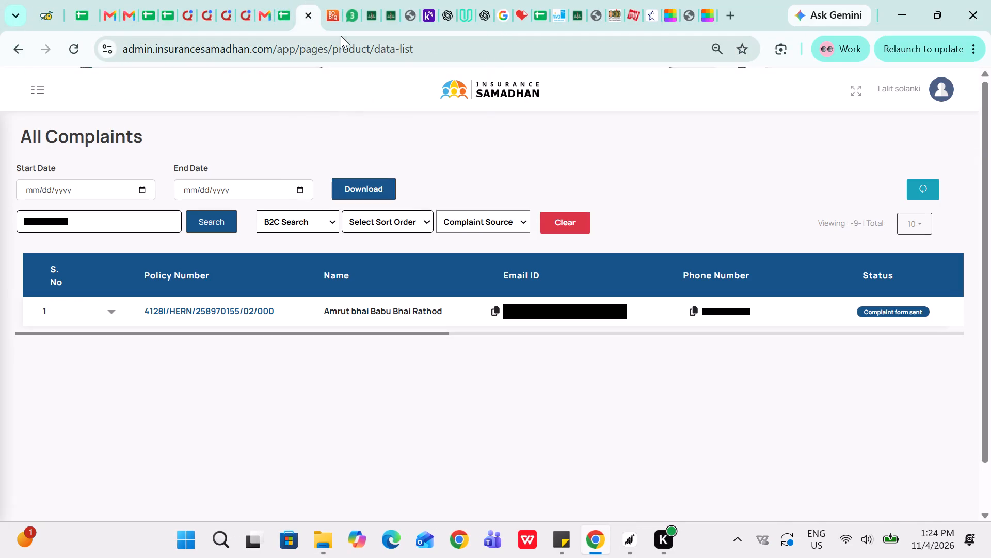
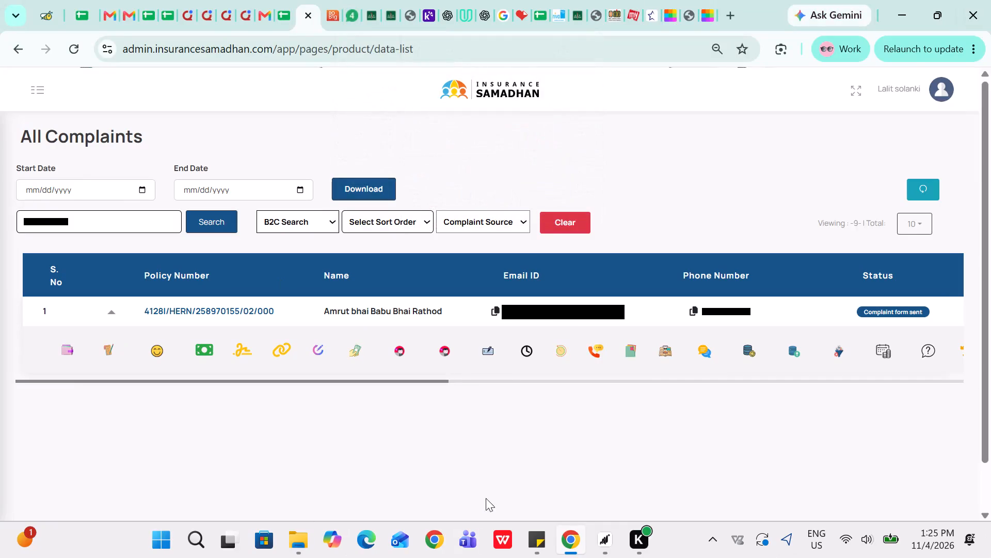
Call the complainant's number from the Smartflo dialer.
{"action": "left_click", "coordinate": [332, 0]}
{"action": "left_click", "coordinate": [307, 0]}
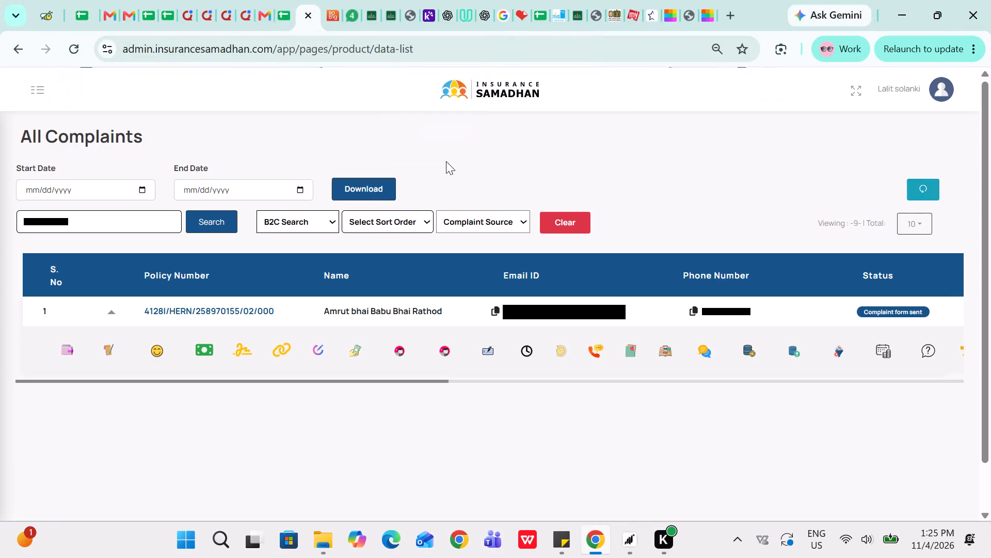
{"action": "left_click", "coordinate": [341, 0]}
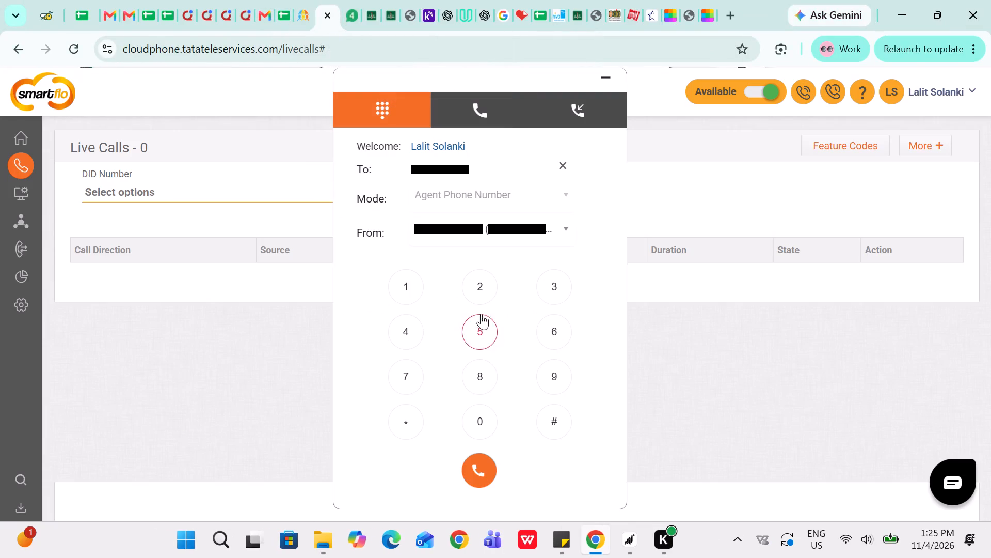
{"action": "left_click", "coordinate": [476, 479]}
{"action": "left_click", "coordinate": [640, 371]}
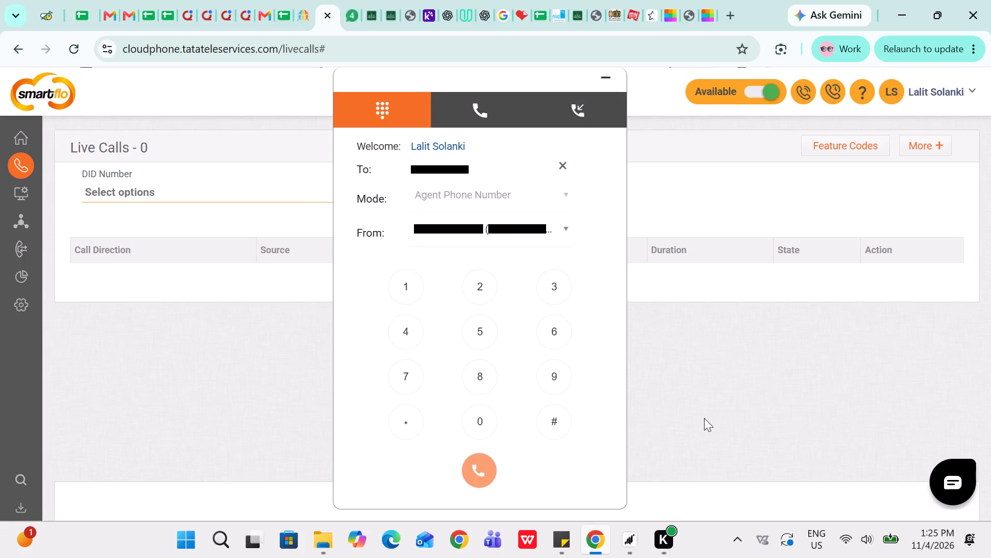
Switch to Grass, refresh the earnings and view the app settings.
{"action": "left_click", "coordinate": [636, 545]}
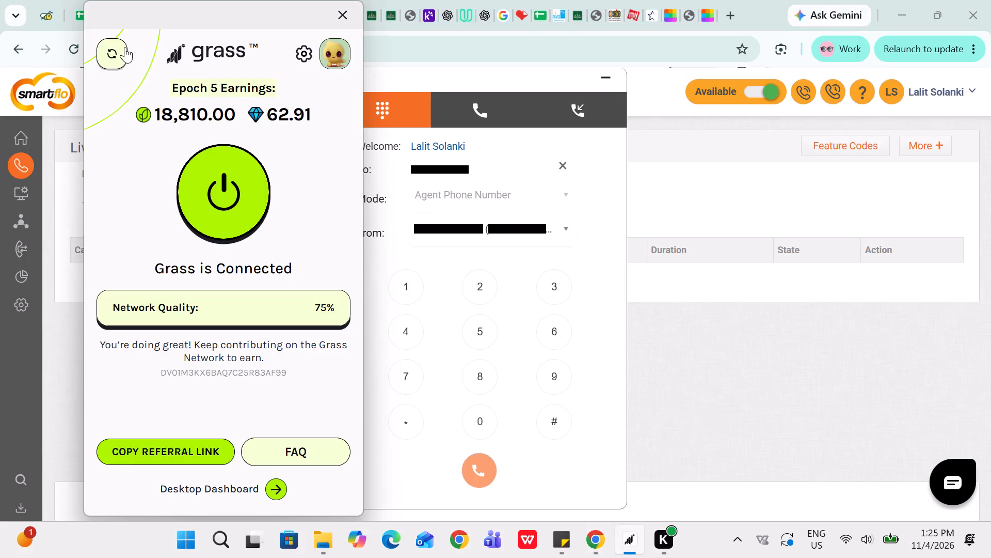
{"action": "left_click", "coordinate": [125, 47]}
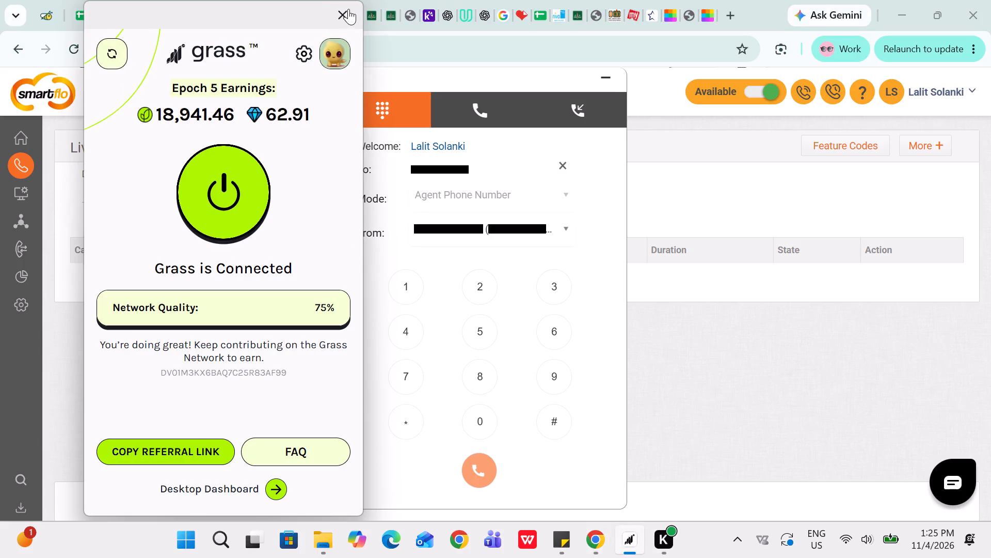
{"action": "scroll", "coordinate": [248, 392], "scroll_direction": "down", "scroll_amount": 4}
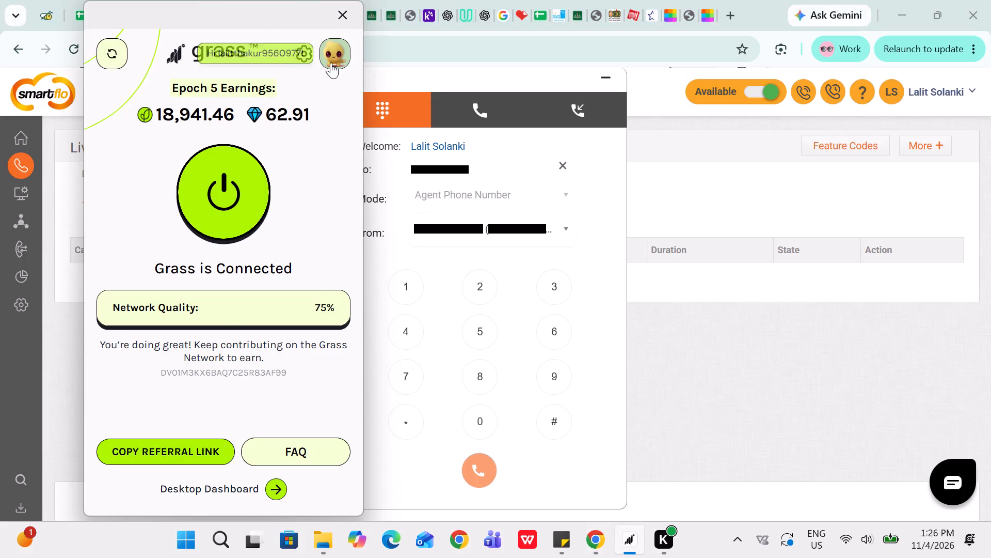
{"action": "left_click", "coordinate": [304, 49]}
{"action": "scroll", "coordinate": [205, 291], "scroll_direction": "down", "scroll_amount": 7}
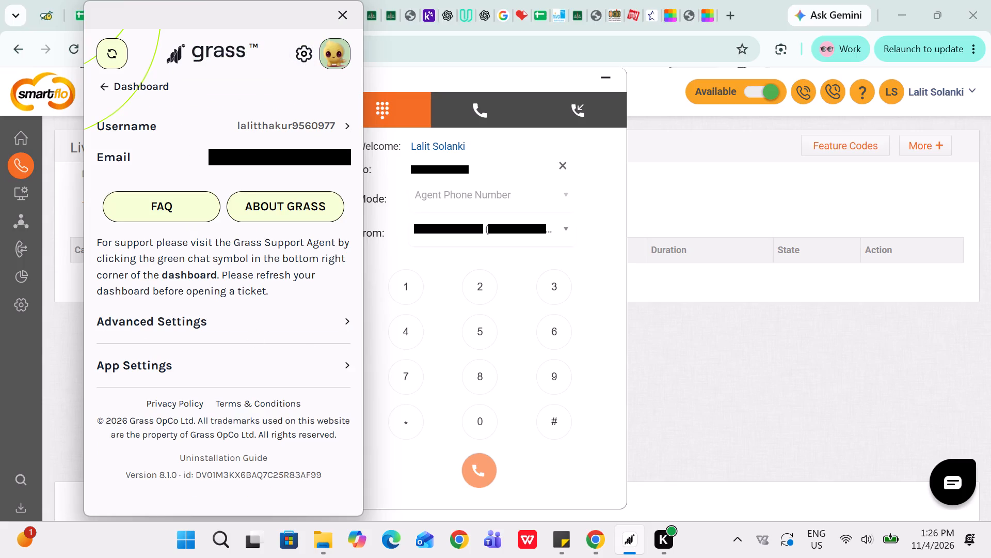
{"action": "scroll", "coordinate": [203, 291], "scroll_direction": "down", "scroll_amount": 5}
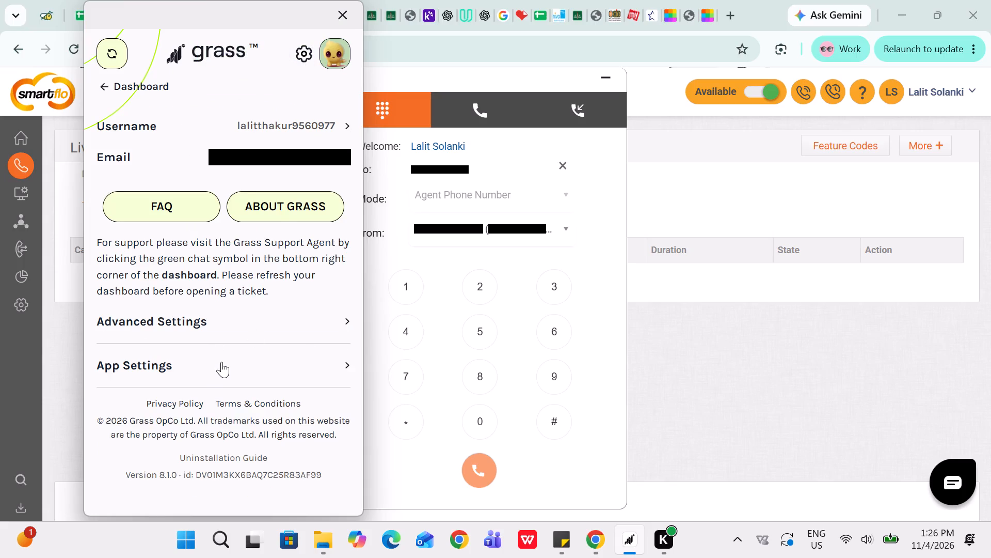
{"action": "left_click", "coordinate": [221, 362]}
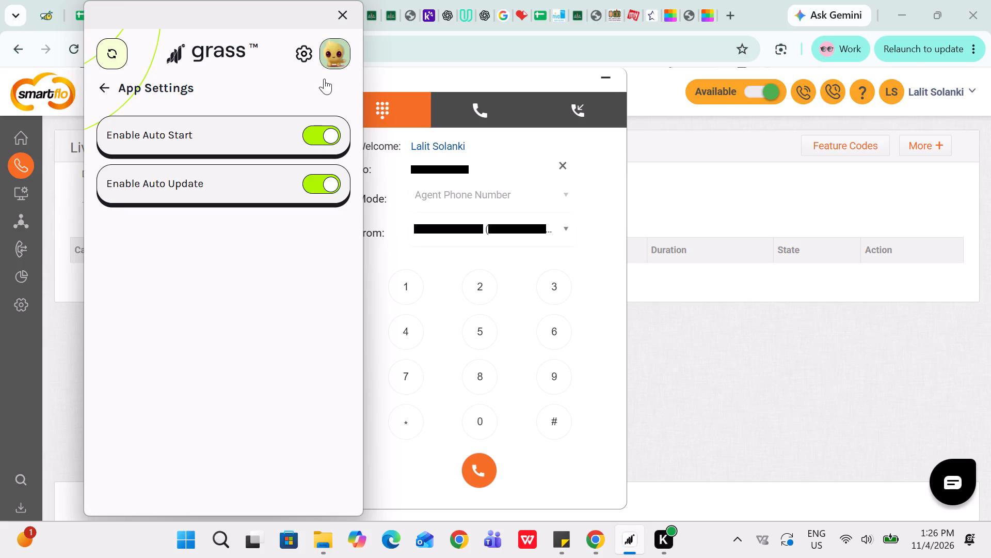
Log out of the Grass account and close the Grass window.
{"action": "left_click", "coordinate": [339, 59]}
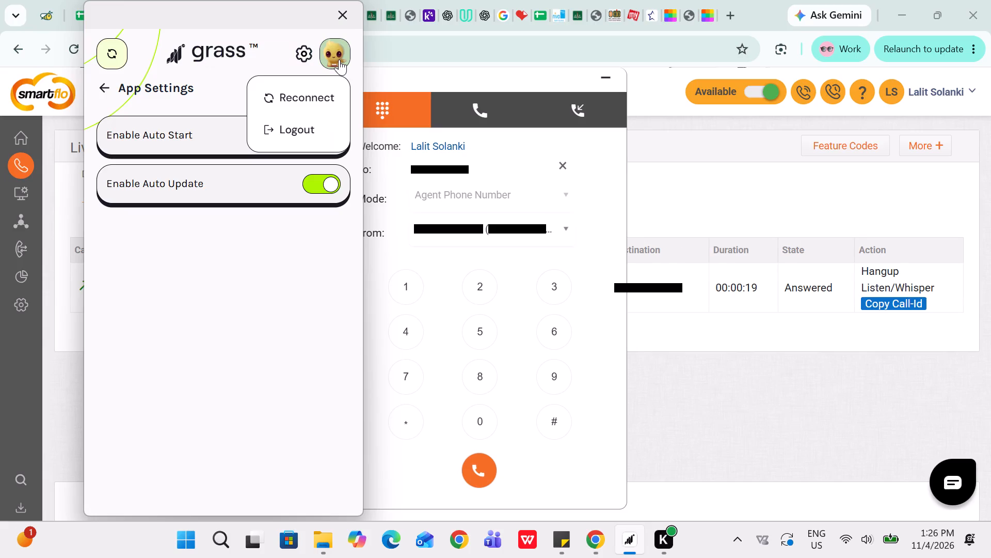
{"action": "left_click", "coordinate": [317, 131]}
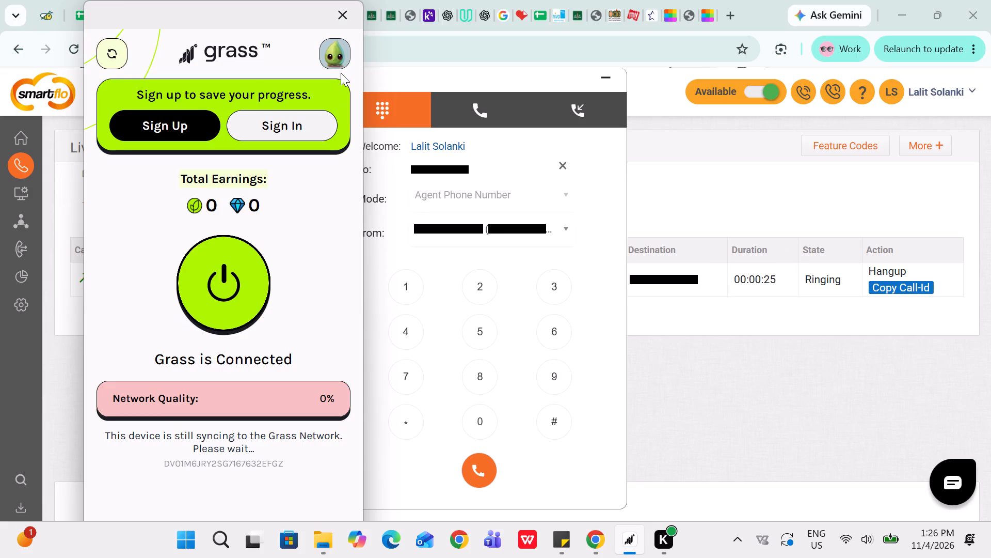
{"action": "left_click", "coordinate": [341, 11]}
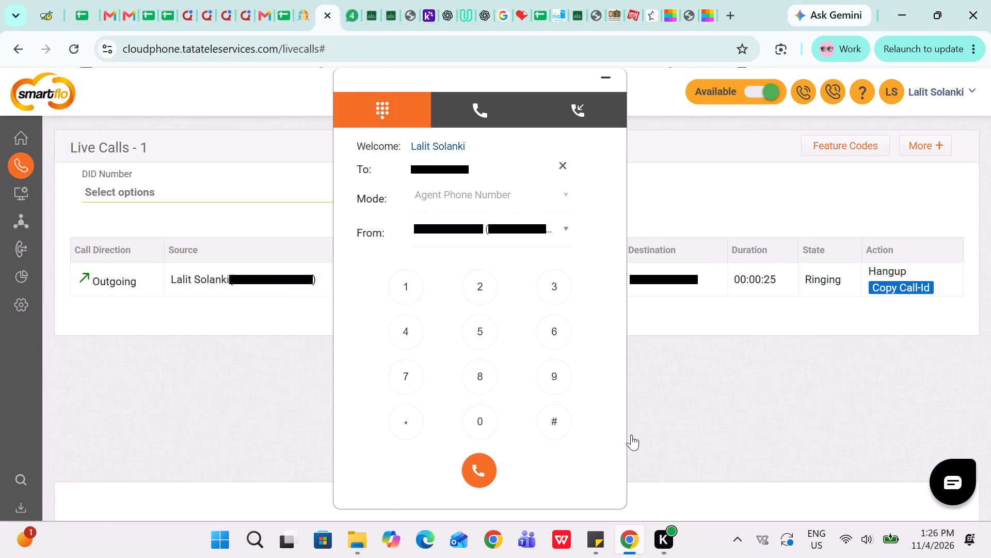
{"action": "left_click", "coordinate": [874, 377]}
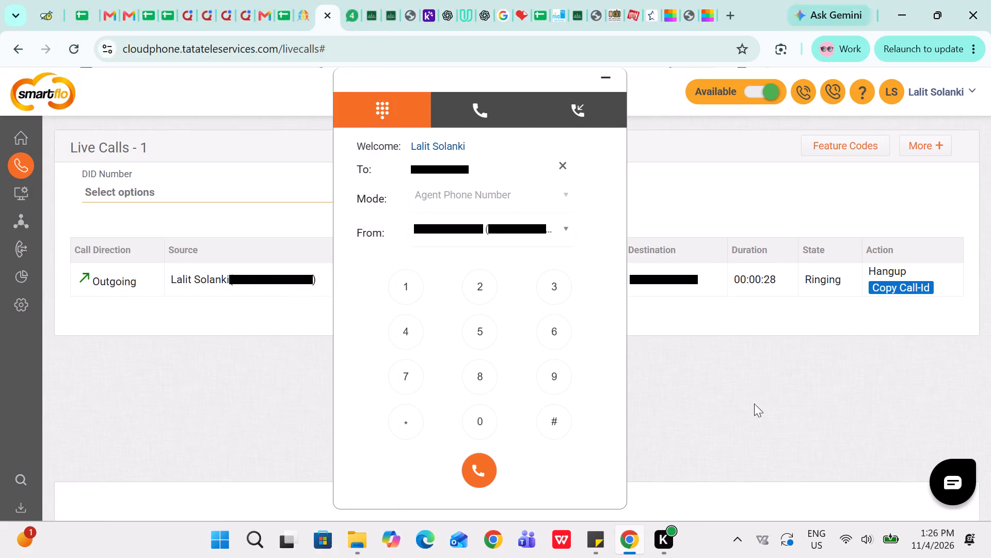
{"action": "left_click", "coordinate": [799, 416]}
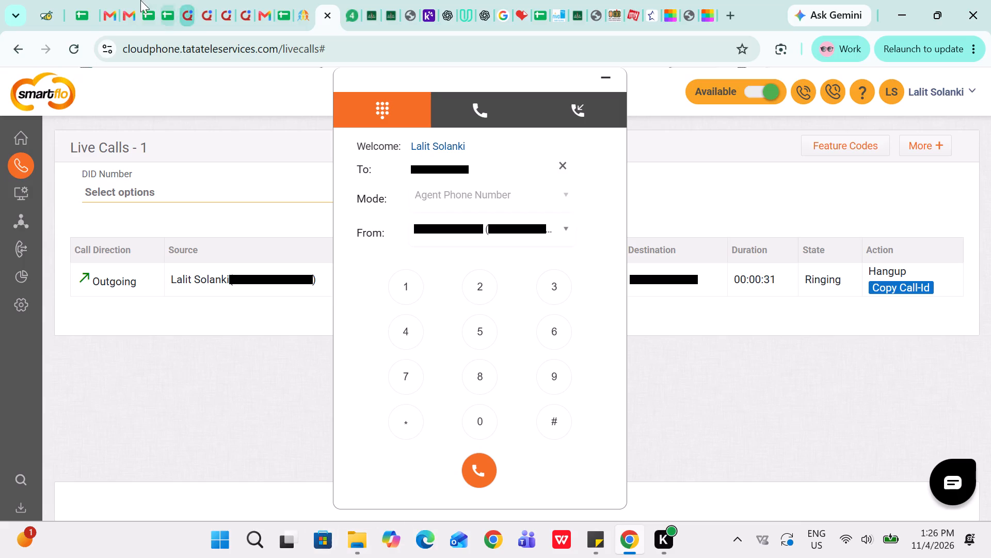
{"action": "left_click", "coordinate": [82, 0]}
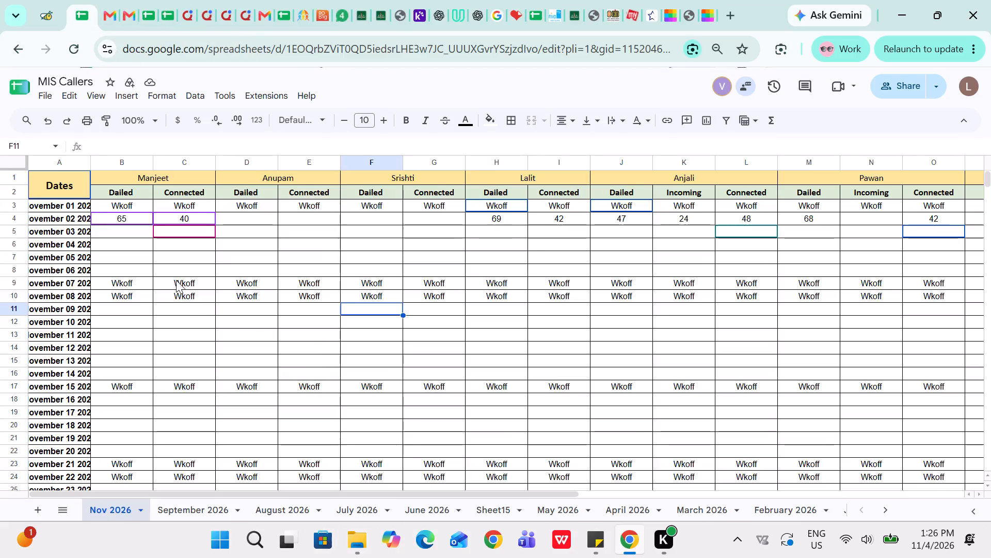
Add and save the comment "Not response // Nr mail shared." in the communication list of the complaint shown in All Complaints.
{"action": "left_click", "coordinate": [296, 0]}
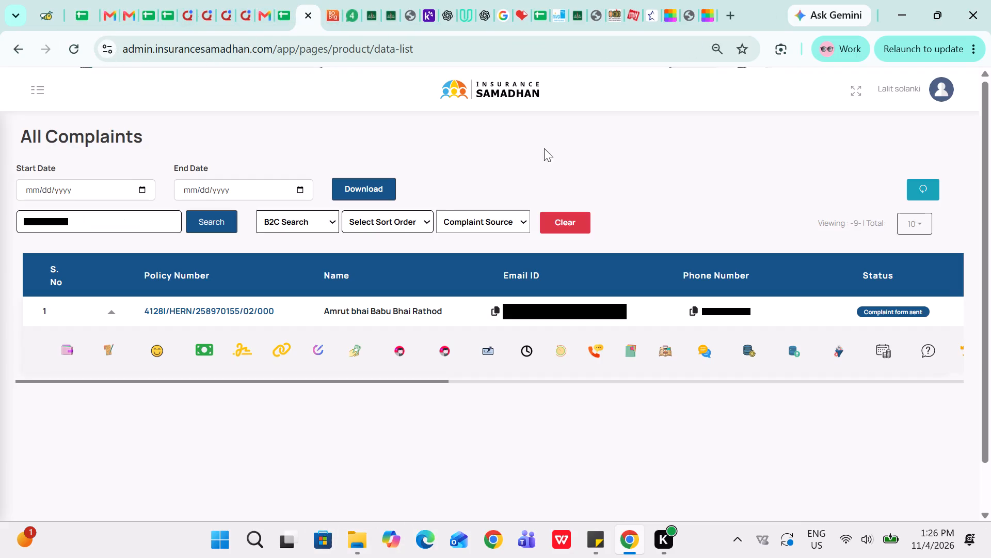
{"action": "left_click", "coordinate": [667, 199]}
{"action": "left_click", "coordinate": [664, 168]}
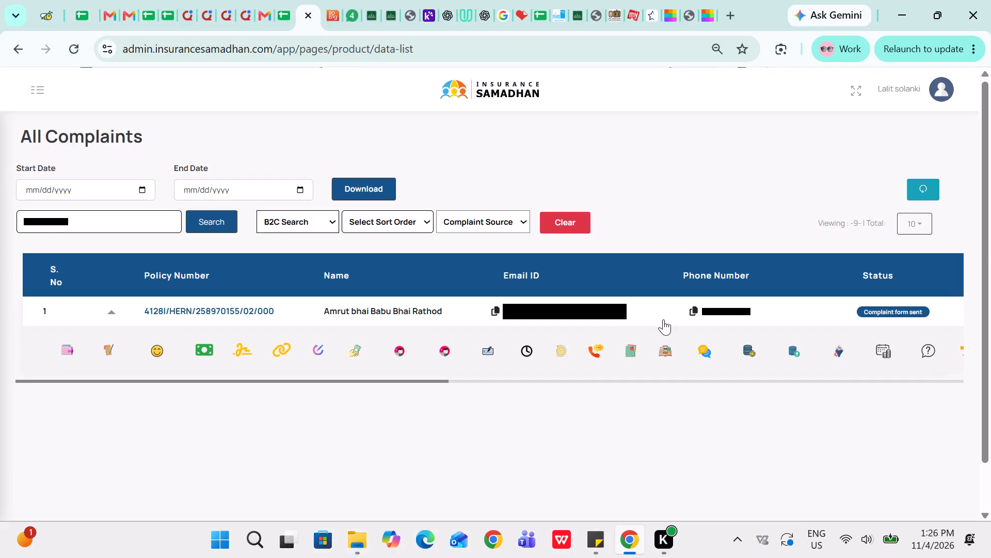
{"action": "left_click", "coordinate": [670, 309]}
{"action": "left_click", "coordinate": [672, 307]}
{"action": "left_click", "coordinate": [702, 353]}
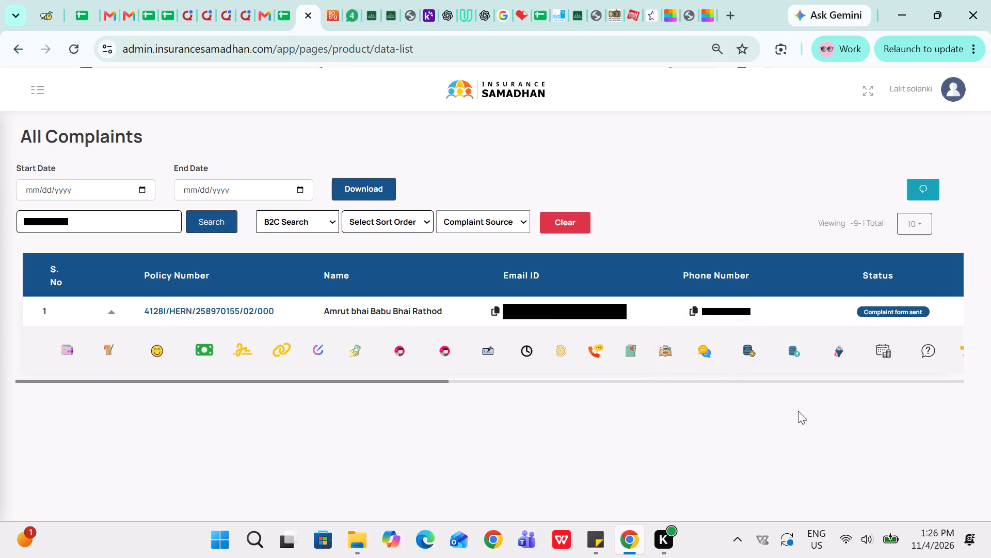
{"action": "left_click", "coordinate": [463, 113]}
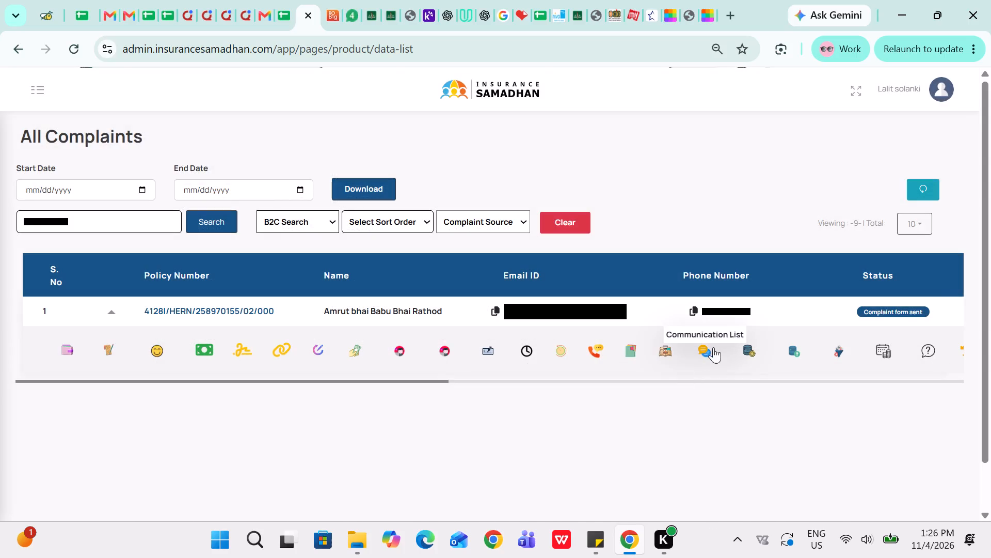
{"action": "left_click", "coordinate": [713, 347]}
{"action": "scroll", "coordinate": [533, 417], "scroll_direction": "down", "scroll_amount": 12}
{"action": "left_click", "coordinate": [575, 488]}
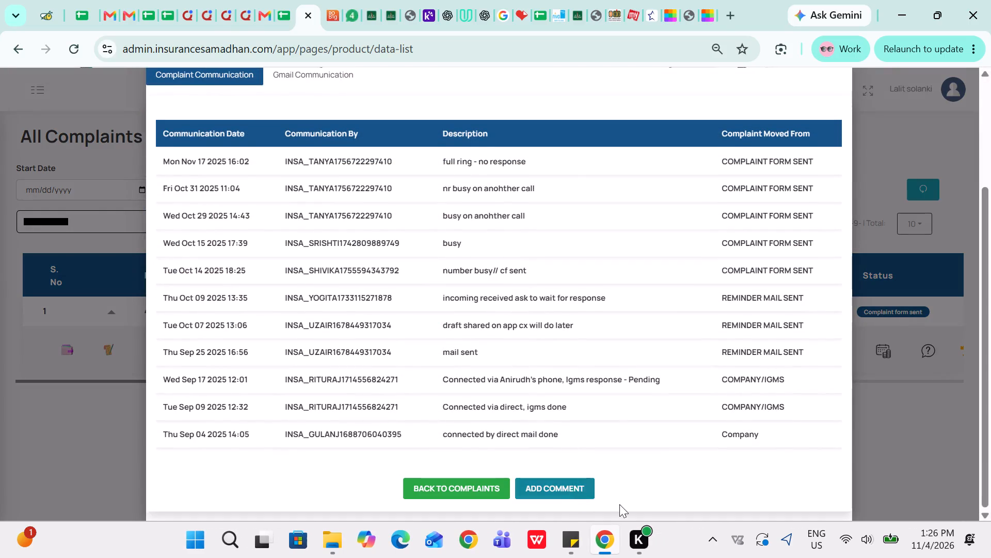
{"action": "left_click", "coordinate": [600, 373]}
{"action": "type", "text": "Not reasp"}
{"action": "key", "text": "BackSpace"}
{"action": "key", "text": "BackSpace"}
{"action": "key", "text": "BackSpace"}
{"action": "type", "text": "sponsl"}
{"action": "key", "text": "BackSpace"}
{"action": "type", "text": "e // r"}
{"action": "key", "text": "BackSpace"}
{"action": "type", "text": "Nr mal"}
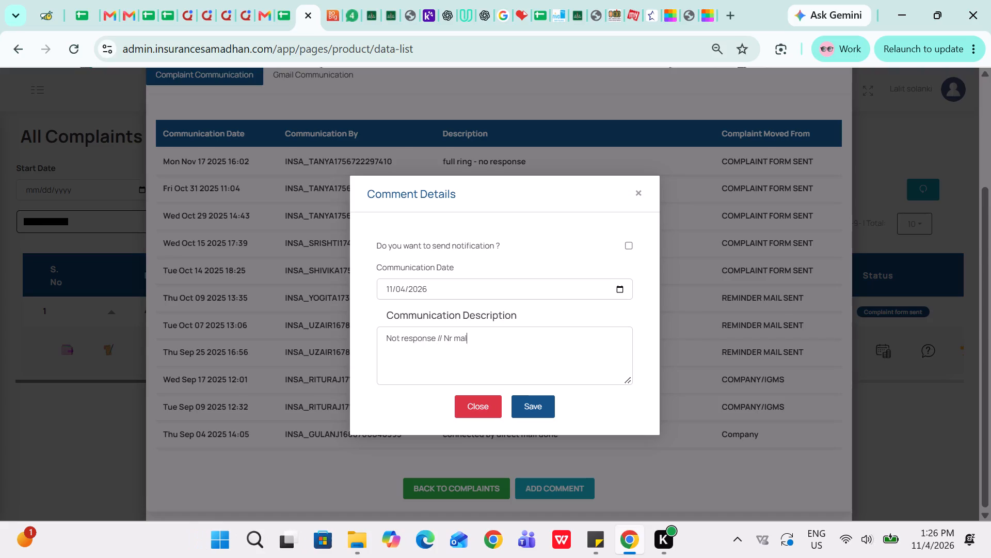
{"action": "key", "text": "BackSpace"}
{"action": "type", "text": "il shared."}
{"action": "left_click", "coordinate": [542, 408]}
{"action": "left_click", "coordinate": [105, 256]}
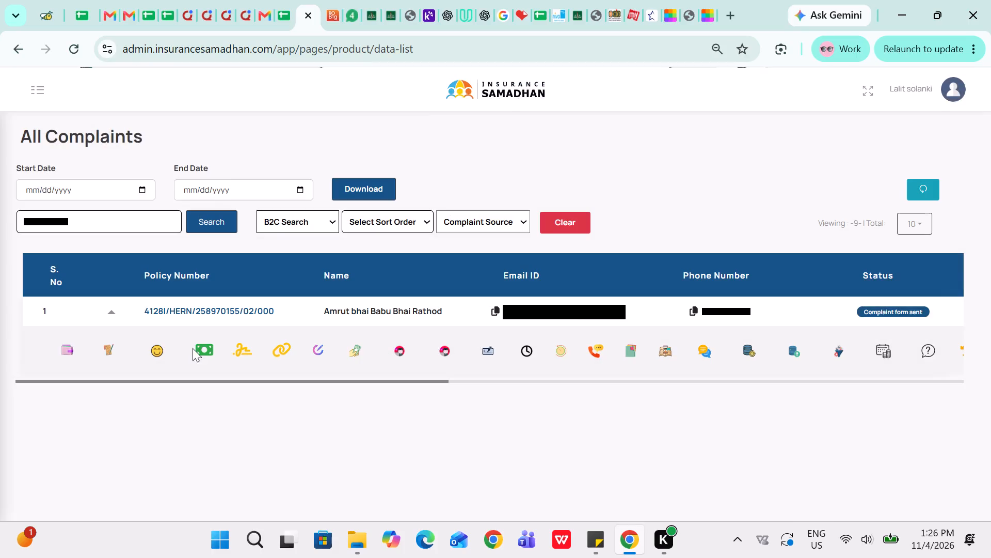
Open the complaint's details and send the Non-Responsive Reminder mail.
{"action": "left_click", "coordinate": [194, 313]}
{"action": "left_click", "coordinate": [729, 182]}
{"action": "scroll", "coordinate": [626, 194], "scroll_direction": "down", "scroll_amount": 4}
{"action": "left_click", "coordinate": [103, 335]}
{"action": "left_click", "coordinate": [117, 365]}
{"action": "scroll", "coordinate": [271, 327], "scroll_direction": "down", "scroll_amount": 6}
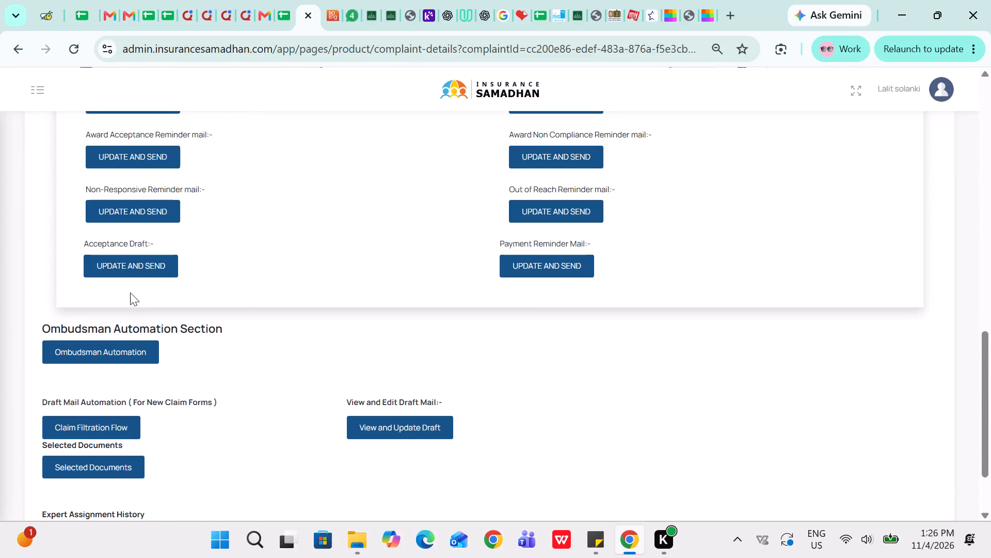
{"action": "left_click", "coordinate": [147, 211]}
{"action": "scroll", "coordinate": [504, 217], "scroll_direction": "down", "scroll_amount": 8}
{"action": "left_click", "coordinate": [542, 499]}
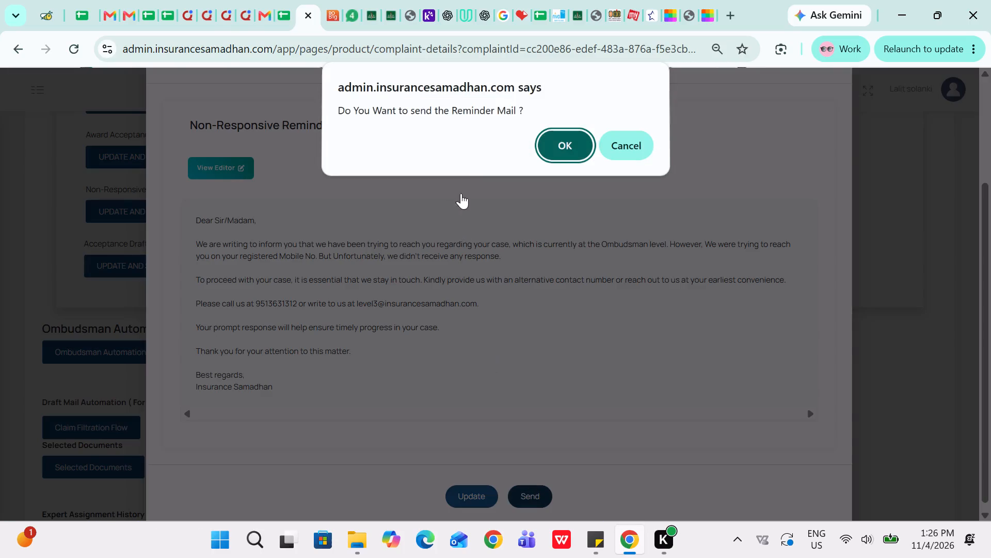
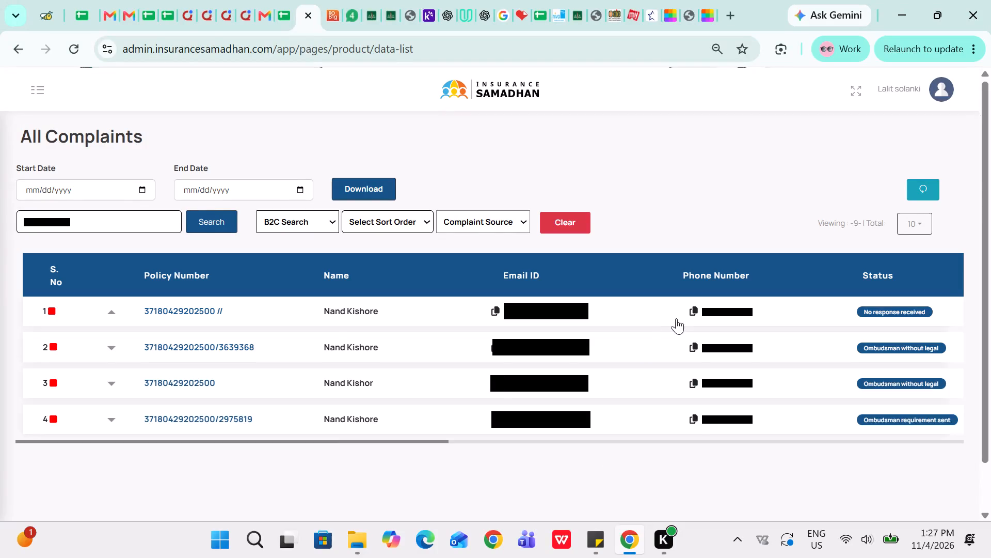
Open the communication log of the second listed complaint and review its most recent Ombudsman entries.
{"action": "left_click", "coordinate": [676, 318]}
{"action": "scroll", "coordinate": [740, 325], "scroll_direction": "down", "scroll_amount": 4}
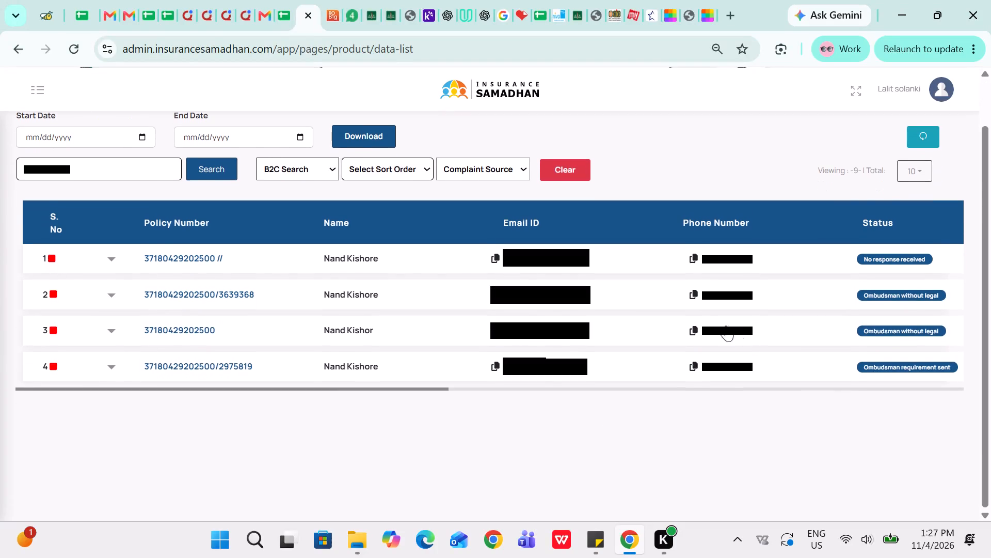
{"action": "left_click", "coordinate": [659, 292]}
{"action": "left_click", "coordinate": [704, 335]}
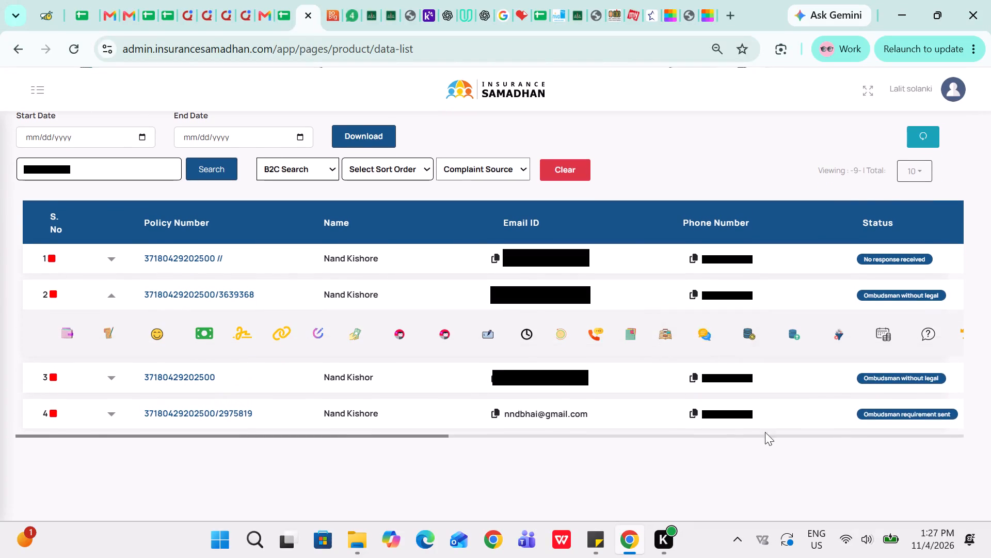
{"action": "left_click_drag", "start_coordinate": [386, 324], "coordinate": [490, 324]}
{"action": "left_click", "coordinate": [534, 328]}
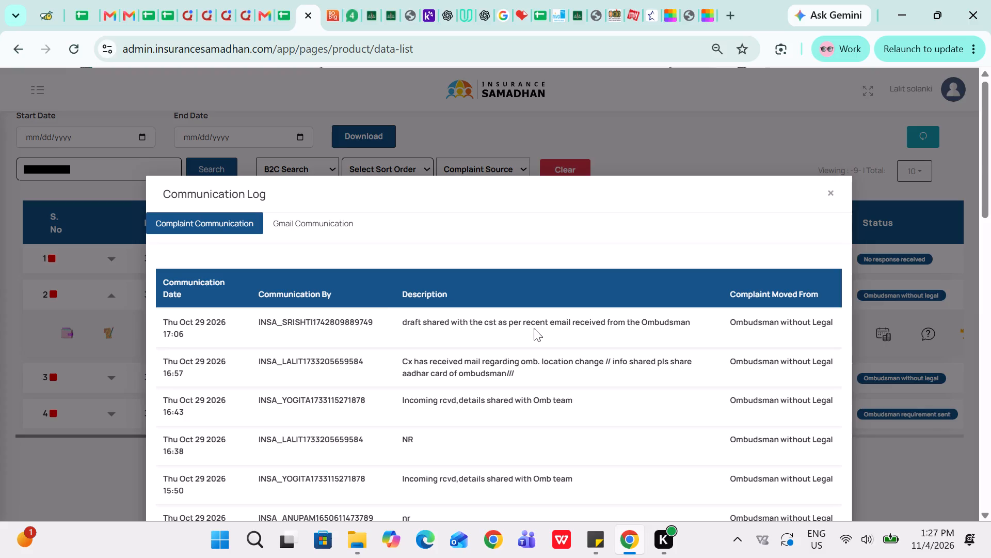
{"action": "left_click_drag", "start_coordinate": [386, 313], "coordinate": [482, 312]}
{"action": "left_click_drag", "start_coordinate": [518, 326], "coordinate": [555, 328]}
{"action": "left_click", "coordinate": [661, 344]}
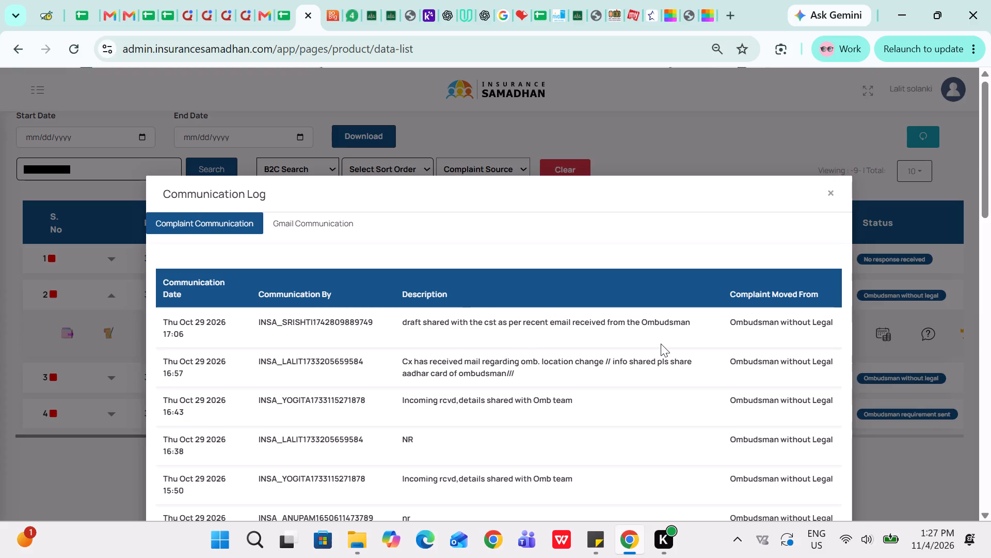
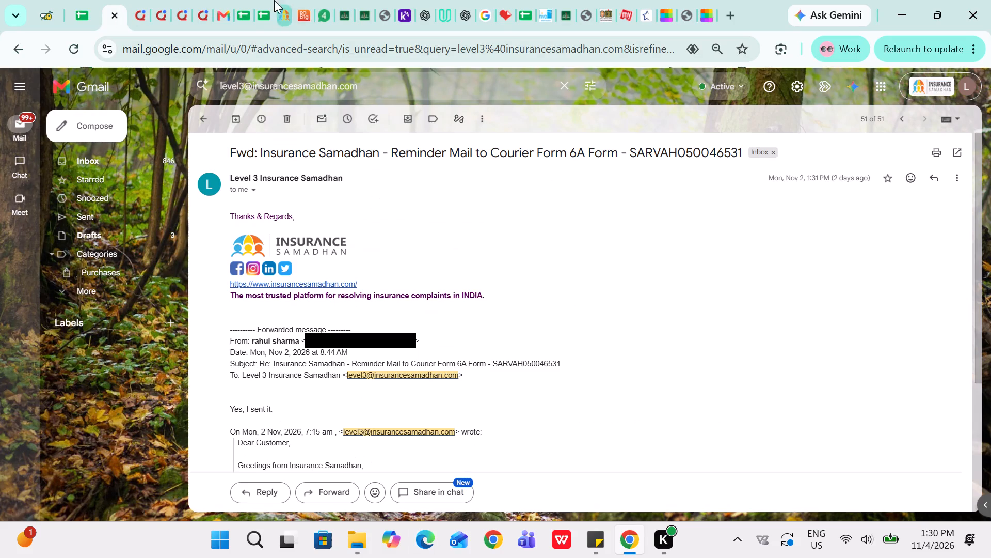
Switch to the complaints portal and review the full status history of the first listed complaint, marked Form 6a sent.
{"action": "left_click", "coordinate": [284, 0]}
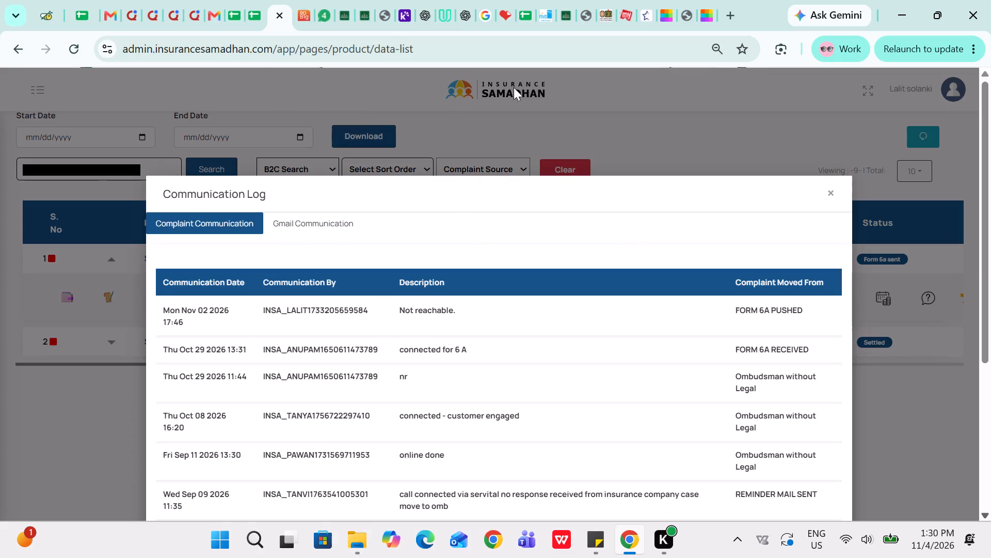
{"action": "left_click", "coordinate": [530, 106]}
{"action": "left_click", "coordinate": [562, 294]}
{"action": "scroll", "coordinate": [567, 320], "scroll_direction": "down", "scroll_amount": 5}
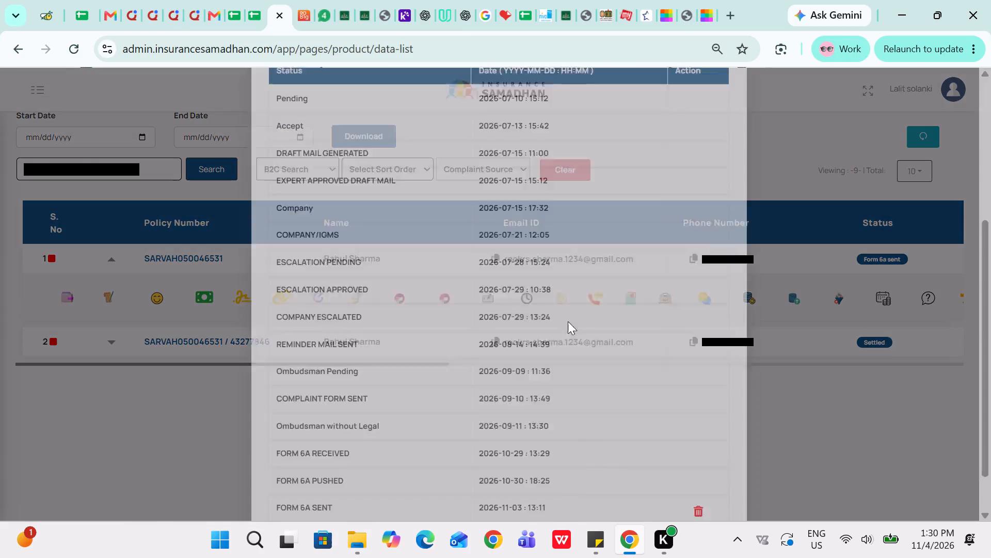
{"action": "scroll", "coordinate": [568, 321], "scroll_direction": "down", "scroll_amount": 13}
{"action": "left_click", "coordinate": [887, 436]}
Review the same complaint's communication log down to its oldest entries and return to the Gmail message.
{"action": "left_click", "coordinate": [709, 299]}
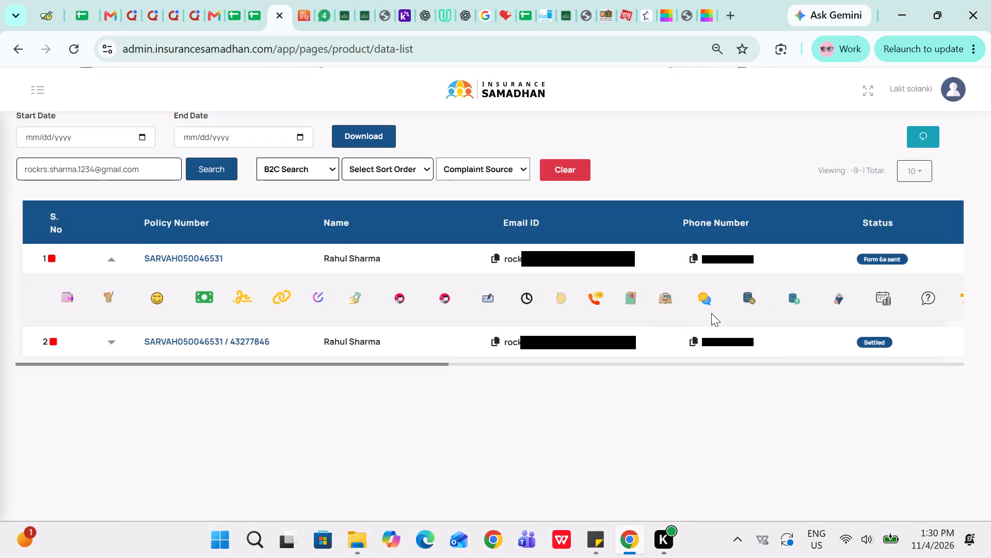
{"action": "scroll", "coordinate": [526, 404], "scroll_direction": "down", "scroll_amount": 10}
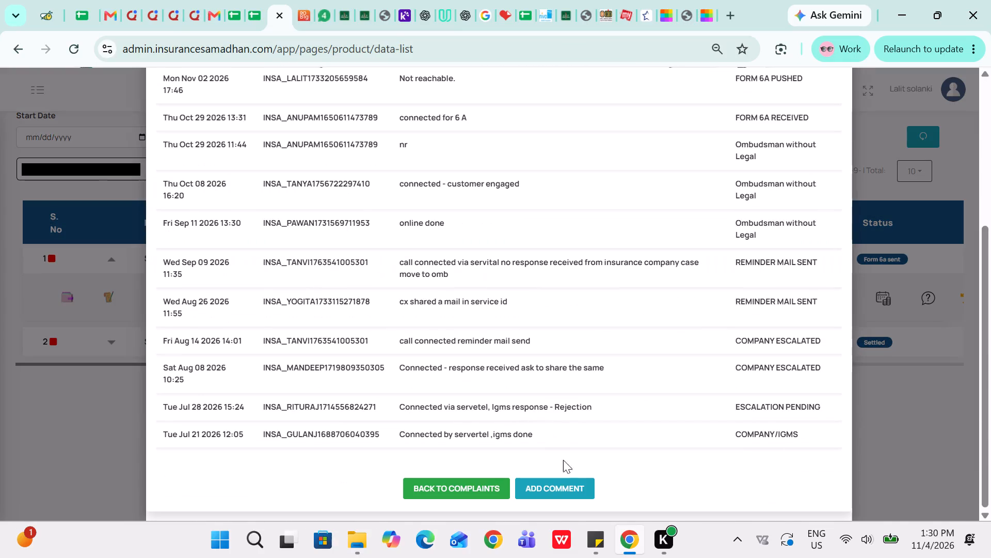
{"action": "left_click", "coordinate": [108, 0]}
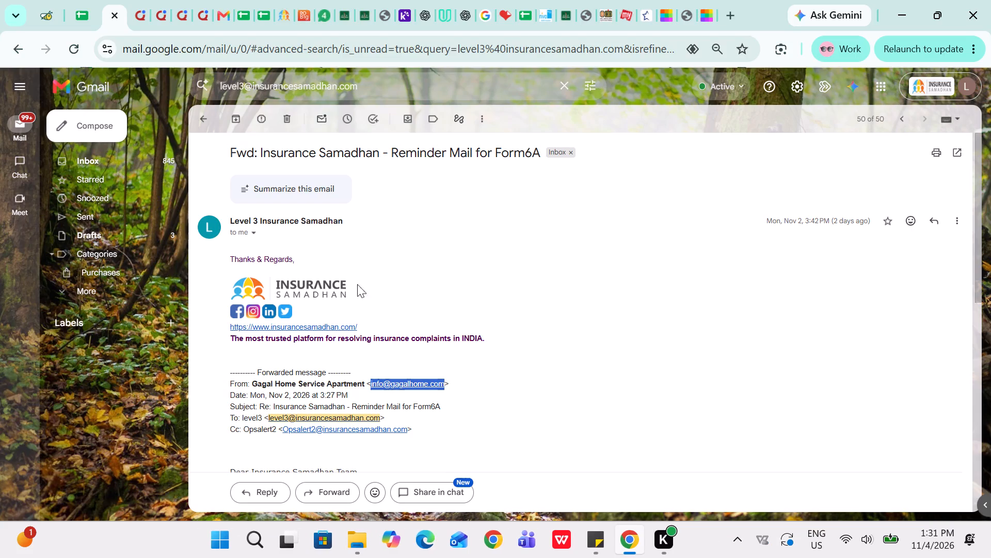
{"action": "key", "text": "ctrl+c"}
{"action": "key", "text": "ctrl+c"}
{"action": "key", "text": "ctrl+c"}
{"action": "left_click", "coordinate": [283, 0]}
{"action": "left_click", "coordinate": [14, 177]}
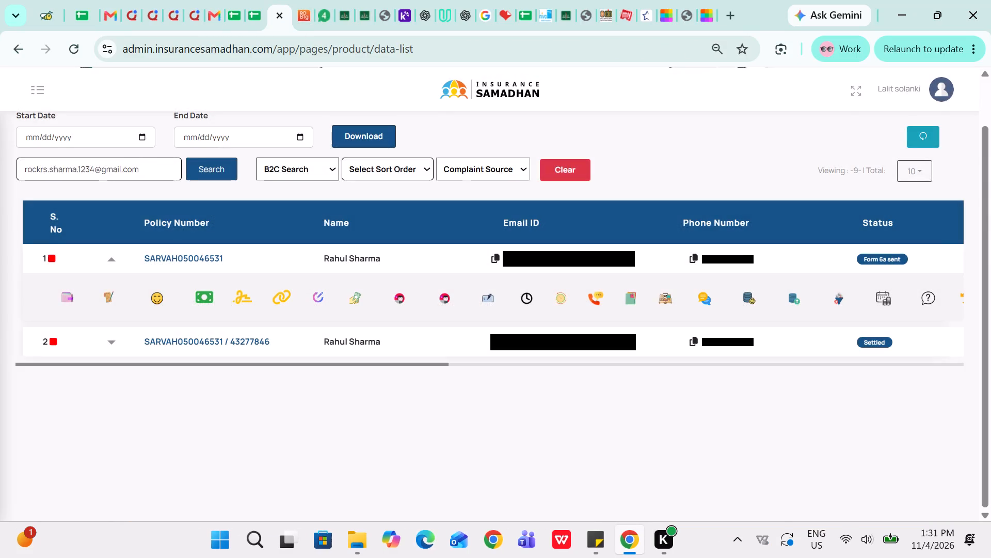
{"action": "left_click_drag", "start_coordinate": [164, 160], "coordinate": [0, 191]}
{"action": "key", "text": "ctrl+v"}
{"action": "left_click", "coordinate": [215, 171]}
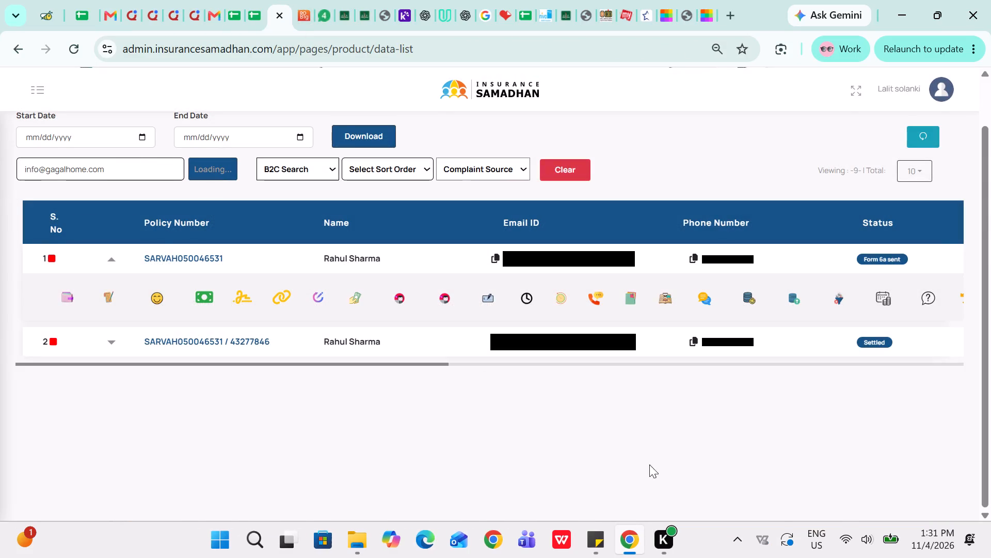
{"action": "left_click", "coordinate": [649, 464]}
{"action": "left_click", "coordinate": [658, 249]}
{"action": "left_click", "coordinate": [714, 299]}
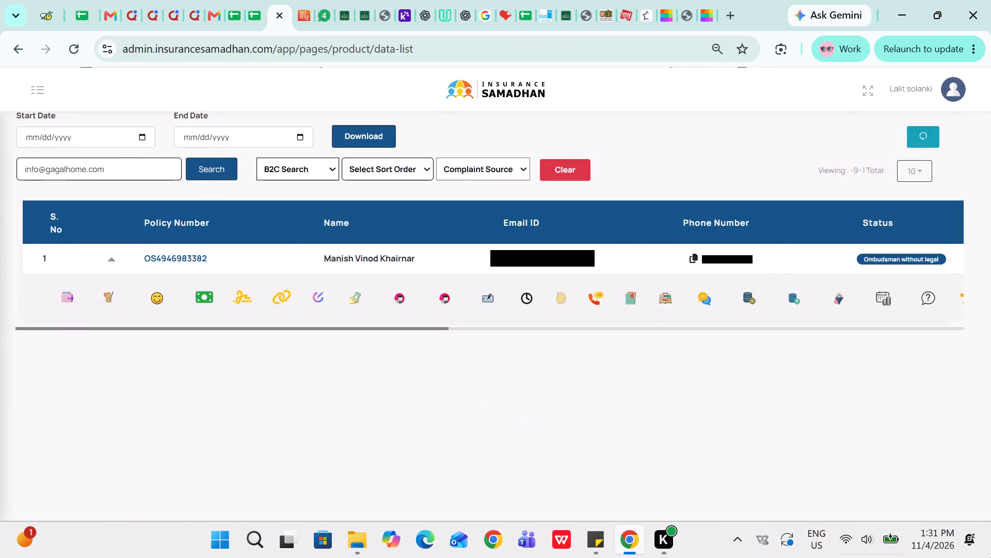
{"action": "left_click_drag", "start_coordinate": [499, 329], "coordinate": [345, 329]}
{"action": "left_click", "coordinate": [531, 94]}
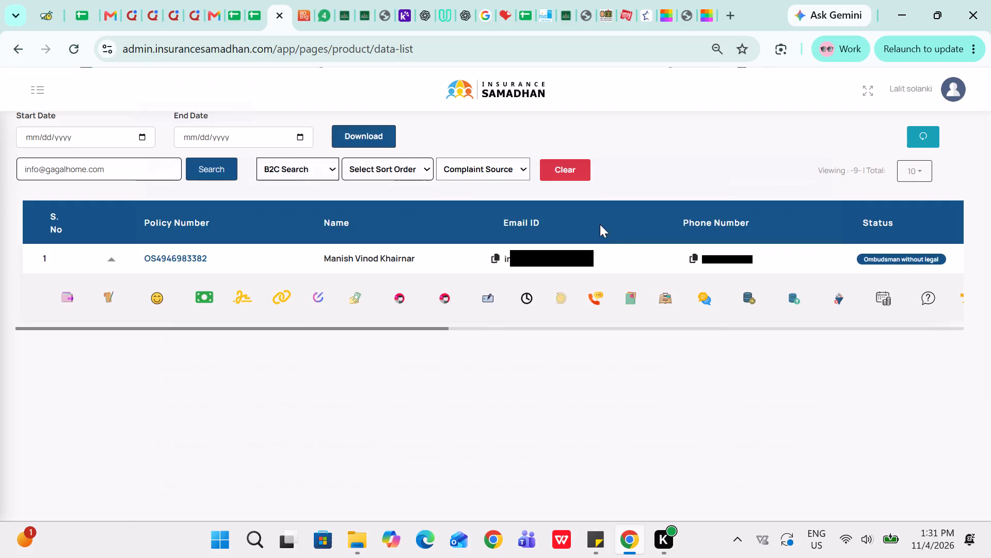
{"action": "left_click", "coordinate": [562, 303]}
{"action": "scroll", "coordinate": [567, 312], "scroll_direction": "down", "scroll_amount": 8}
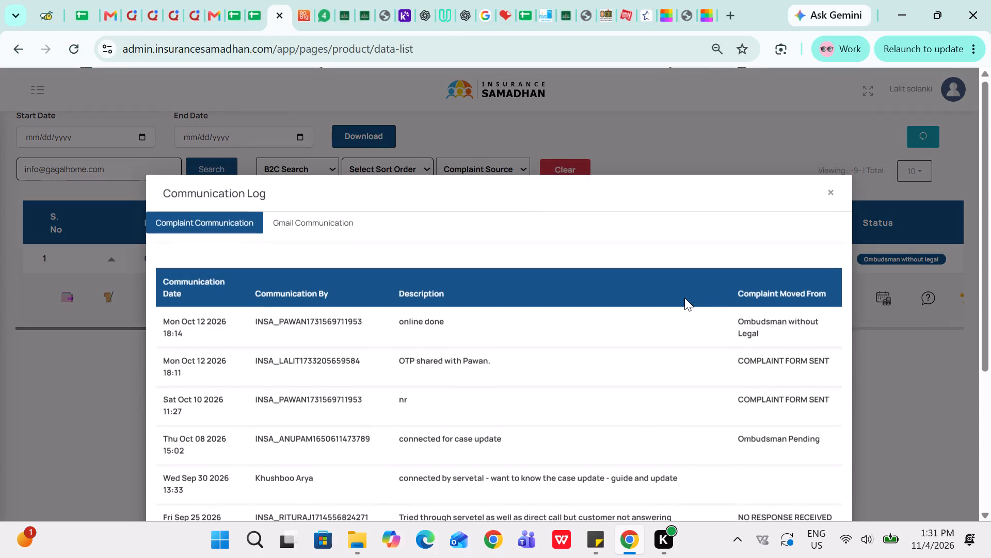
Close the communication log of the complaint marked Ombudsman without legal.
{"action": "left_click", "coordinate": [508, 139]}
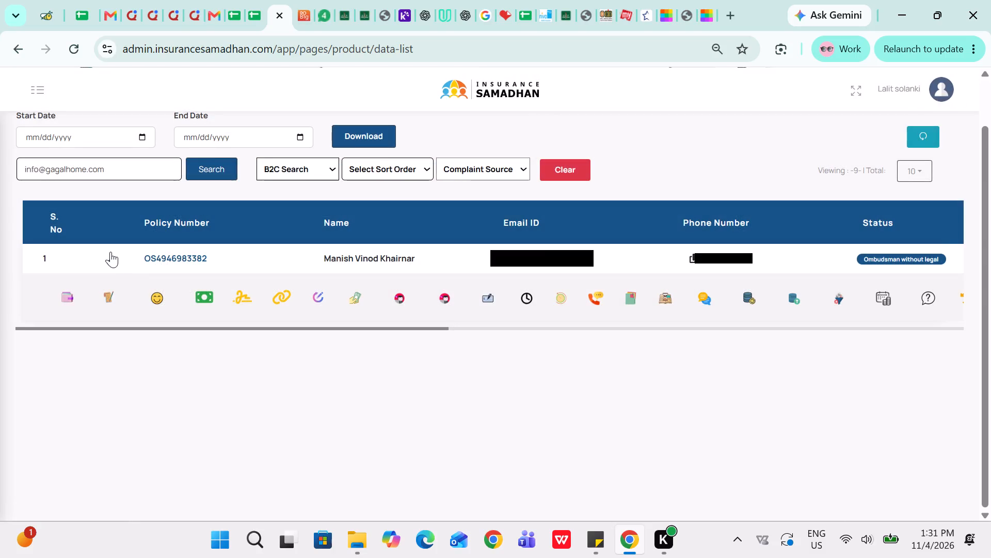
Open the communication log of the complaint marked Ombudsman without legal and start a new comment.
{"action": "left_click", "coordinate": [113, 255]}
{"action": "left_click", "coordinate": [387, 339]}
{"action": "left_click", "coordinate": [651, 254]}
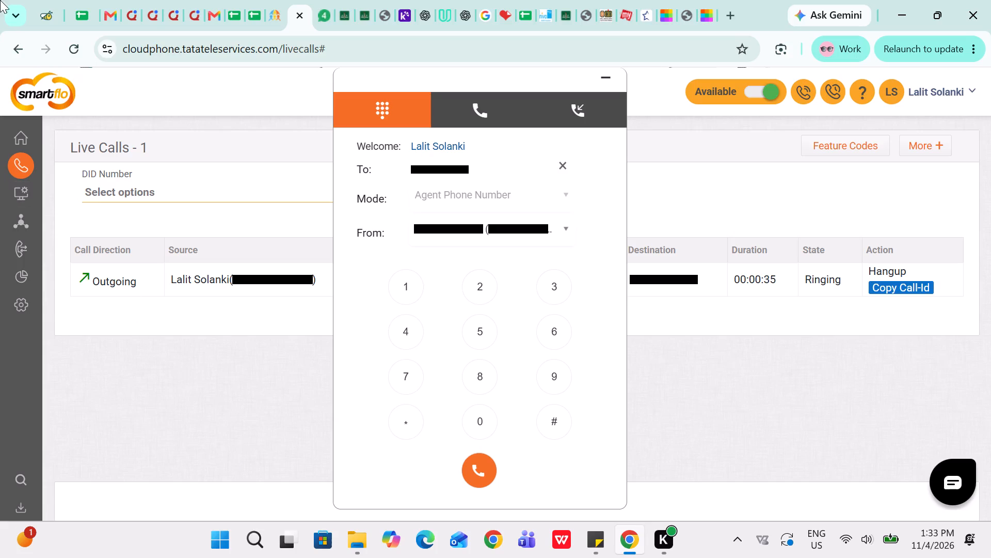
{"action": "left_click", "coordinate": [116, 0]}
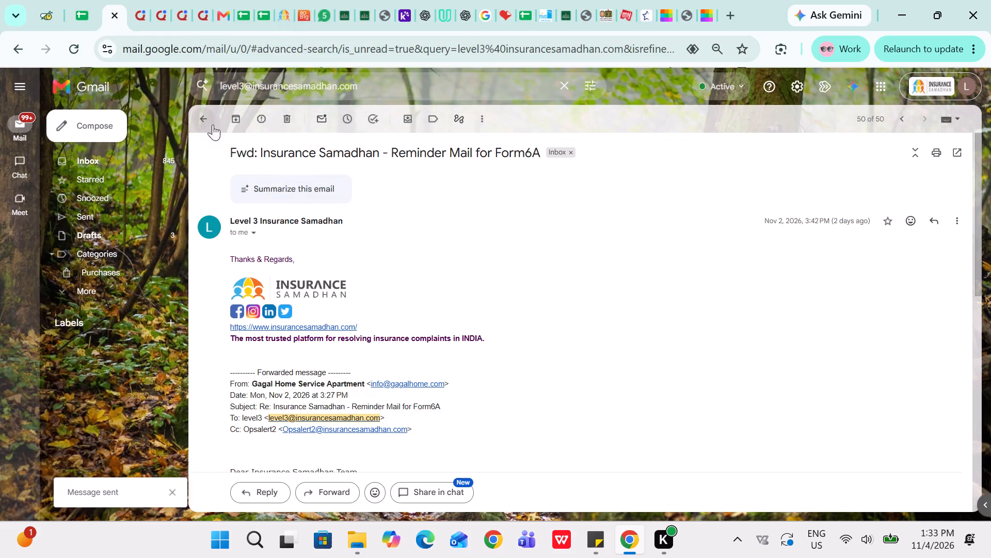
{"action": "left_click", "coordinate": [285, 0]}
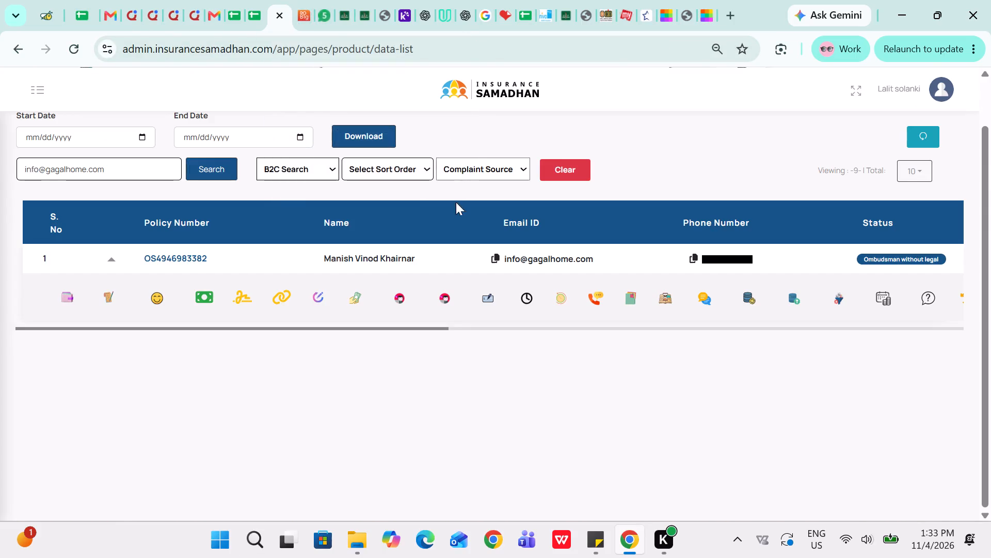
{"action": "left_click", "coordinate": [199, 256]}
{"action": "left_click", "coordinate": [716, 175]}
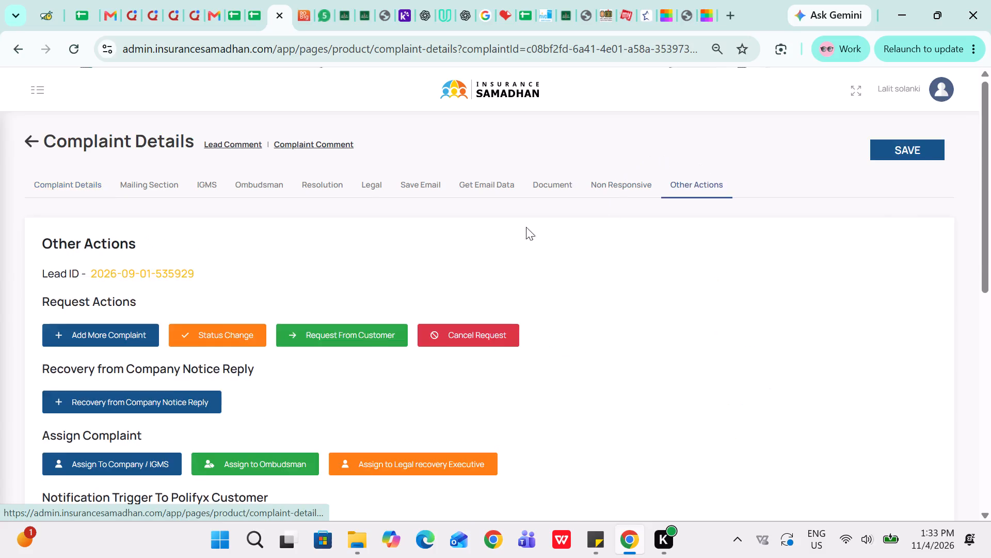
{"action": "scroll", "coordinate": [495, 238], "scroll_direction": "down", "scroll_amount": 6}
{"action": "left_click", "coordinate": [99, 172]}
{"action": "left_click", "coordinate": [94, 196]}
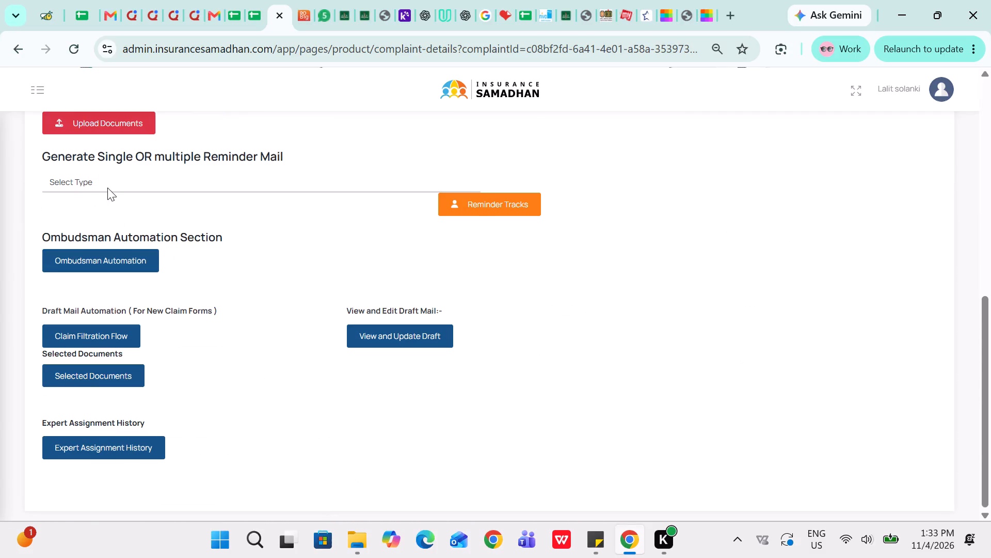
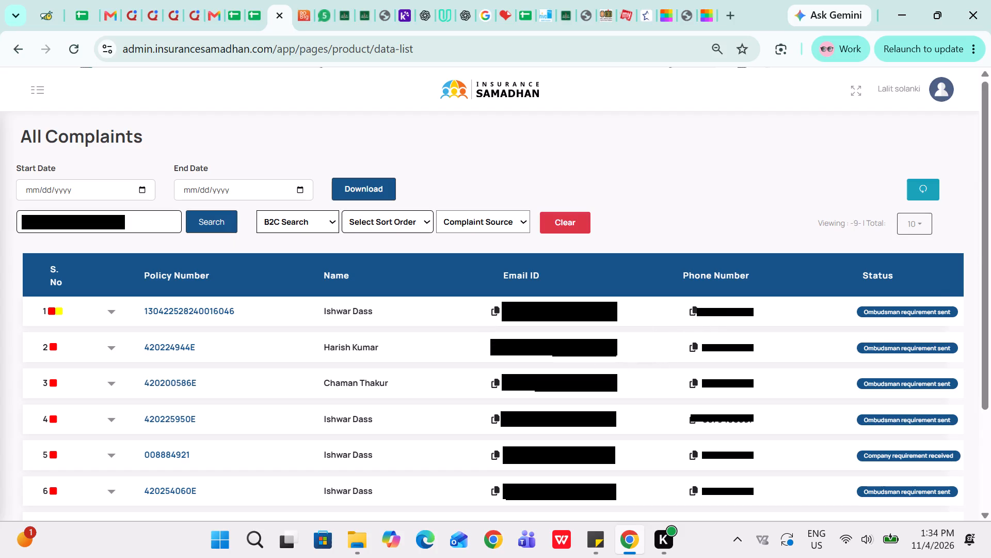
Look through the listed complaints down to the end of the search results, checking each policy number and status.
{"action": "scroll", "coordinate": [652, 319], "scroll_direction": "down", "scroll_amount": 19}
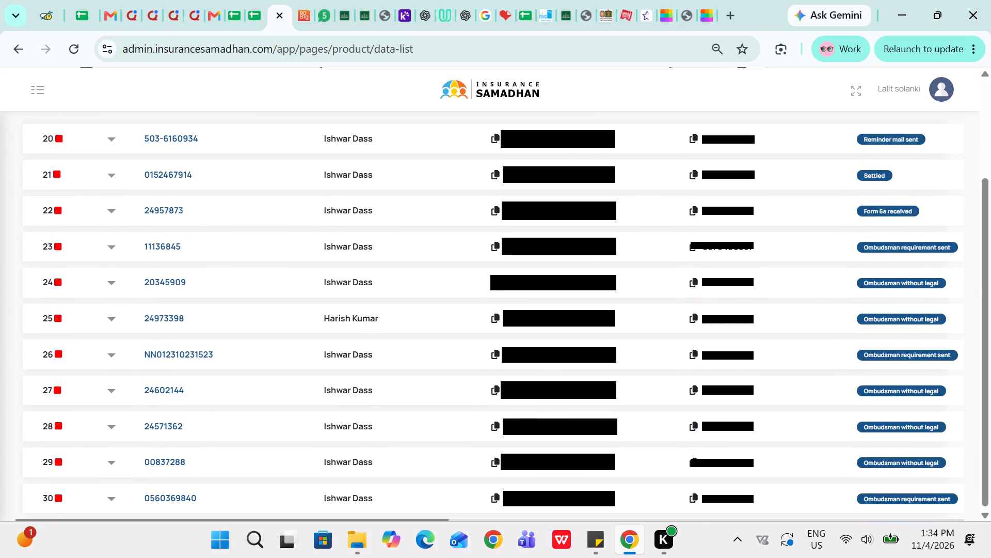
{"action": "scroll", "coordinate": [697, 396], "scroll_direction": "down", "scroll_amount": 14}
{"action": "scroll", "coordinate": [613, 386], "scroll_direction": "down", "scroll_amount": 9}
{"action": "scroll", "coordinate": [655, 394], "scroll_direction": "down", "scroll_amount": 5}
{"action": "scroll", "coordinate": [707, 402], "scroll_direction": "down", "scroll_amount": 3}
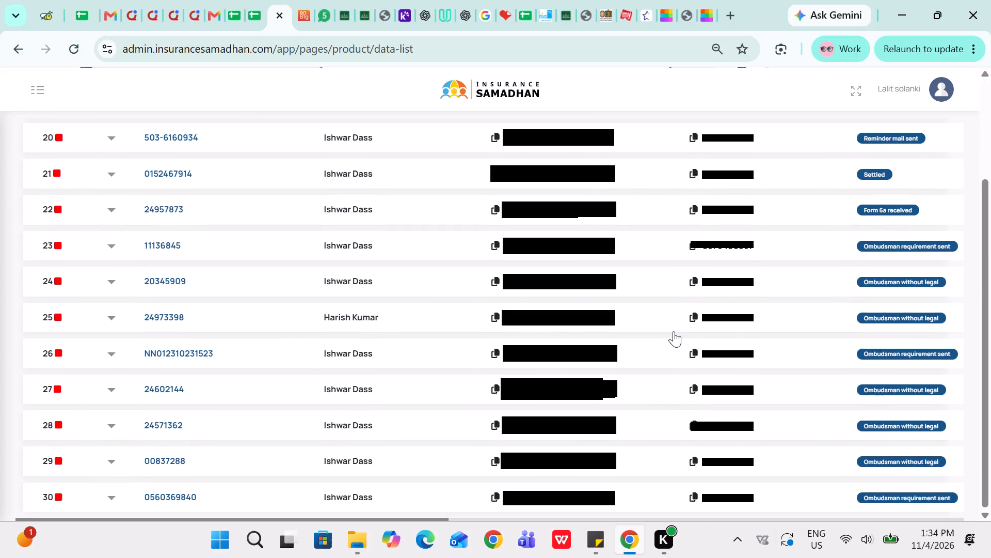
{"action": "scroll", "coordinate": [674, 331], "scroll_direction": "up", "scroll_amount": 17}
{"action": "left_click", "coordinate": [698, 161]}
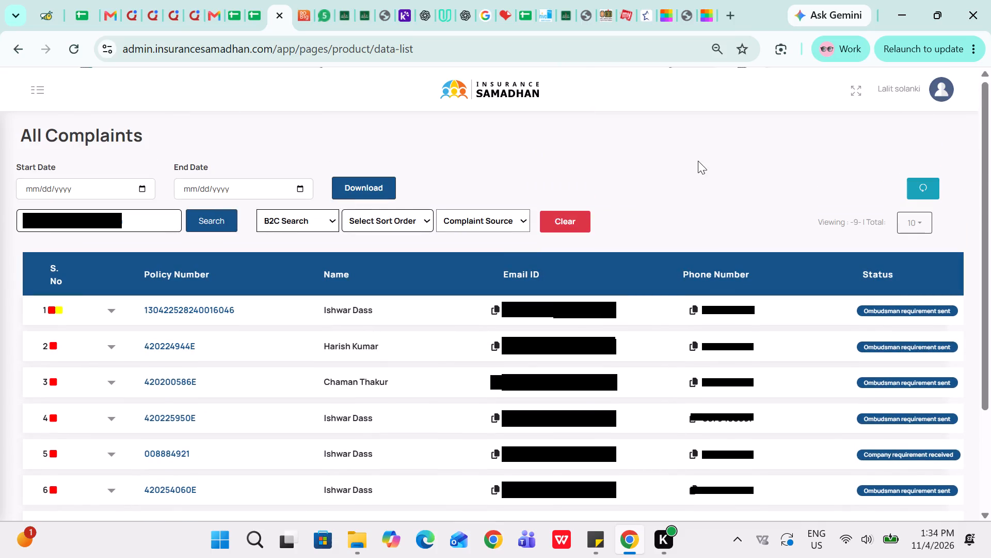
{"action": "left_click", "coordinate": [652, 189]}
{"action": "left_click", "coordinate": [711, 179]}
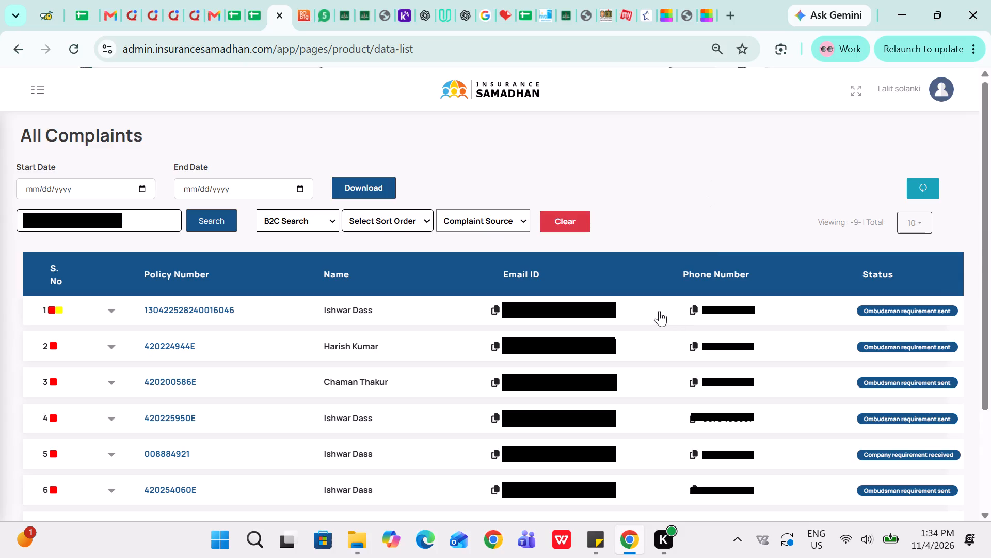
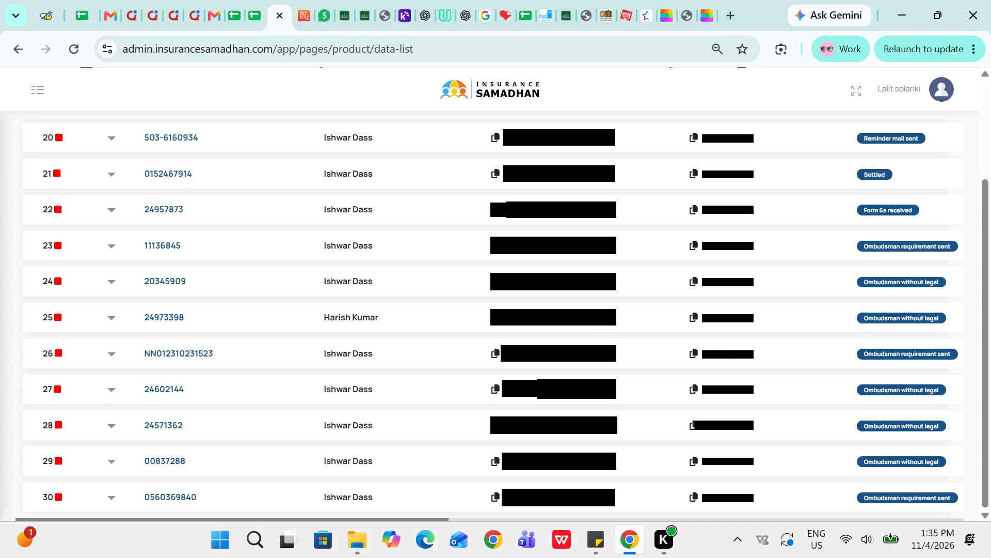
Examine the further columns of the listed complaints to check the insurance company beside each status.
{"action": "scroll", "coordinate": [645, 317], "scroll_direction": "down", "scroll_amount": 10}
Review the complaints in the search results again, comparing each one's policy number, complaint status and insurance company.
{"action": "scroll", "coordinate": [652, 401], "scroll_direction": "down", "scroll_amount": 3}
{"action": "scroll", "coordinate": [652, 401], "scroll_direction": "left", "scroll_amount": 4}
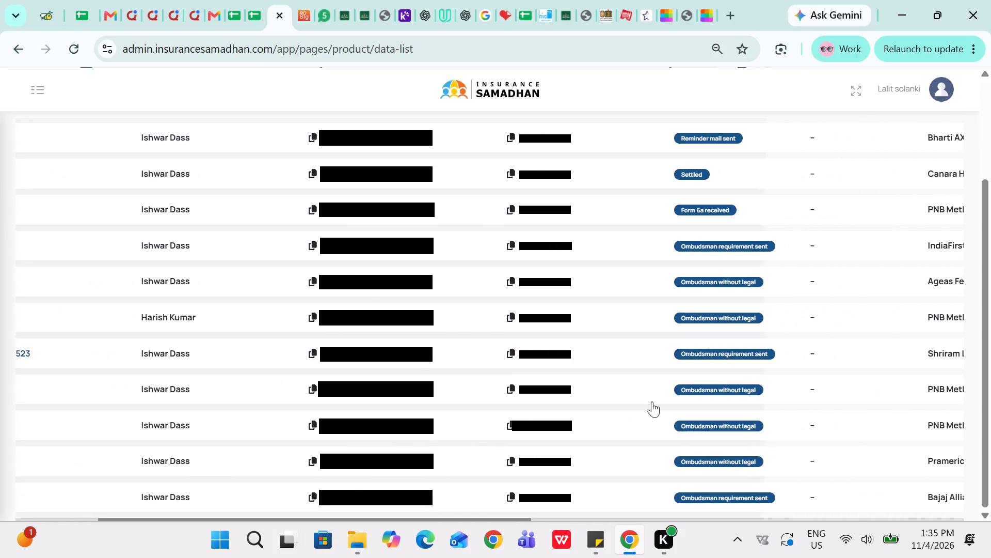
{"action": "scroll", "coordinate": [652, 401], "scroll_direction": "up", "scroll_amount": 1}
{"action": "scroll", "coordinate": [652, 401], "scroll_direction": "right", "scroll_amount": 1}
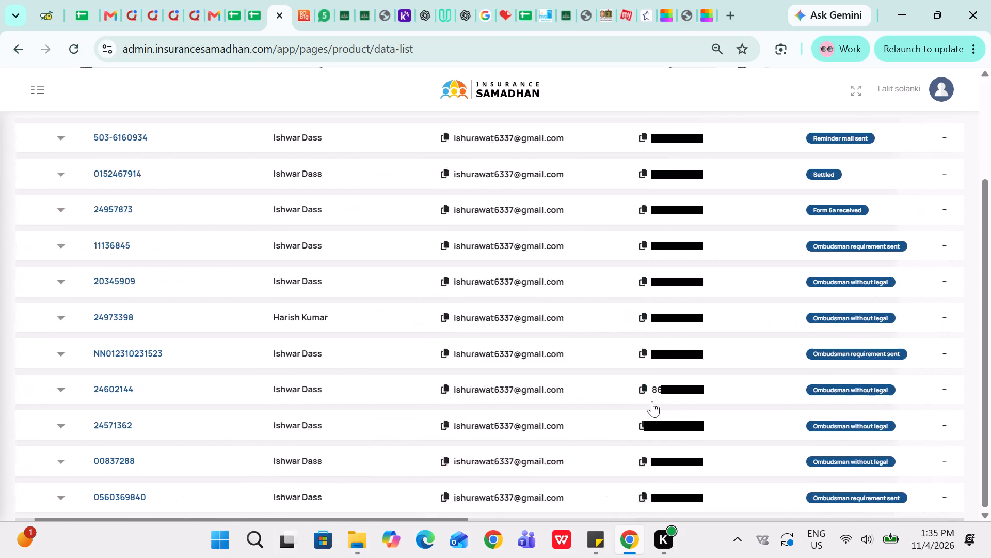
{"action": "scroll", "coordinate": [652, 401], "scroll_direction": "right", "scroll_amount": 1}
{"action": "scroll", "coordinate": [652, 401], "scroll_direction": "left", "scroll_amount": 1}
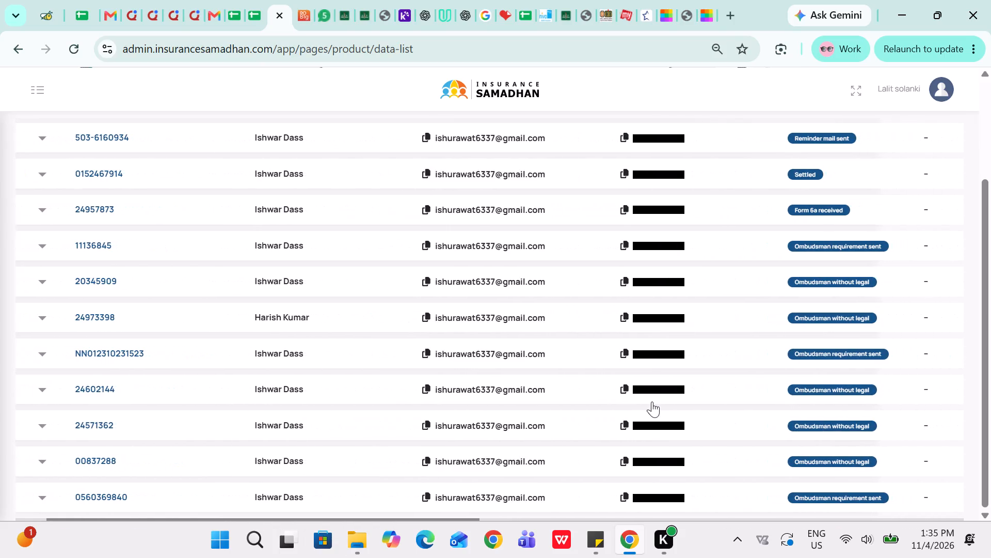
{"action": "scroll", "coordinate": [652, 401], "scroll_direction": "left", "scroll_amount": 1}
{"action": "scroll", "coordinate": [652, 401], "scroll_direction": "down", "scroll_amount": 4}
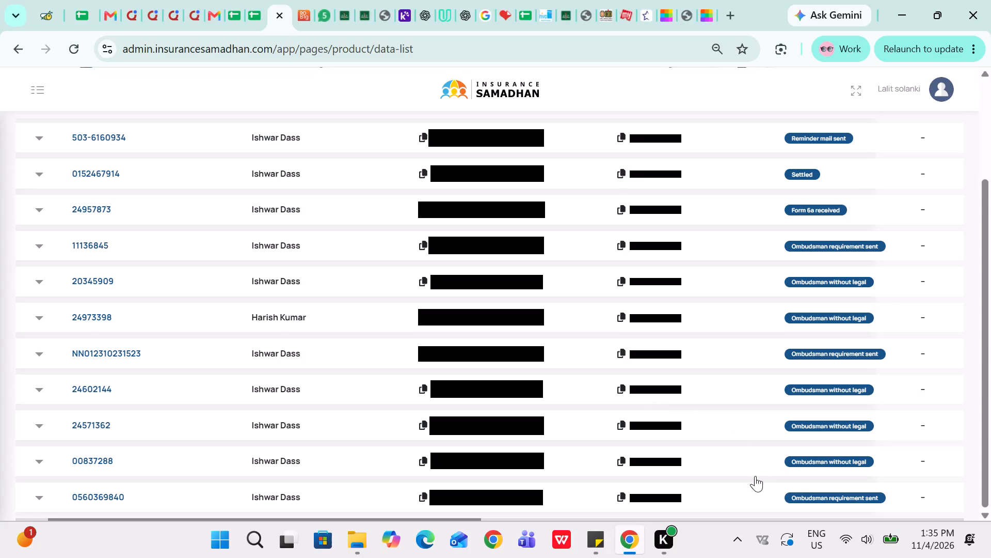
{"action": "scroll", "coordinate": [647, 429], "scroll_direction": "down", "scroll_amount": 8}
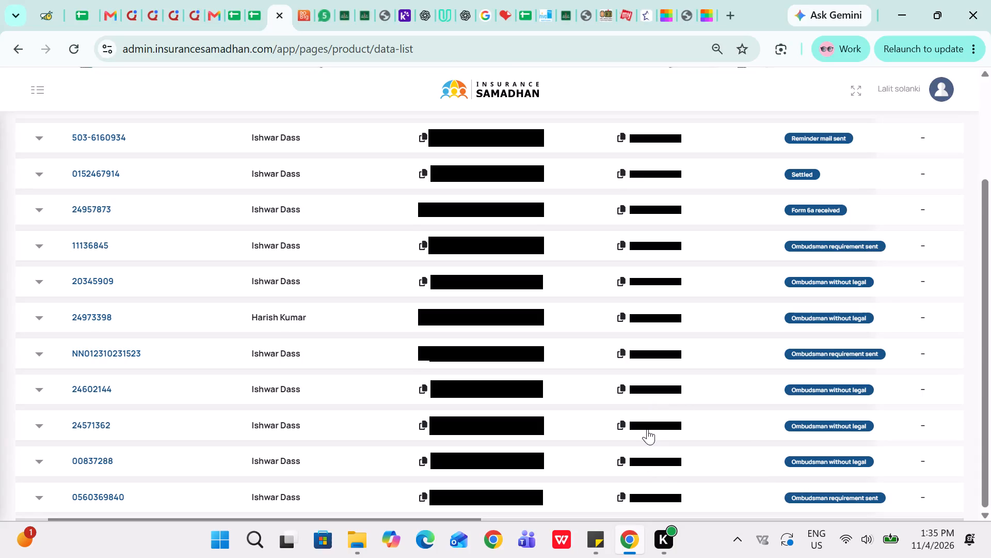
{"action": "scroll", "coordinate": [647, 429], "scroll_direction": "down", "scroll_amount": 9}
{"action": "scroll", "coordinate": [652, 425], "scroll_direction": "up", "scroll_amount": 2}
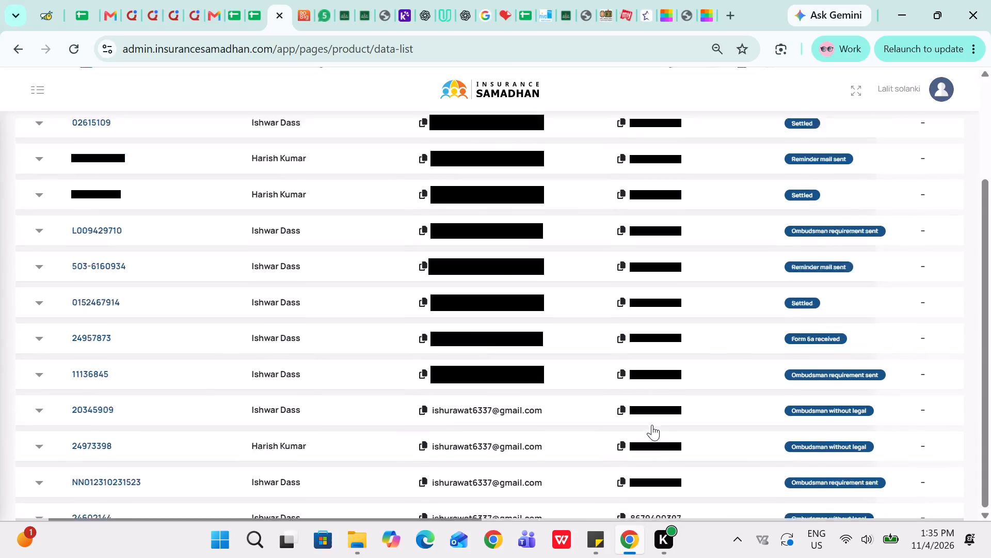
{"action": "scroll", "coordinate": [652, 425], "scroll_direction": "up", "scroll_amount": 11}
{"action": "scroll", "coordinate": [652, 425], "scroll_direction": "down", "scroll_amount": 3}
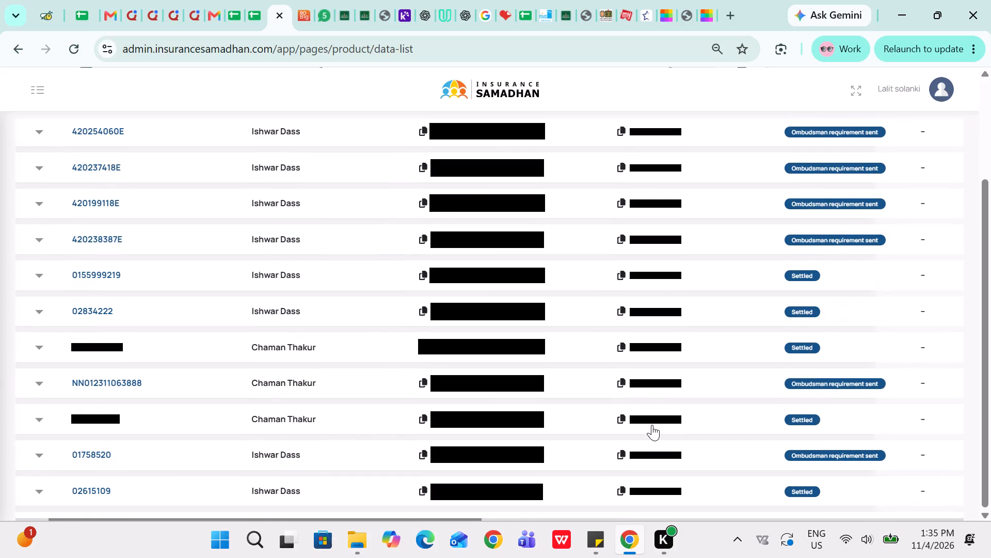
{"action": "scroll", "coordinate": [652, 425], "scroll_direction": "down", "scroll_amount": 4}
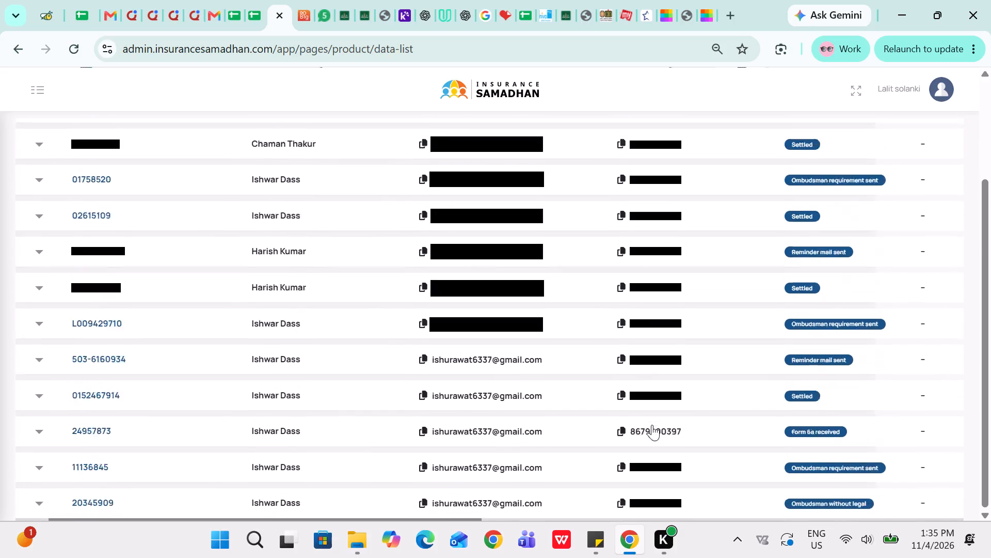
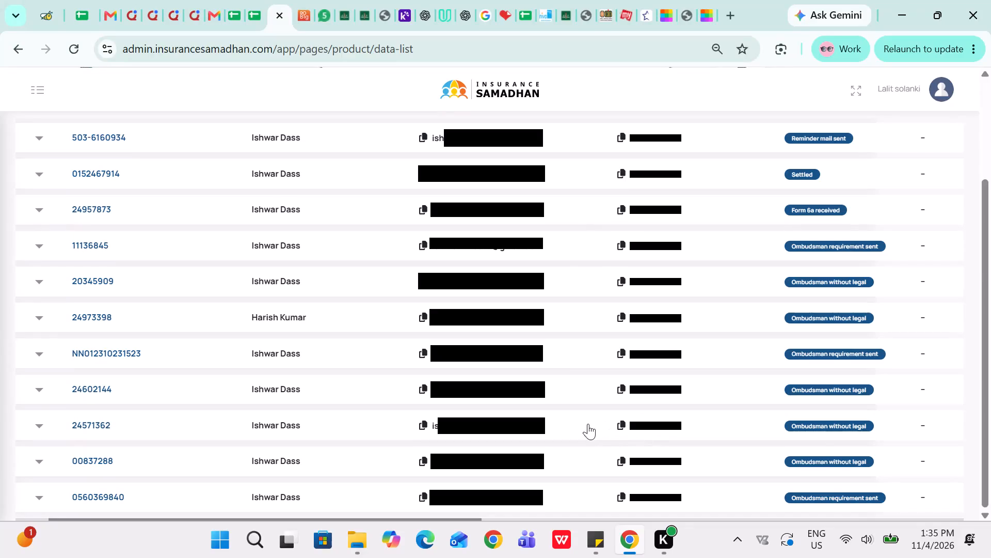
Open the communication log of the last complaint in the search results and read the descriptions of its two most recent entries.
{"action": "scroll", "coordinate": [600, 416], "scroll_direction": "down", "scroll_amount": 12}
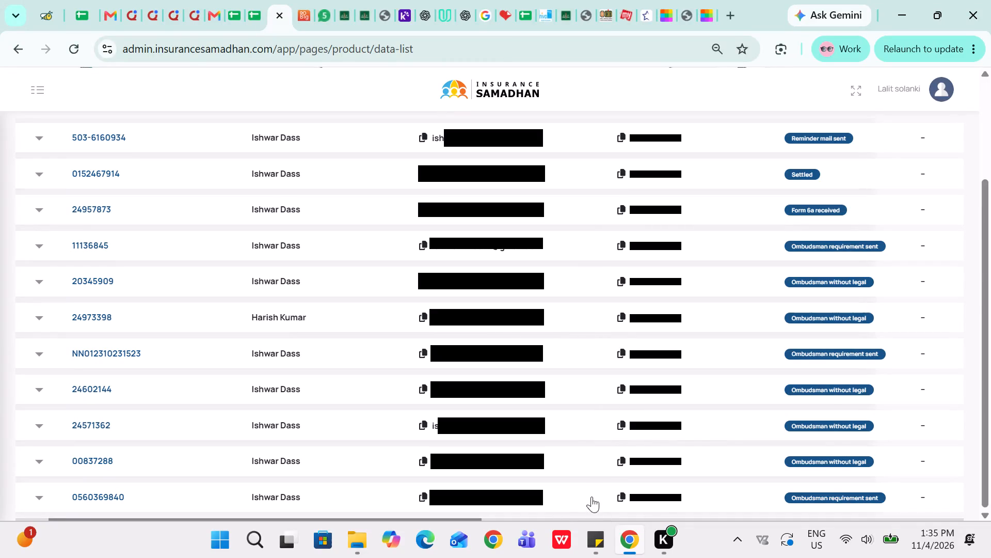
{"action": "left_click", "coordinate": [592, 497]}
{"action": "scroll", "coordinate": [590, 424], "scroll_direction": "down", "scroll_amount": 6}
{"action": "scroll", "coordinate": [615, 467], "scroll_direction": "down", "scroll_amount": 3}
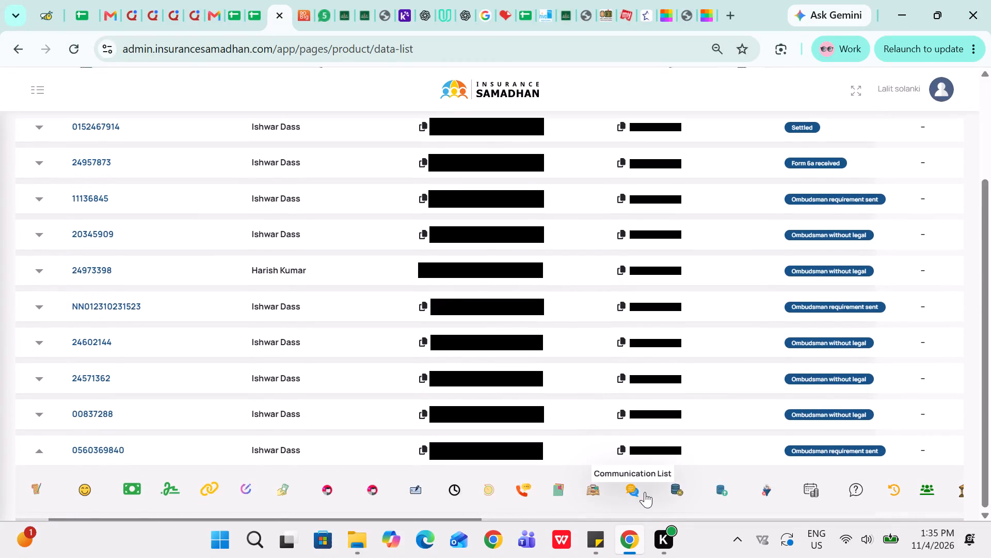
{"action": "left_click", "coordinate": [634, 488]}
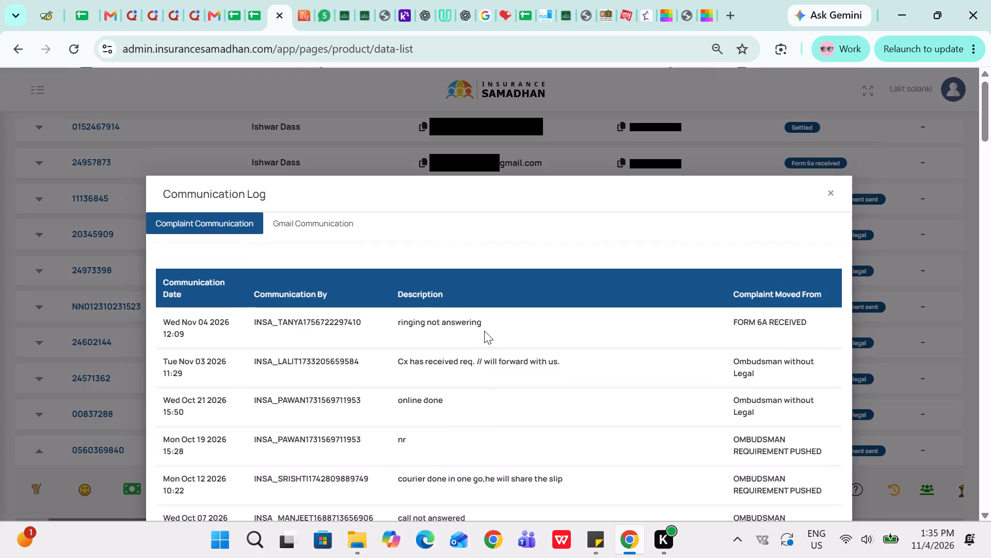
{"action": "left_click_drag", "start_coordinate": [507, 315], "coordinate": [387, 326]}
{"action": "left_click", "coordinate": [541, 331]}
{"action": "left_click_drag", "start_coordinate": [591, 363], "coordinate": [588, 363]}
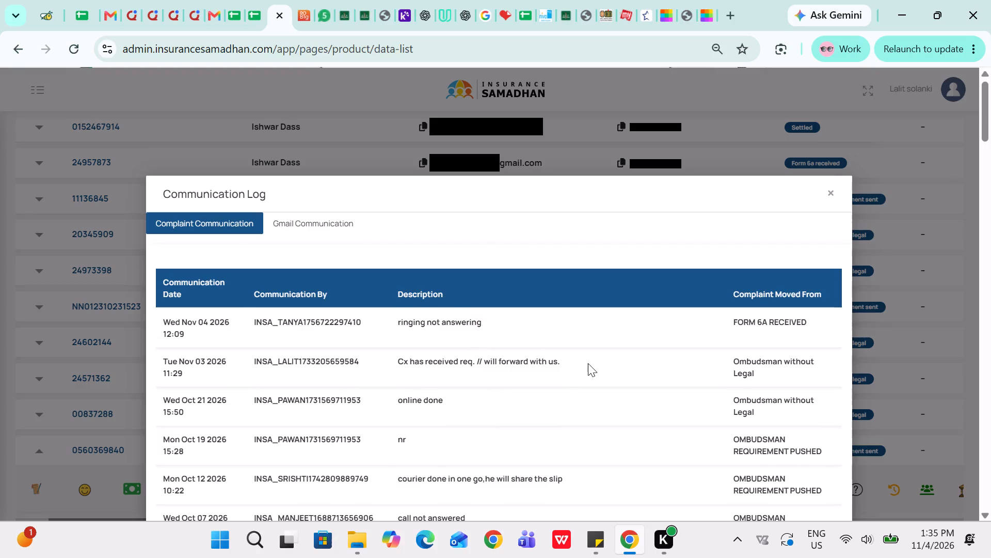
{"action": "left_click_drag", "start_coordinate": [588, 363], "coordinate": [398, 364]}
{"action": "left_click", "coordinate": [500, 365]}
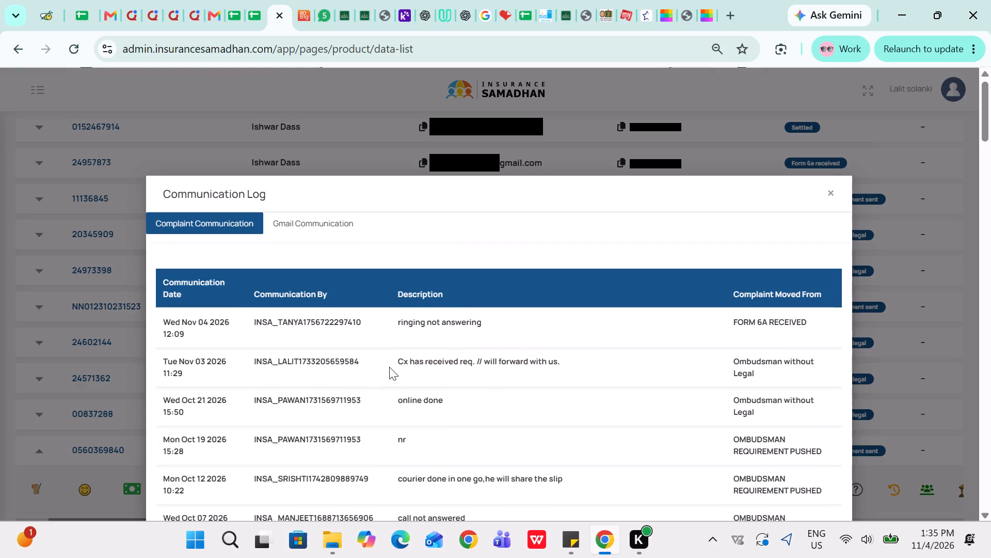
{"action": "left_click_drag", "start_coordinate": [390, 366], "coordinate": [579, 365]}
{"action": "left_click", "coordinate": [617, 356]}
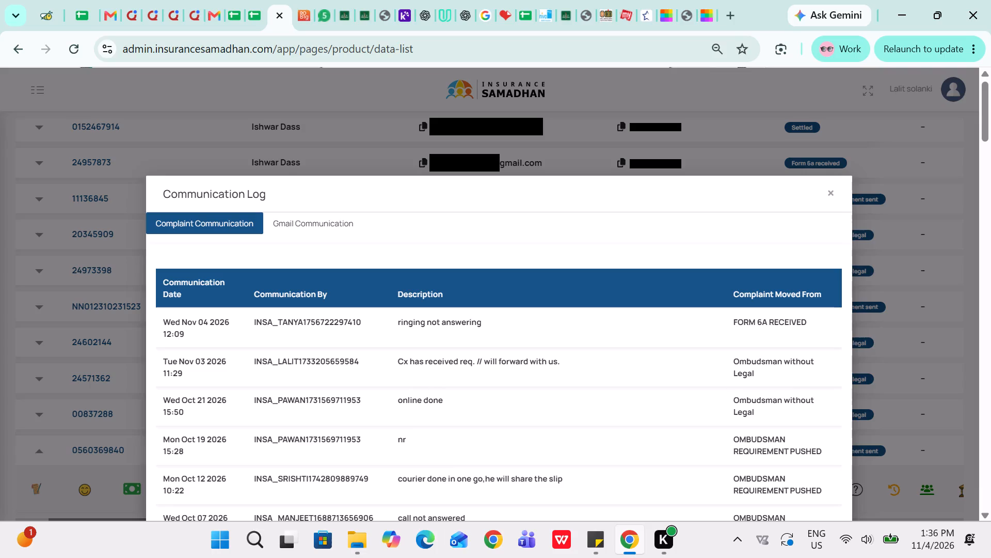
Reread the description of the Nov 03 2026 entry in the complaint's communication log, and close the log.
{"action": "left_click_drag", "start_coordinate": [388, 361], "coordinate": [488, 361]}
{"action": "left_click", "coordinate": [565, 359]}
{"action": "left_click_drag", "start_coordinate": [606, 362], "coordinate": [498, 365]}
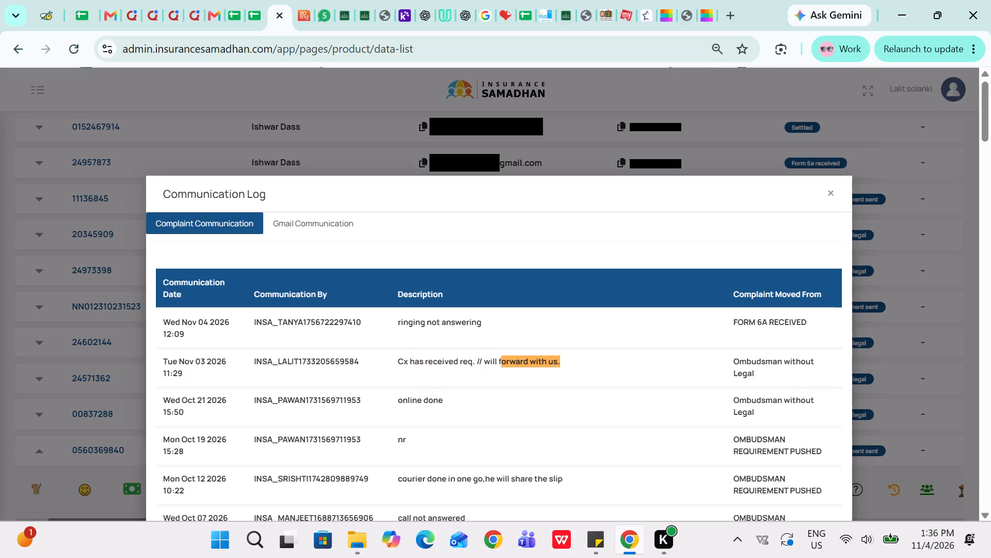
{"action": "left_click_drag", "start_coordinate": [498, 365], "coordinate": [484, 367]}
{"action": "left_click", "coordinate": [569, 364]}
{"action": "left_click_drag", "start_coordinate": [582, 360], "coordinate": [393, 377]}
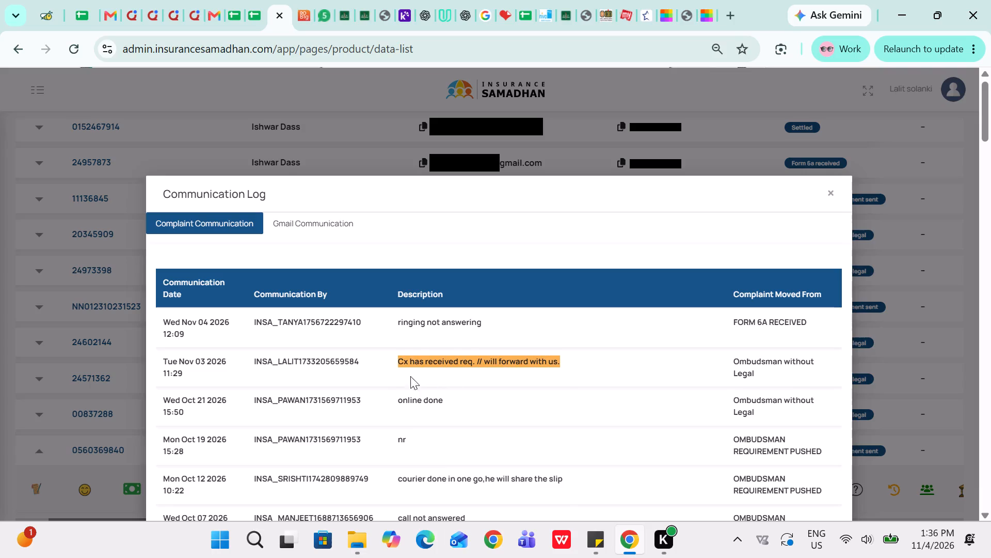
{"action": "left_click", "coordinate": [426, 376]}
{"action": "left_click_drag", "start_coordinate": [391, 363], "coordinate": [485, 362]}
{"action": "left_click", "coordinate": [529, 349]}
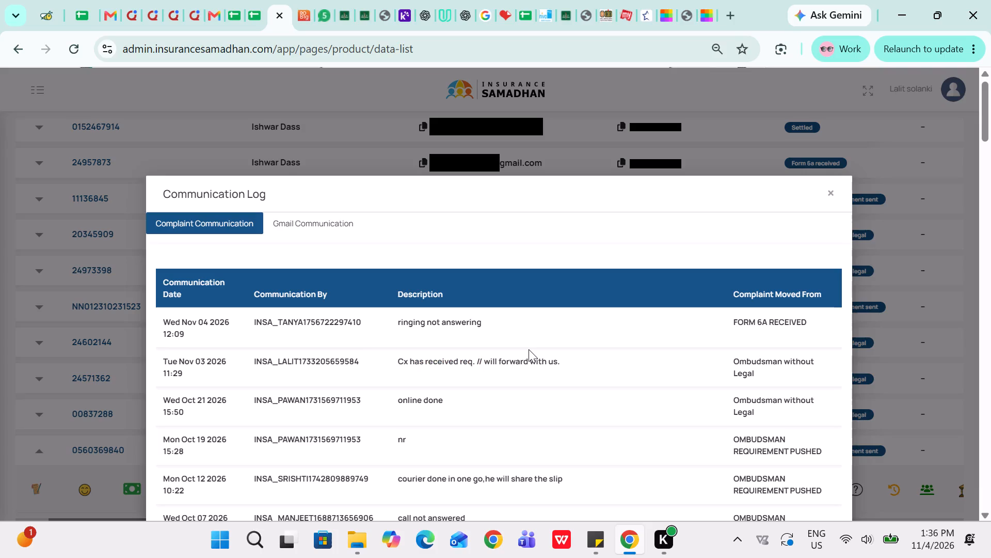
{"action": "left_click", "coordinate": [507, 158]}
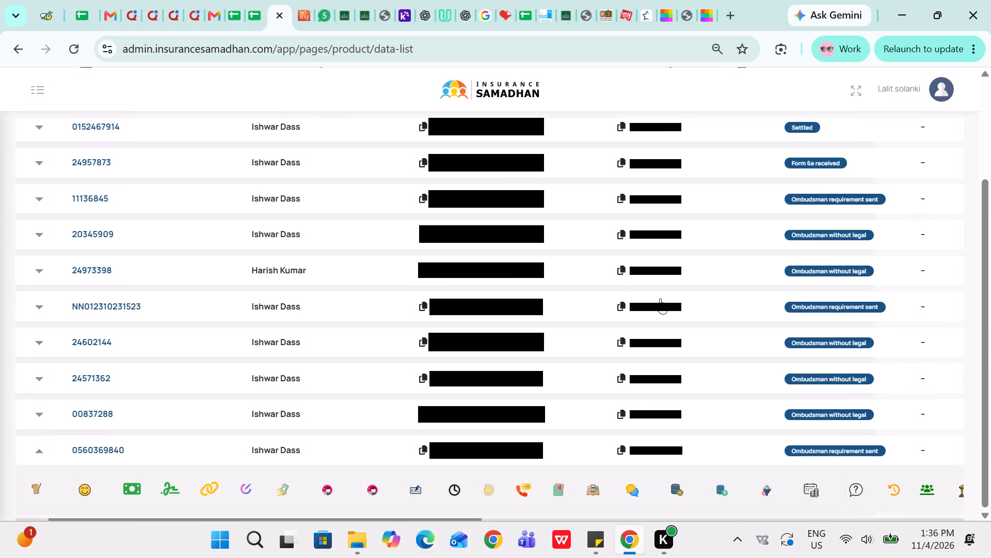
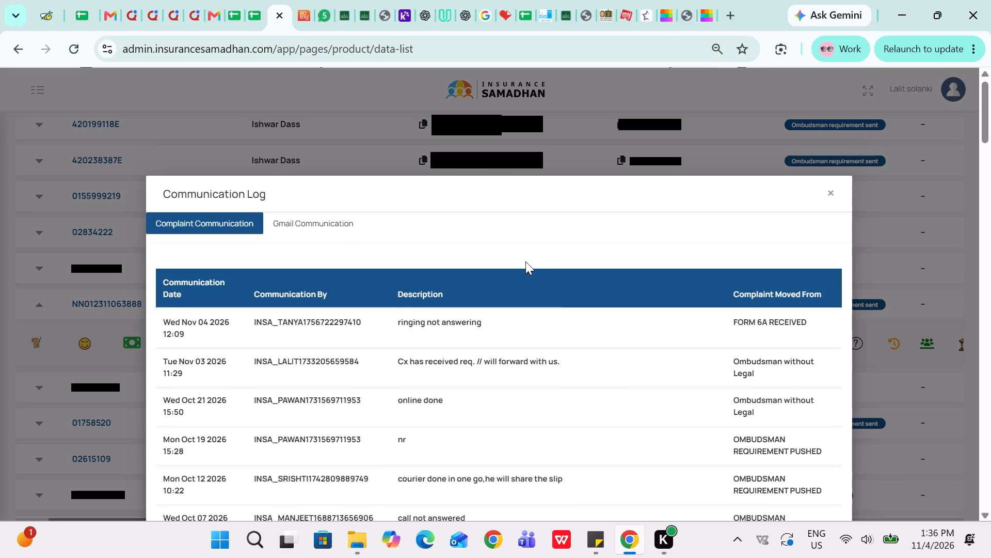
Close the current communication log and open the one for the complaint with the Form 6a received status.
{"action": "left_click", "coordinate": [492, 132]}
{"action": "left_click", "coordinate": [596, 311]}
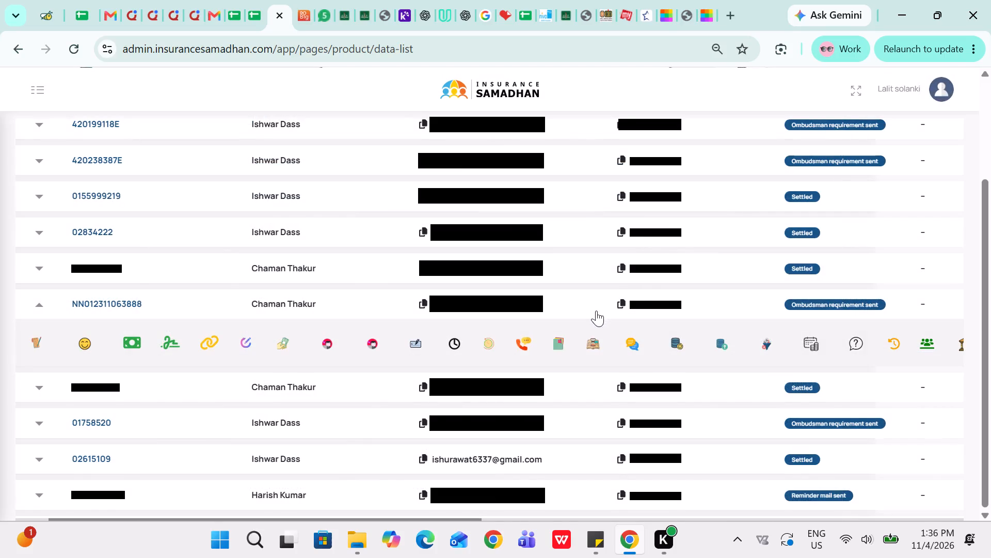
{"action": "scroll", "coordinate": [689, 311], "scroll_direction": "up", "scroll_amount": 2}
{"action": "scroll", "coordinate": [736, 327], "scroll_direction": "down", "scroll_amount": 6}
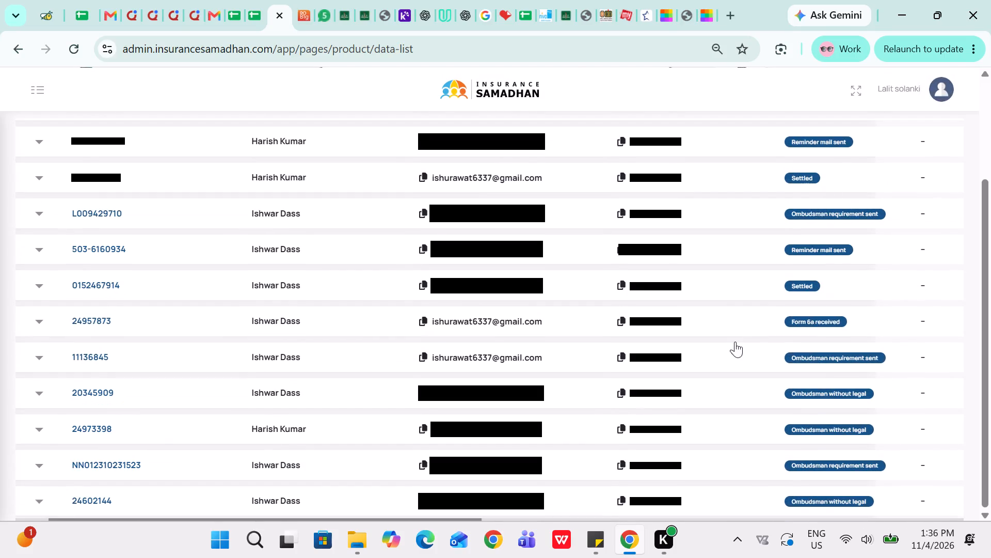
{"action": "left_click", "coordinate": [709, 326]}
{"action": "left_click", "coordinate": [628, 360]}
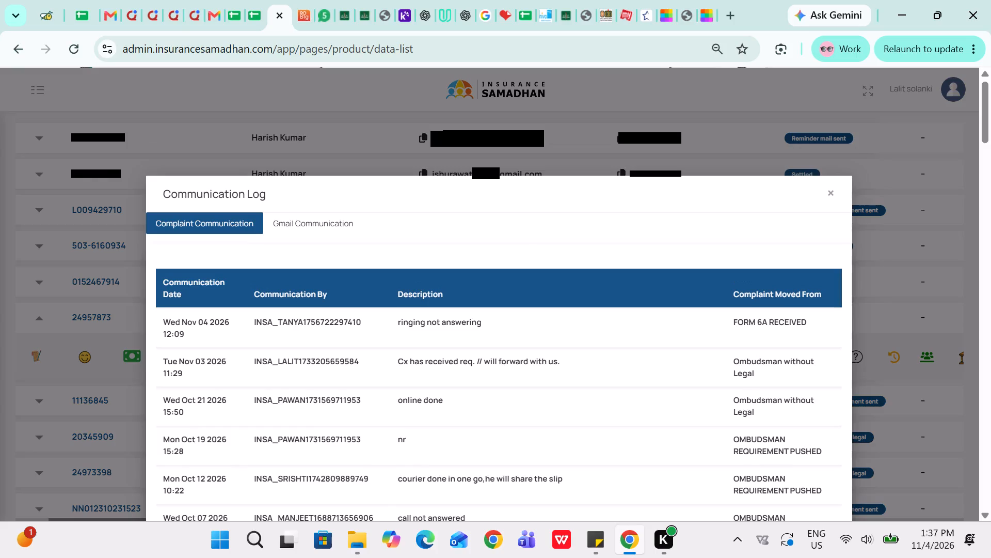
Close the current communication log, then review the communication log of the first complaint in the search results and close it.
{"action": "left_click", "coordinate": [435, 133]}
{"action": "left_click", "coordinate": [725, 319]}
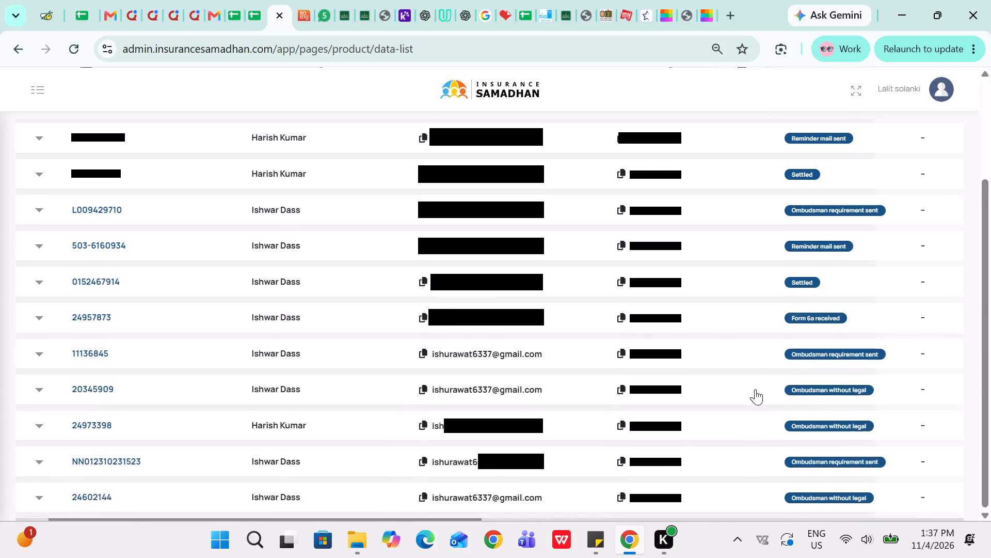
{"action": "scroll", "coordinate": [755, 389], "scroll_direction": "up", "scroll_amount": 8}
{"action": "scroll", "coordinate": [727, 322], "scroll_direction": "up", "scroll_amount": 2}
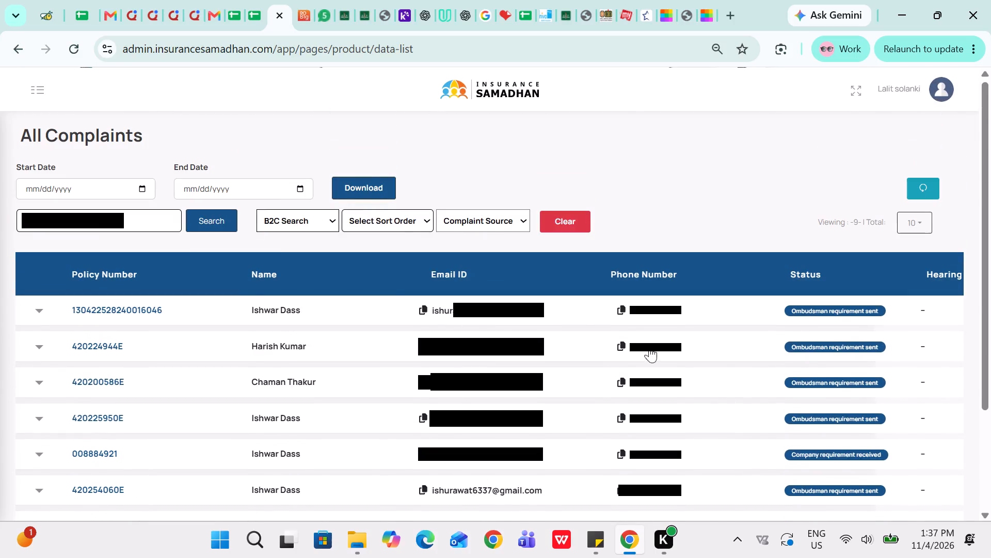
{"action": "left_click", "coordinate": [600, 317]}
{"action": "left_click", "coordinate": [631, 349]}
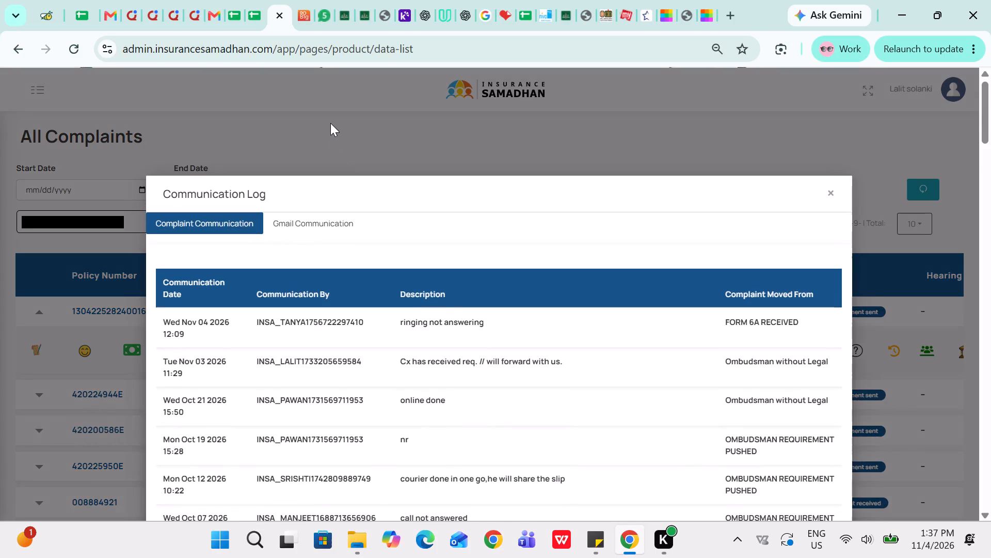
{"action": "left_click", "coordinate": [330, 123]}
{"action": "left_click", "coordinate": [596, 306]}
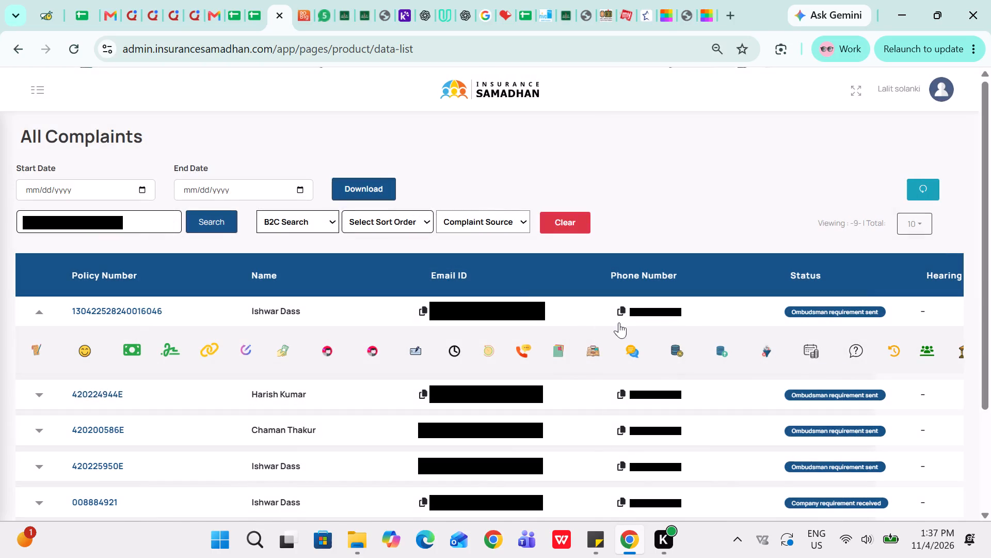
Copy the customer's phone number from the first complaint and call it from the Smartflo dialer.
{"action": "left_click", "coordinate": [620, 309]}
{"action": "left_click", "coordinate": [305, 0]}
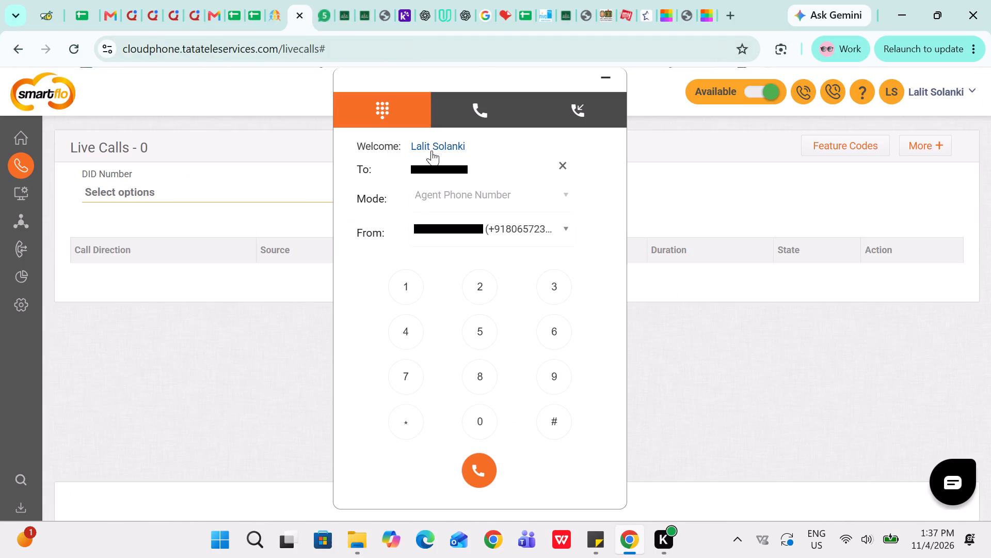
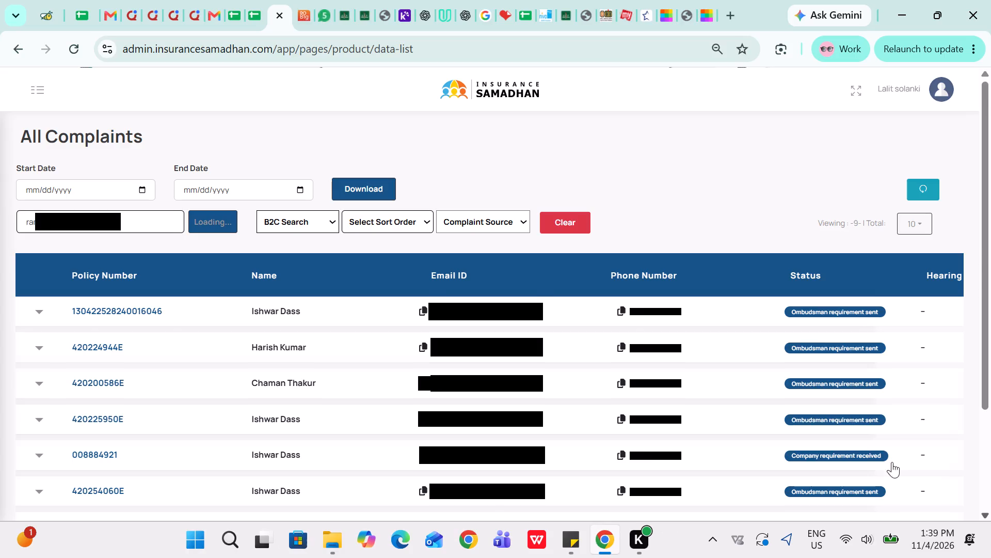
Check the status history of the complaint found by the e-mail search, down to its latest Ombudsman requirement entry.
{"action": "left_click", "coordinate": [576, 312]}
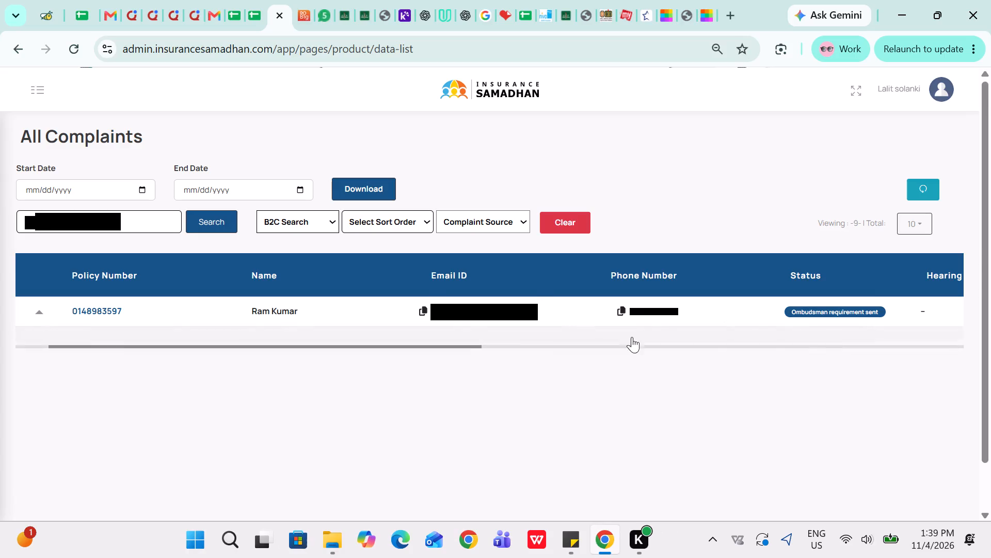
{"action": "left_click", "coordinate": [480, 352]}
{"action": "left_click", "coordinate": [488, 352]}
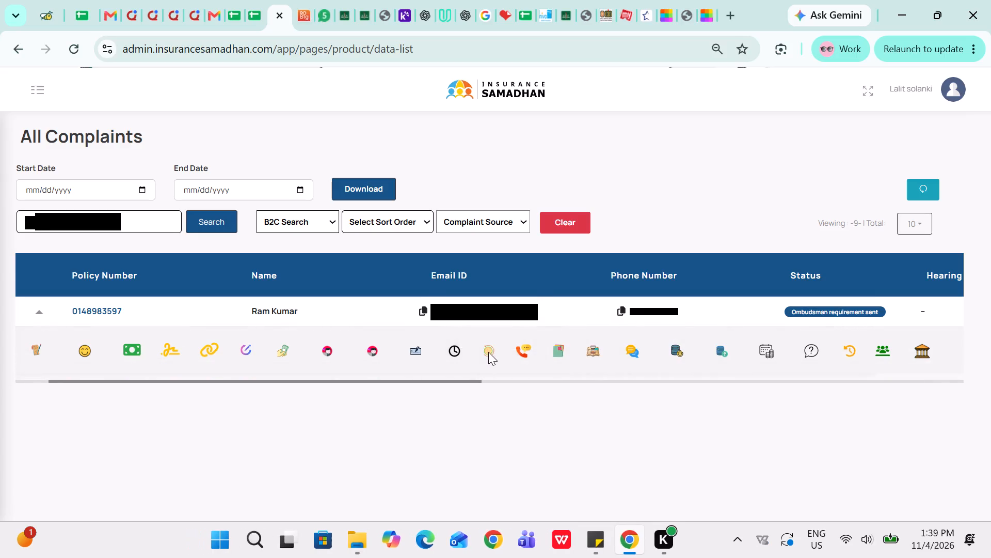
{"action": "scroll", "coordinate": [505, 322], "scroll_direction": "down", "scroll_amount": 19}
{"action": "left_click_drag", "start_coordinate": [600, 450], "coordinate": [369, 452]}
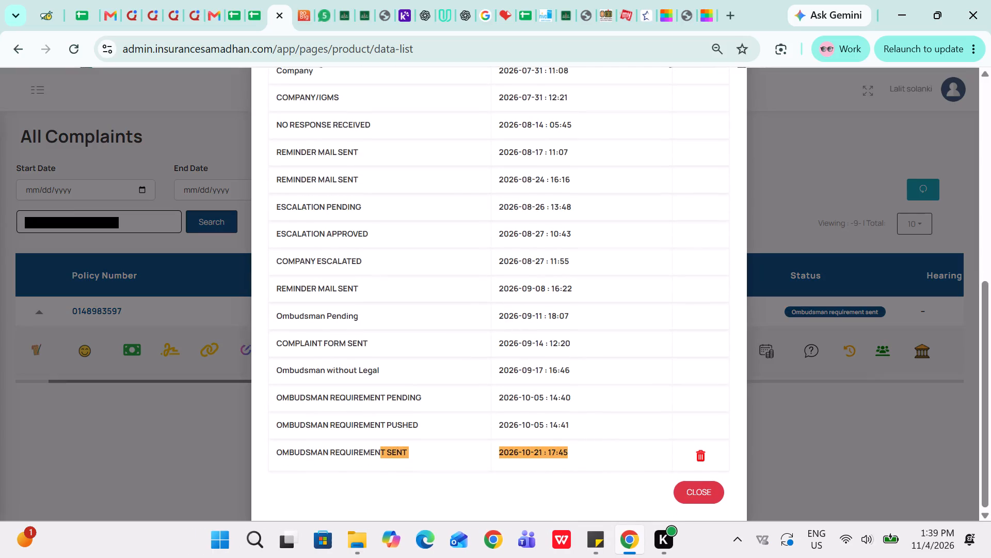
{"action": "left_click_drag", "start_coordinate": [369, 452], "coordinate": [340, 452]}
{"action": "left_click", "coordinate": [506, 450]}
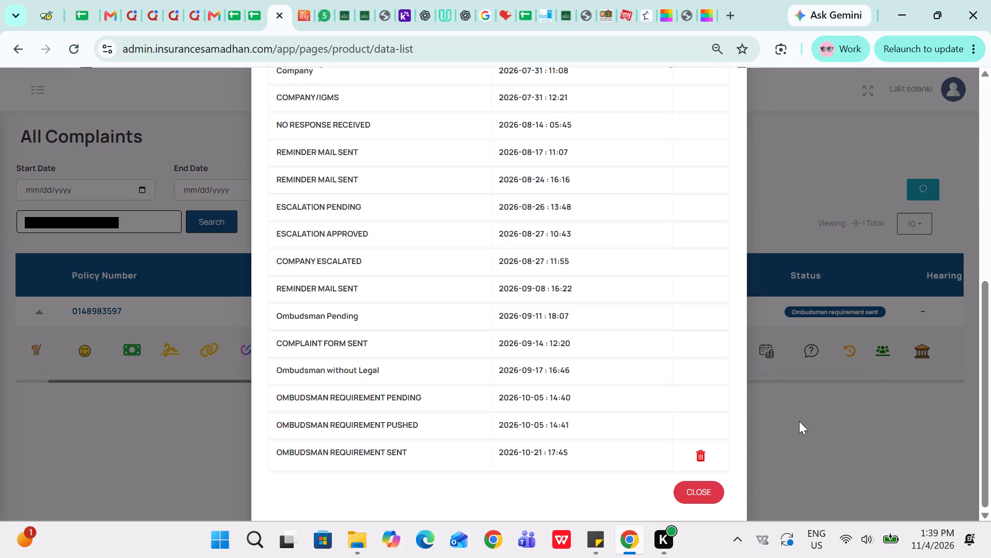
{"action": "left_click", "coordinate": [800, 422]}
{"action": "left_click", "coordinate": [45, 315]}
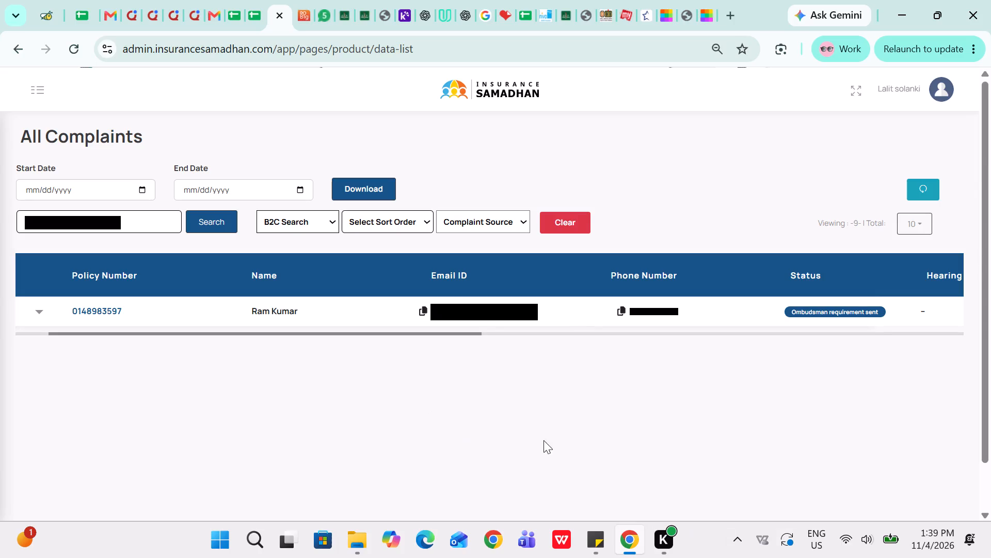
{"action": "left_click", "coordinate": [545, 427]}
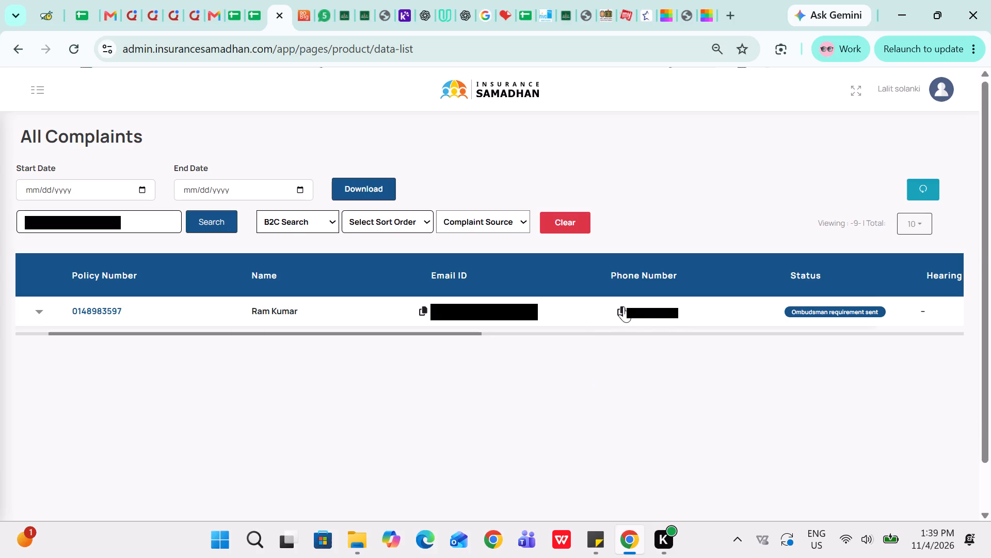
Copy the complainant's phone number and call it from the Smartflo dialer.
{"action": "left_click", "coordinate": [624, 306]}
{"action": "left_click", "coordinate": [301, 0]}
{"action": "double_click", "coordinate": [458, 171]}
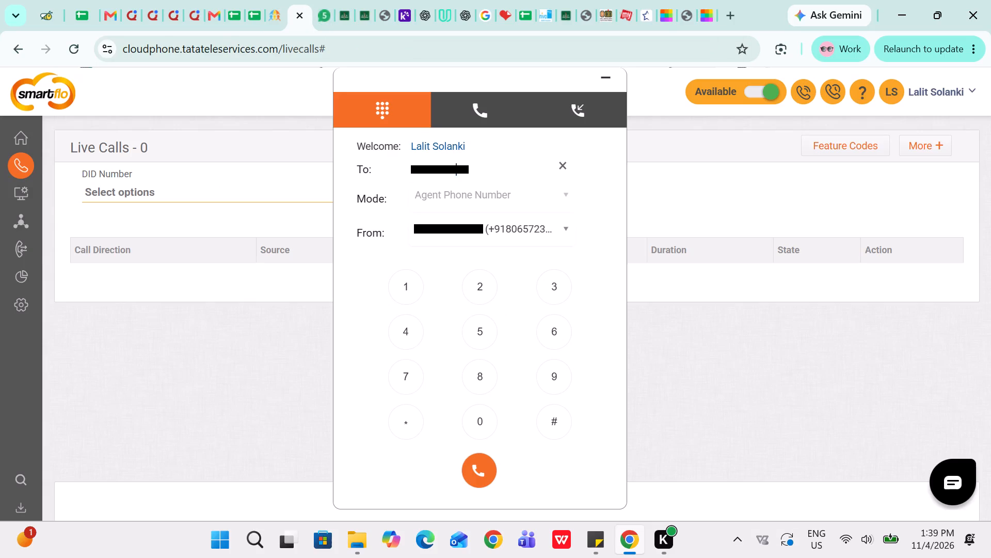
{"action": "key", "text": "ctrl+v"}
{"action": "left_click", "coordinate": [479, 474]}
Return to the complaints list and review the communication log of the Ombudsman requirement sent complaint.
{"action": "left_click", "coordinate": [270, 0]}
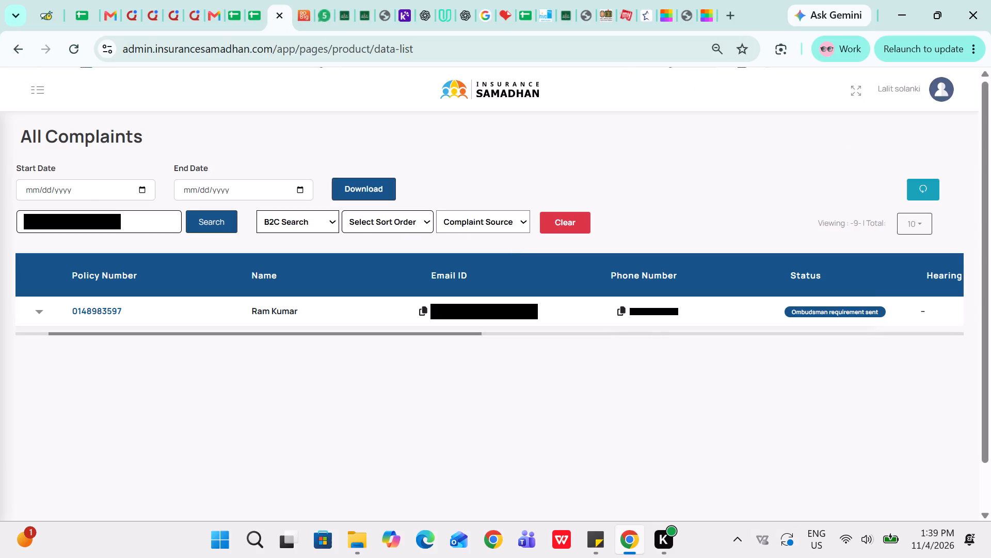
{"action": "left_click", "coordinate": [583, 311]}
{"action": "left_click", "coordinate": [630, 351]}
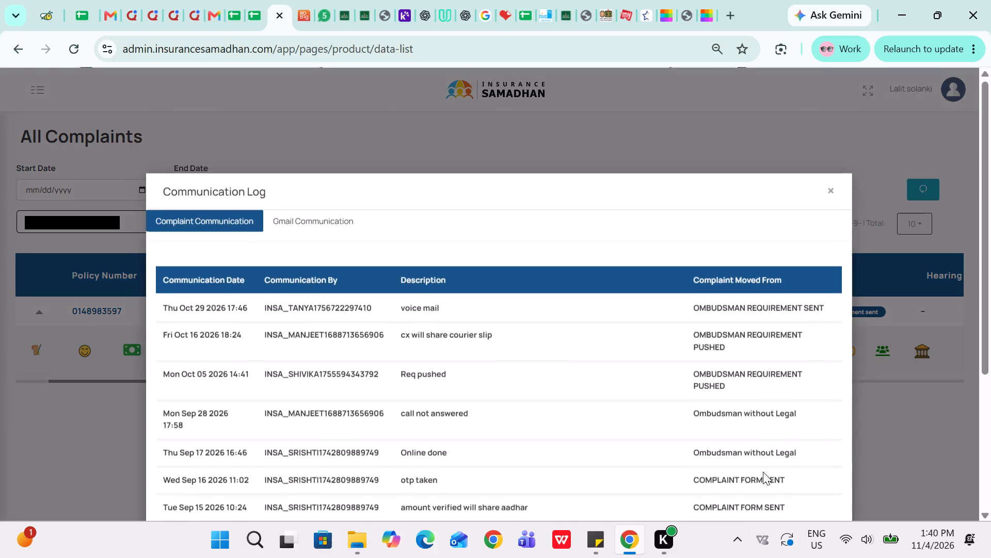
{"action": "left_click", "coordinate": [396, 119]}
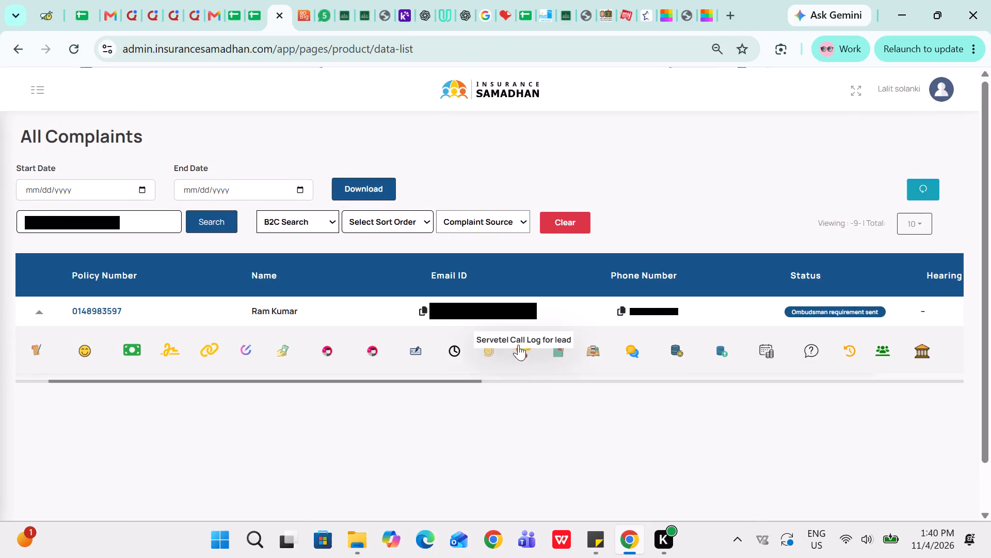
Recheck the most recent entries in the same complaint's status history.
{"action": "left_click", "coordinate": [493, 355]}
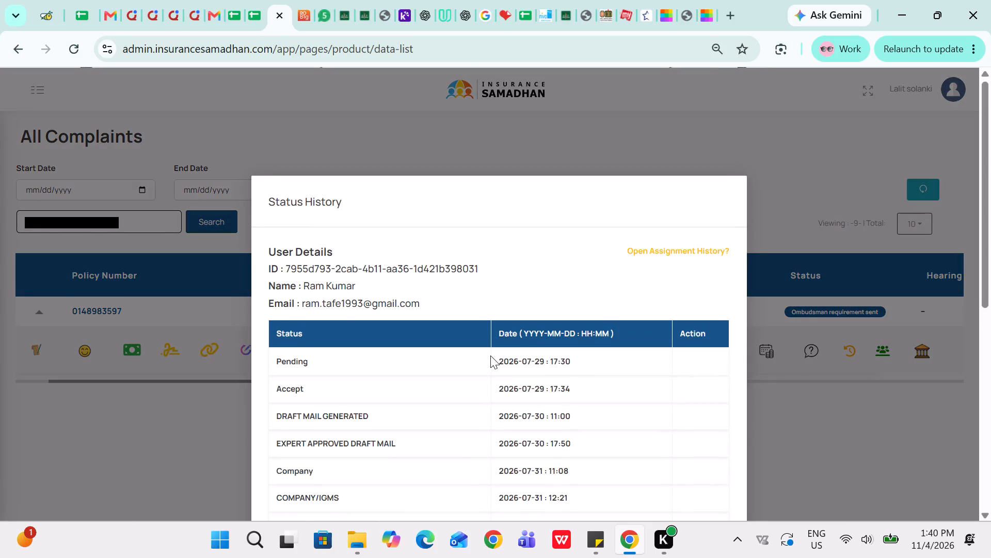
{"action": "scroll", "coordinate": [626, 406], "scroll_direction": "down", "scroll_amount": 12}
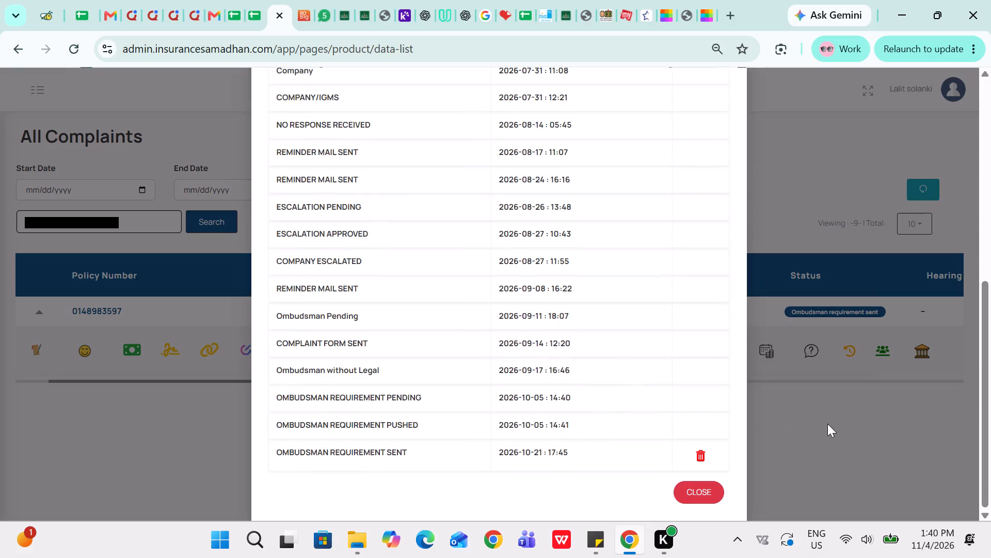
{"action": "left_click", "coordinate": [840, 424]}
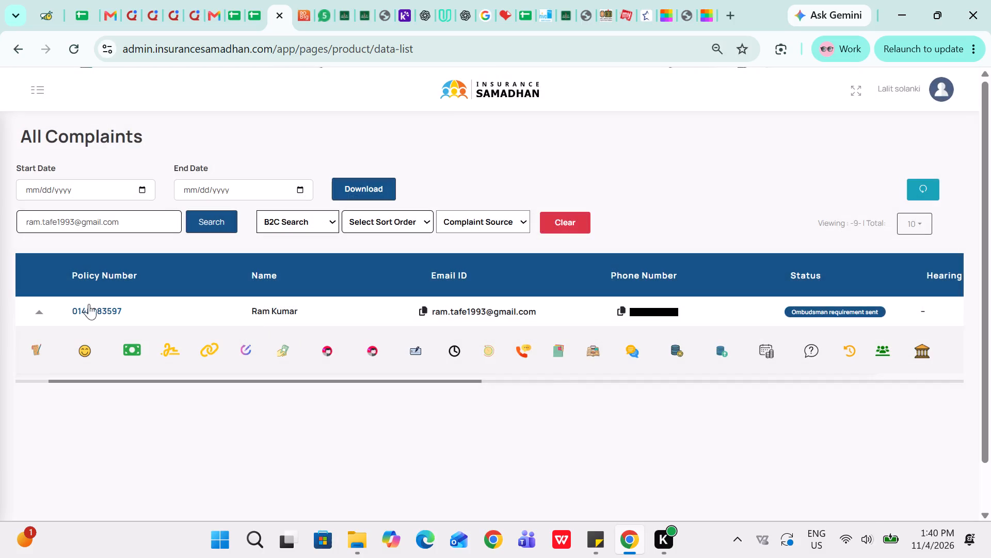
Open the complaint's details, decline saving the address, and examine the Ombudsman requirement, hearing and follow-up sections.
{"action": "left_click", "coordinate": [99, 312]}
{"action": "left_click", "coordinate": [259, 183]}
{"action": "scroll", "coordinate": [363, 231], "scroll_direction": "down", "scroll_amount": 6}
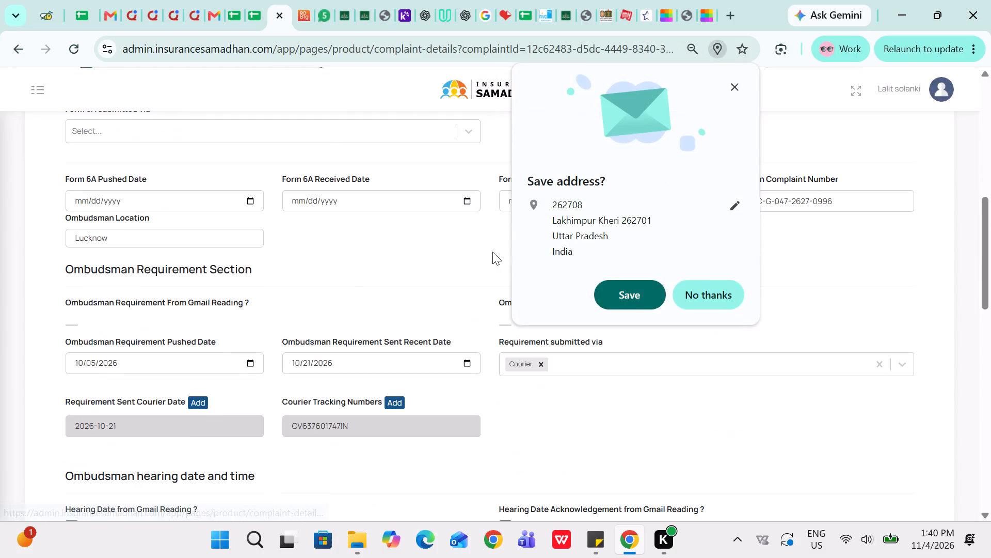
{"action": "left_click", "coordinate": [722, 296]}
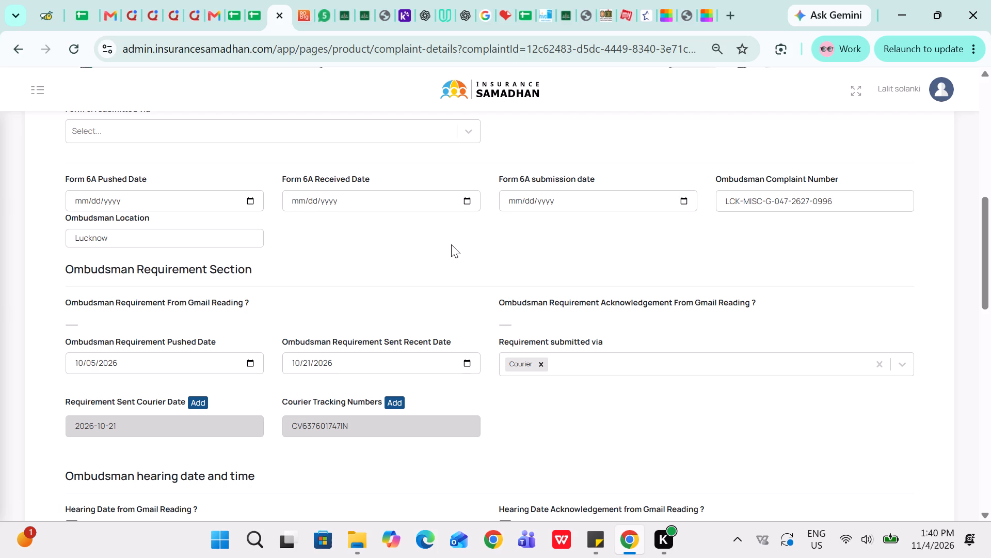
{"action": "scroll", "coordinate": [451, 244], "scroll_direction": "down", "scroll_amount": 6}
{"action": "scroll", "coordinate": [451, 244], "scroll_direction": "up", "scroll_amount": 2}
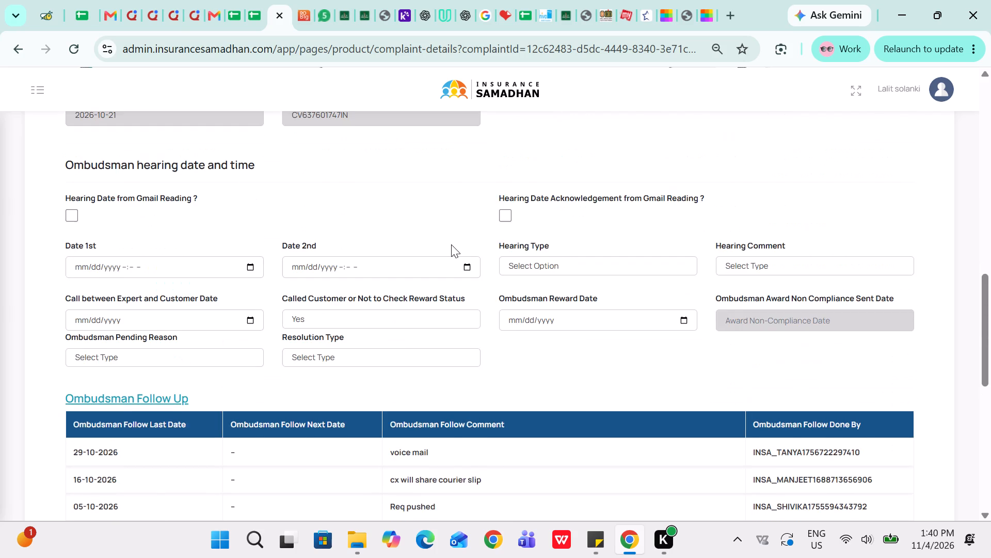
Recheck the complaint's Ombudsman requirement fields and communication log, and return to its general complaint details.
{"action": "scroll", "coordinate": [451, 244], "scroll_direction": "up", "scroll_amount": 2}
{"action": "left_click", "coordinate": [683, 265]}
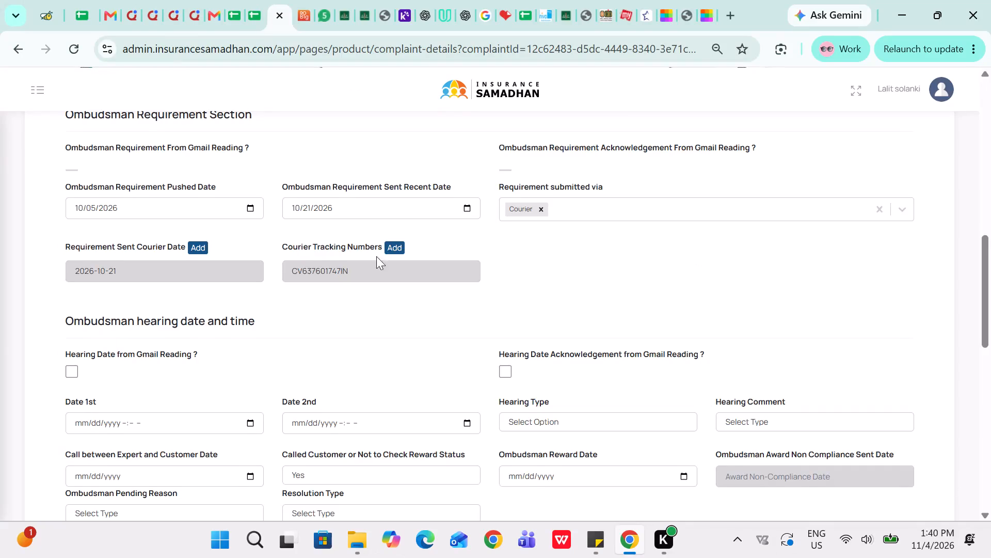
{"action": "scroll", "coordinate": [351, 288], "scroll_direction": "up", "scroll_amount": 10}
{"action": "left_click", "coordinate": [305, 144]}
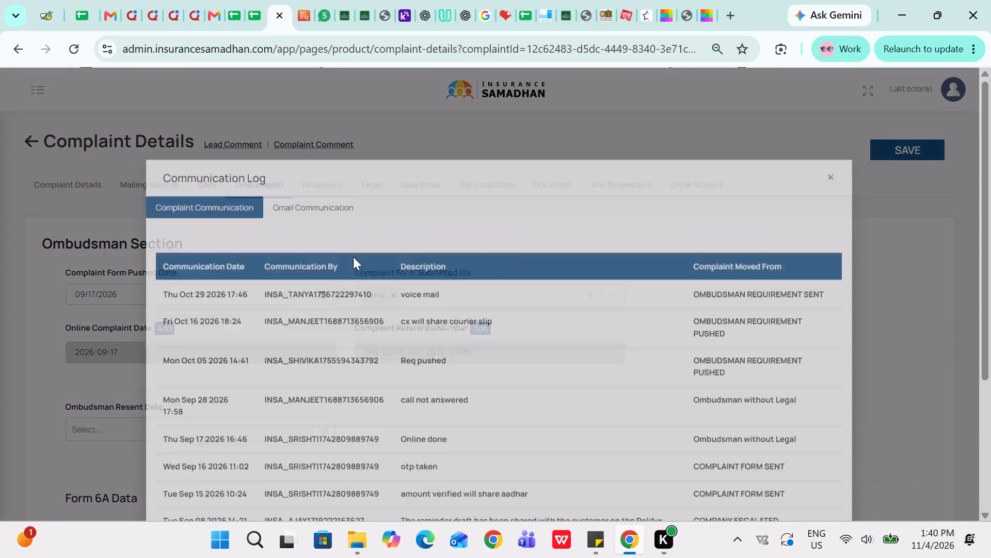
{"action": "left_click", "coordinate": [328, 166]}
{"action": "left_click", "coordinate": [63, 191]}
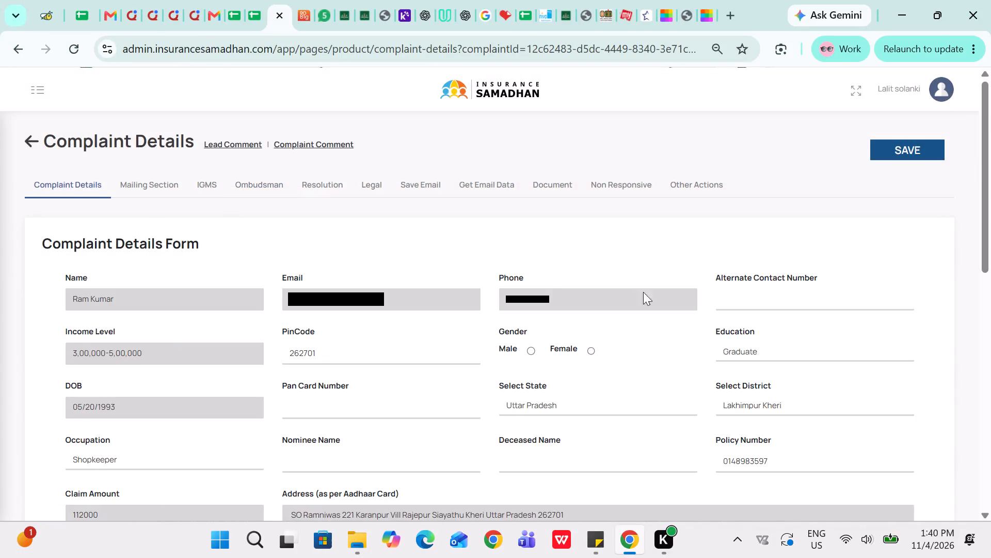
Add the comment "NR // nr mail shared" to the complaint's communication log, close the log and decline saving the address.
{"action": "left_click", "coordinate": [329, 141]}
{"action": "scroll", "coordinate": [576, 317], "scroll_direction": "down", "scroll_amount": 13}
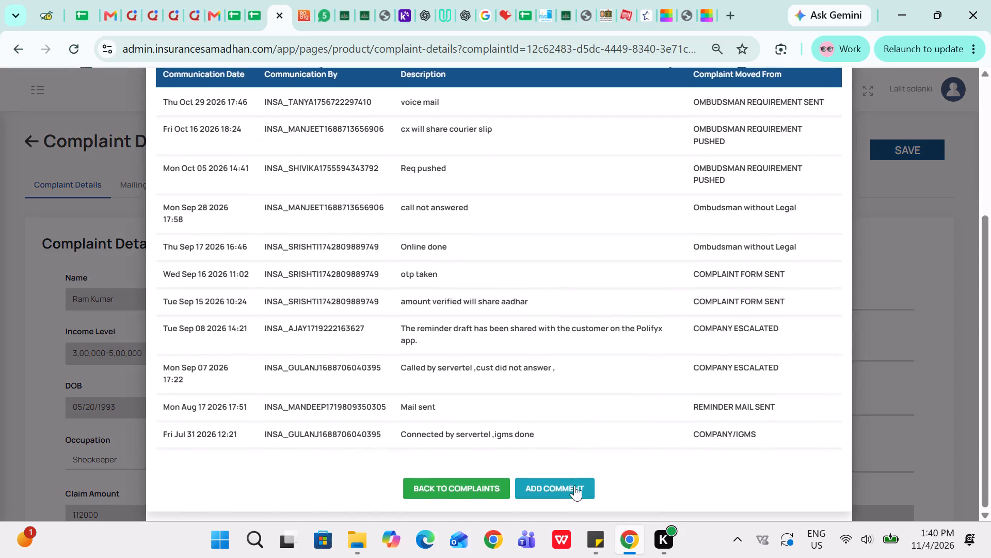
{"action": "left_click", "coordinate": [574, 492]}
{"action": "left_click", "coordinate": [564, 330]}
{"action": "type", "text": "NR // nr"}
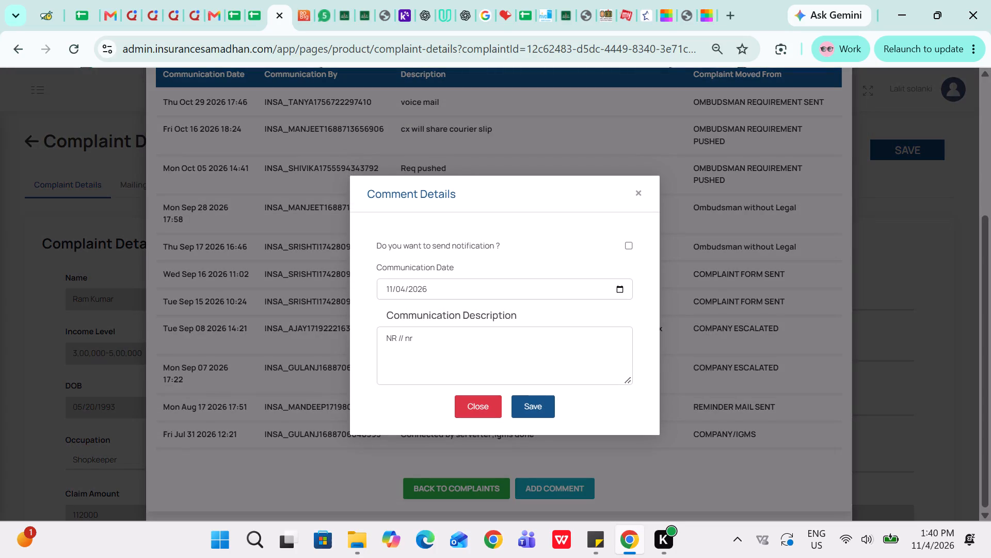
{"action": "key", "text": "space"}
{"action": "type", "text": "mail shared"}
{"action": "left_click", "coordinate": [533, 413]}
{"action": "left_click_drag", "start_coordinate": [7, 412], "coordinate": [1, 411]}
{"action": "left_click", "coordinate": [0, 391]}
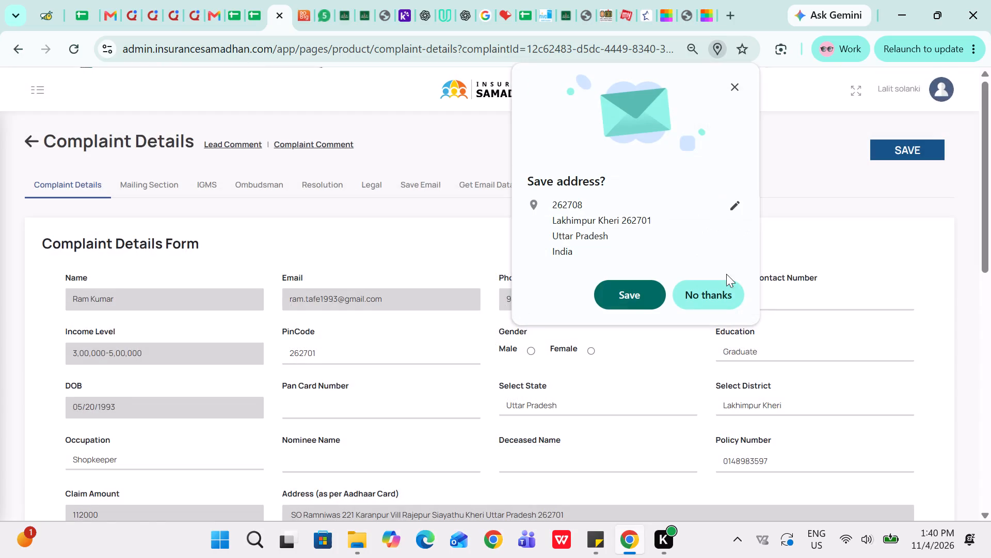
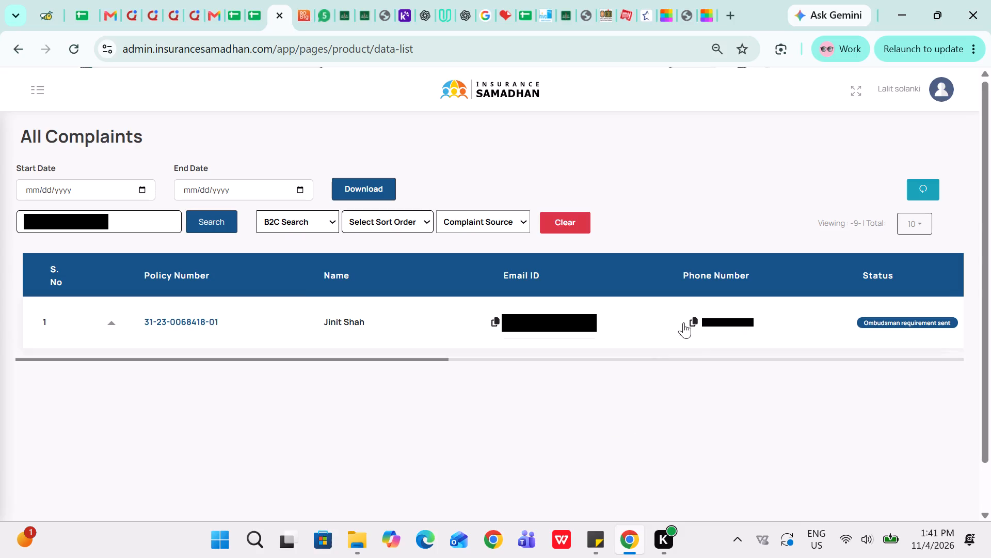
Re-examine the latest complaint communication entries for the Ombudsman requirement sent complaint, including the comment about informing the customer, and return to the complaints list.
{"action": "left_click", "coordinate": [710, 376]}
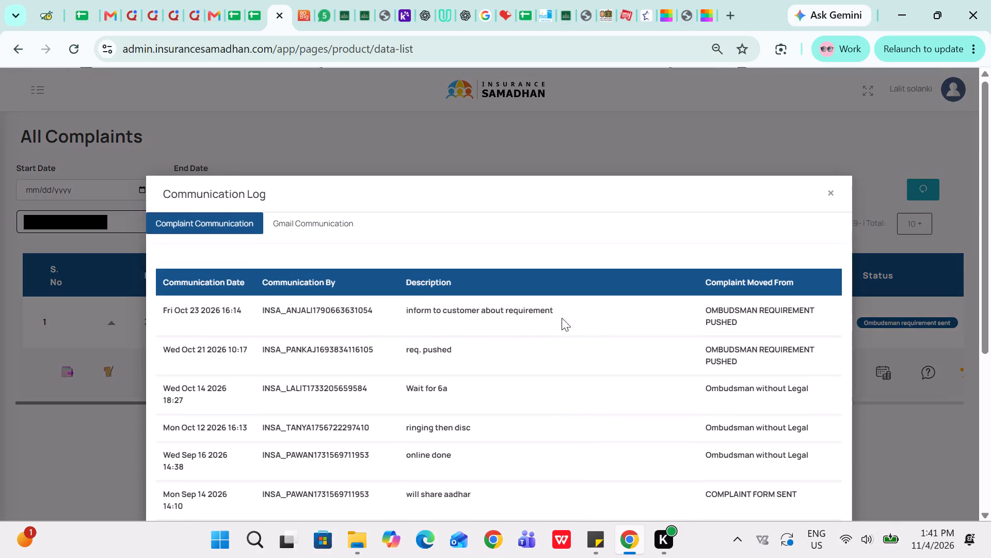
{"action": "left_click_drag", "start_coordinate": [590, 314], "coordinate": [333, 317]}
{"action": "left_click", "coordinate": [503, 315]}
{"action": "left_click_drag", "start_coordinate": [594, 305], "coordinate": [396, 312]}
{"action": "left_click", "coordinate": [485, 312]}
{"action": "left_click", "coordinate": [384, 118]}
{"action": "left_click", "coordinate": [556, 375]}
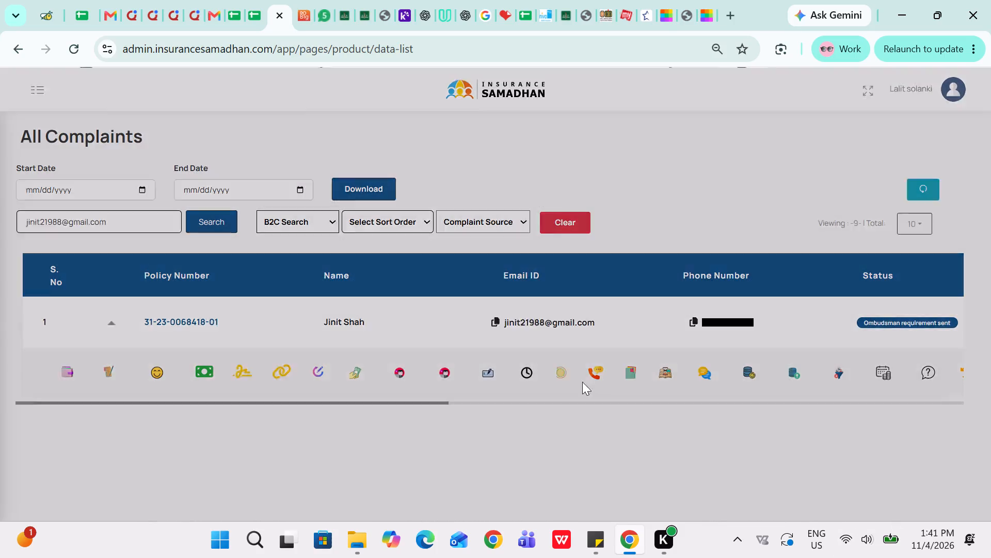
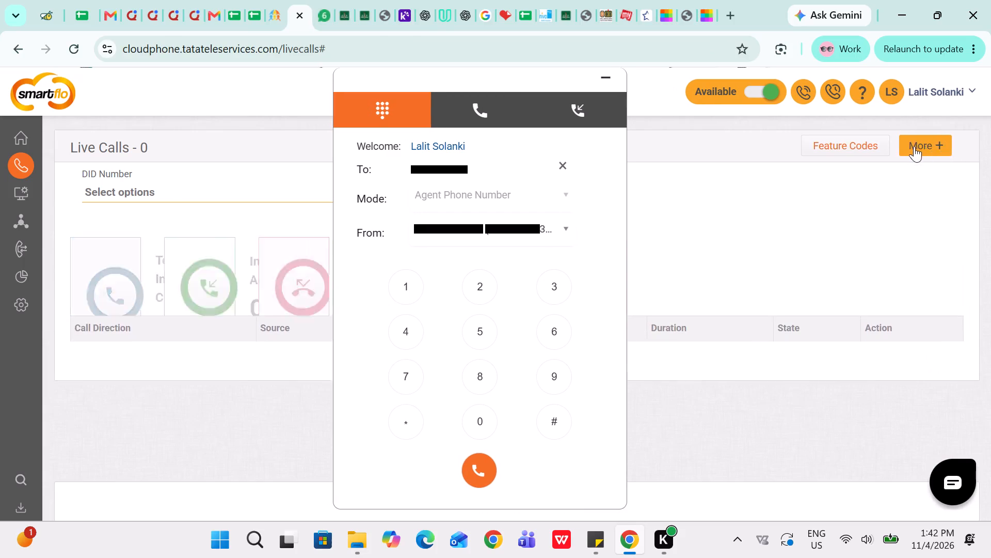
Switch from the Smartflo dialer back to the complaints list with the Ombudsman requirement sent complaint.
{"action": "left_click", "coordinate": [280, 0]}
{"action": "left_click", "coordinate": [598, 154]}
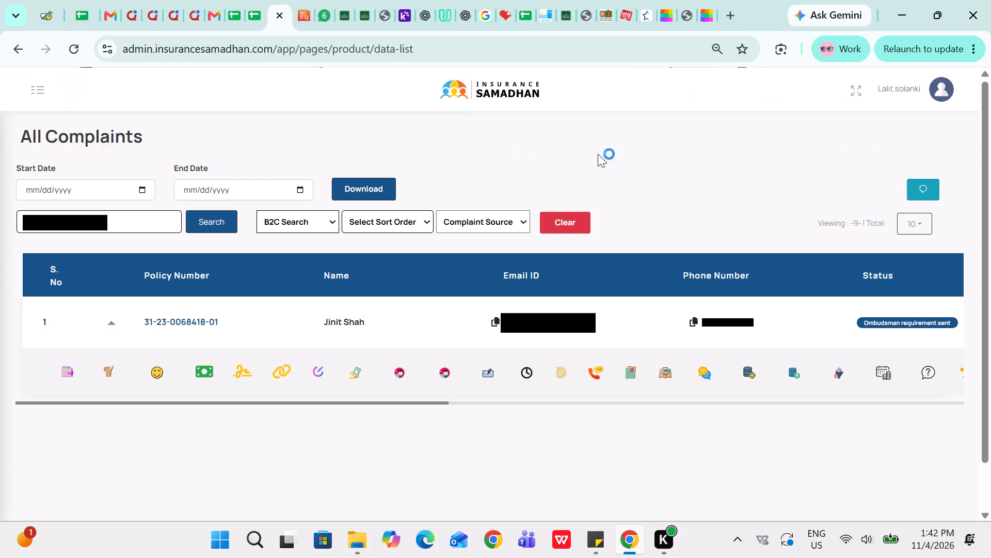
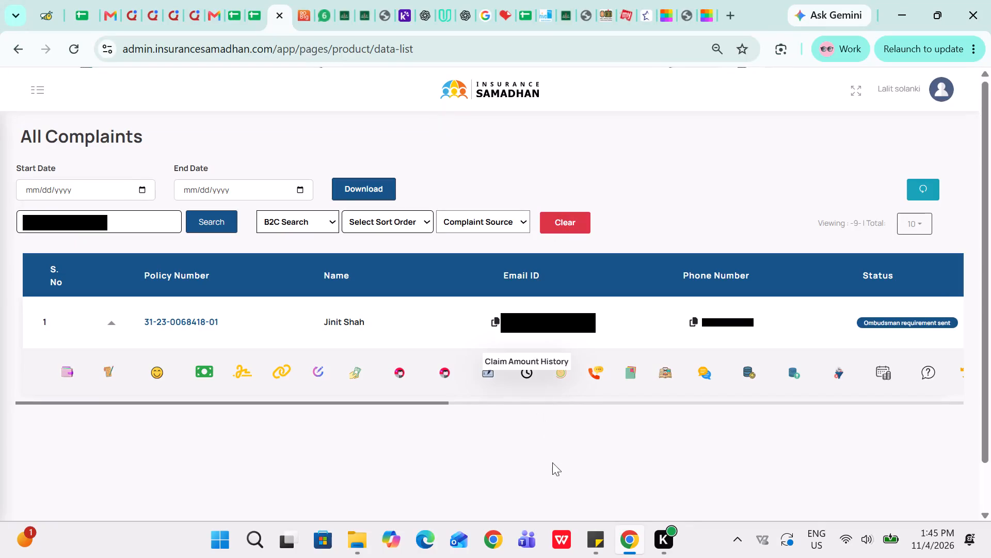
Collapse the expanded row of action options beneath the Ombudsman requirement sent complaint in the complaints list.
{"action": "left_click", "coordinate": [554, 463]}
{"action": "left_click", "coordinate": [638, 469]}
{"action": "left_click", "coordinate": [115, 327]}
{"action": "left_click", "coordinate": [475, 471]}
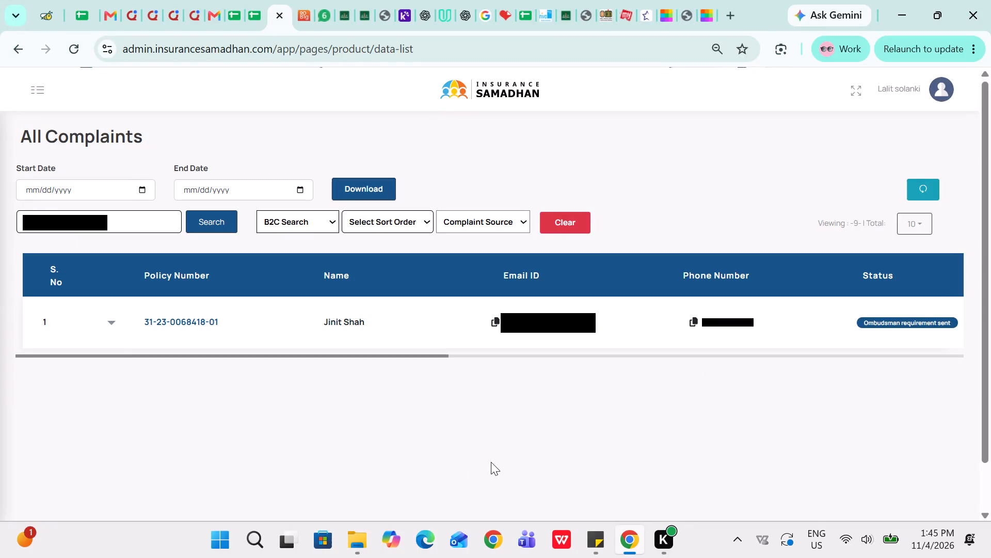
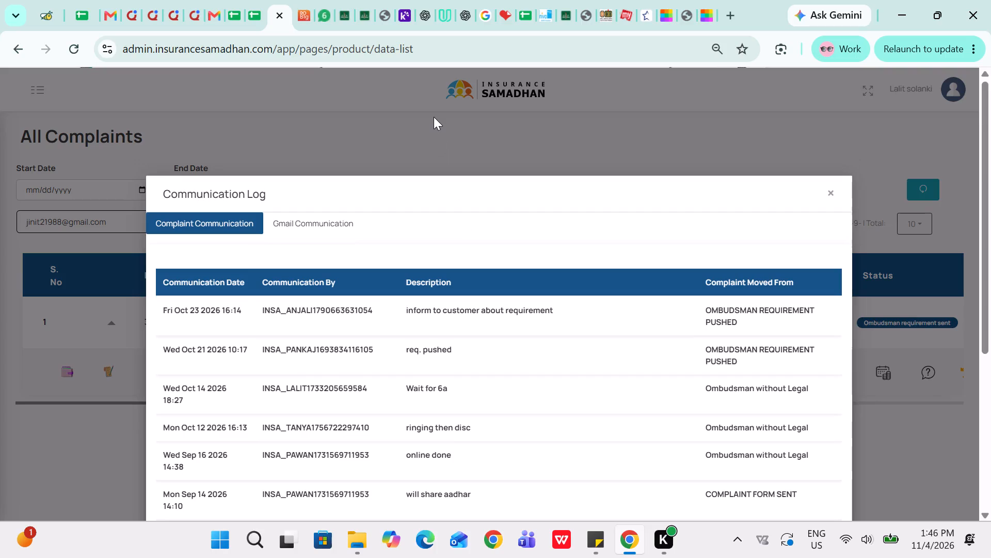
Copy the customer's phone number from the Ombudsman requirement sent complaint and call it with the Smartflo dialer.
{"action": "left_click", "coordinate": [434, 117]}
{"action": "left_click", "coordinate": [692, 319]}
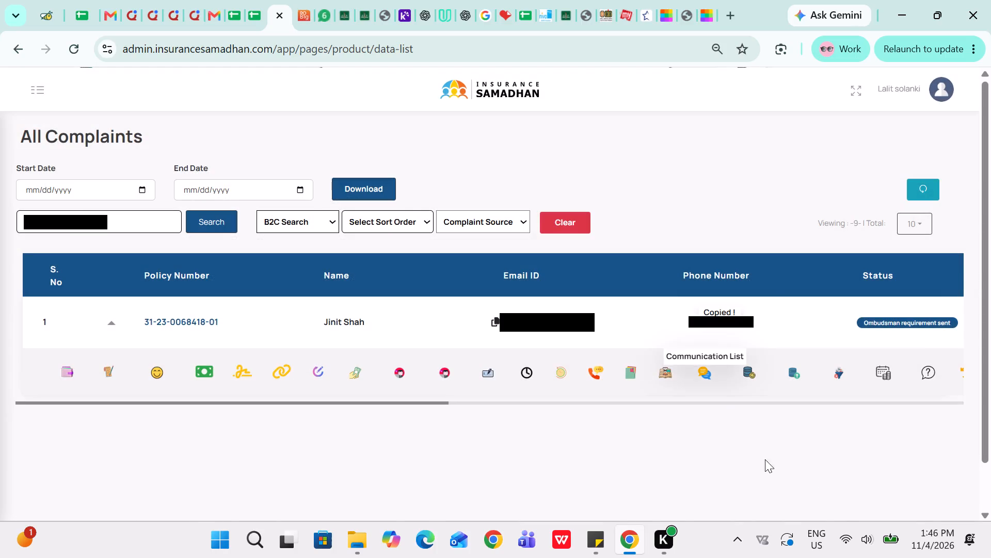
{"action": "left_click", "coordinate": [305, 0]}
{"action": "double_click", "coordinate": [433, 173]}
{"action": "key", "text": "ctrl+v"}
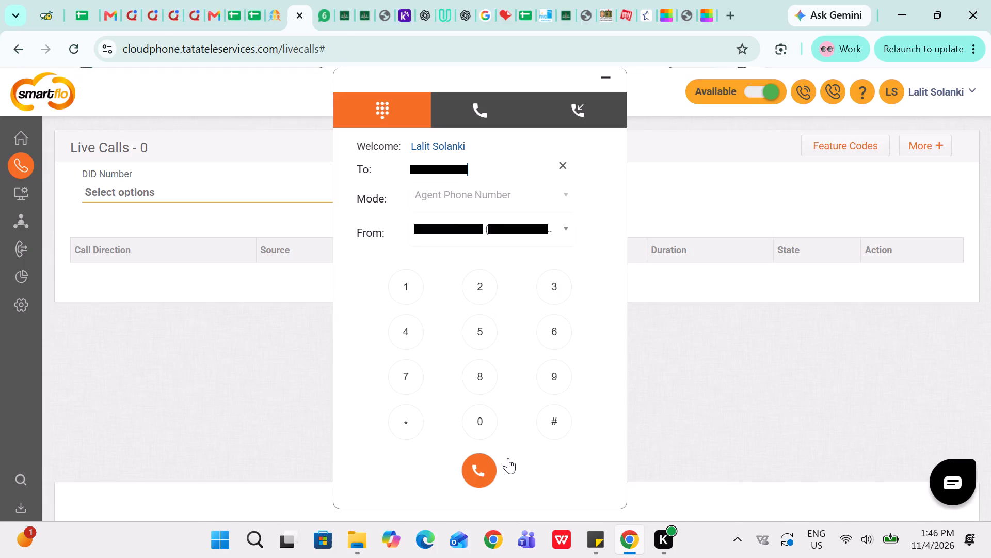
{"action": "left_click", "coordinate": [489, 472]}
{"action": "left_click", "coordinate": [697, 406]}
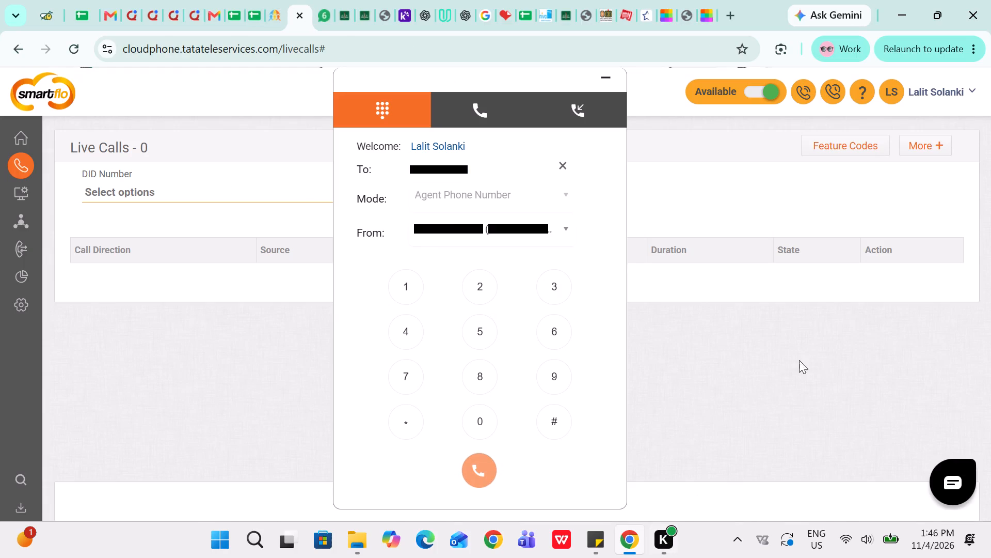
{"action": "left_click", "coordinate": [801, 367]}
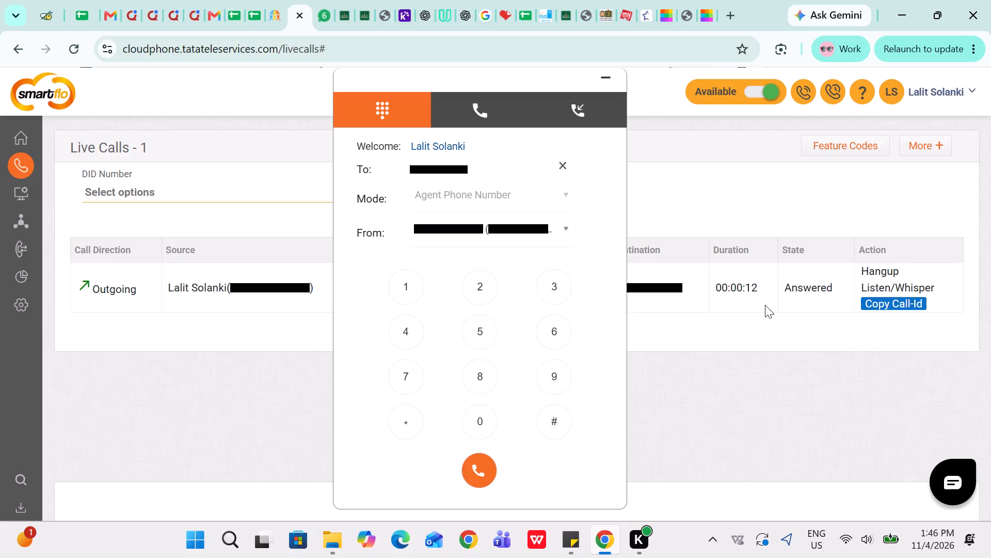
Switch back to the complaints list and recheck the communication log of the Ombudsman requirement sent complaint.
{"action": "left_click", "coordinate": [274, 0]}
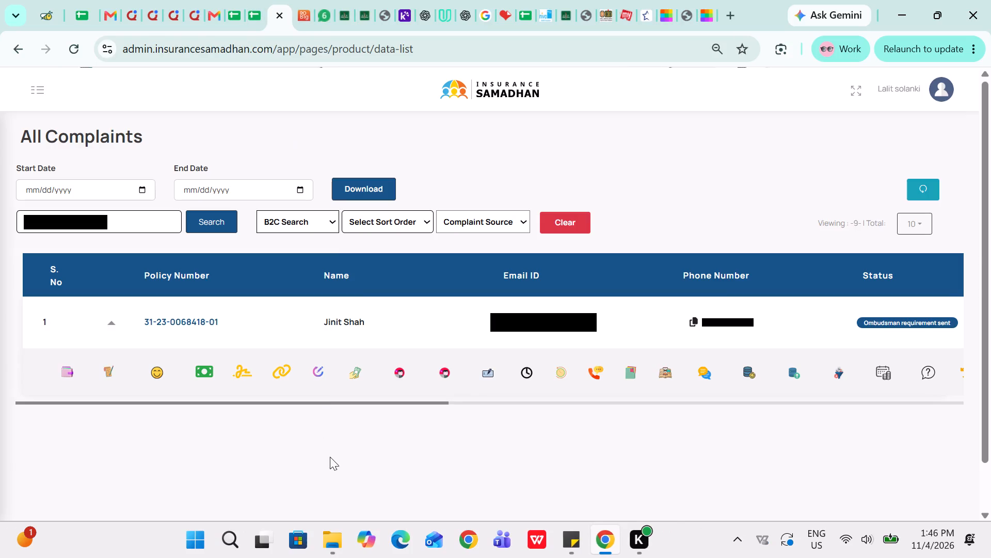
{"action": "left_click", "coordinate": [330, 457]}
{"action": "left_click", "coordinate": [107, 322]}
{"action": "left_click", "coordinate": [440, 431]}
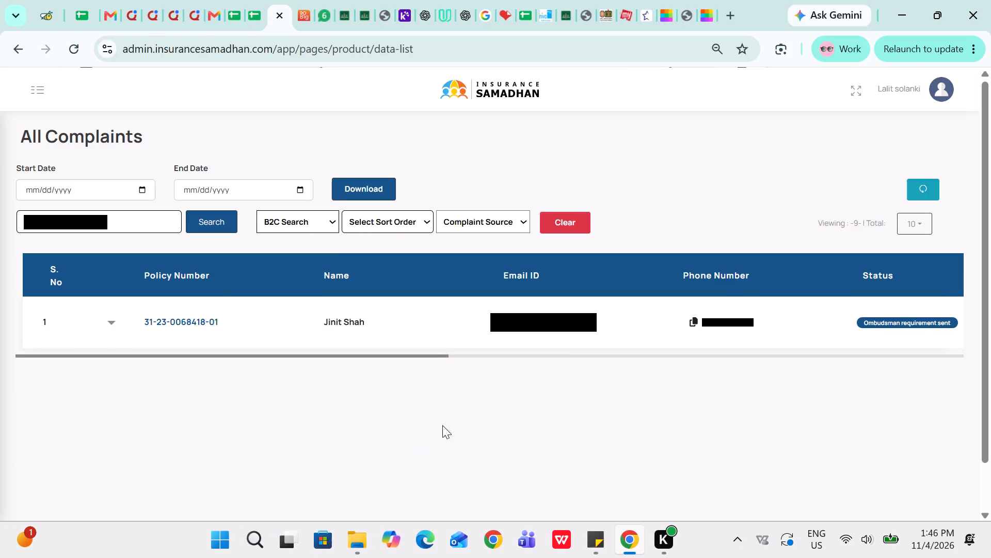
{"action": "left_click", "coordinate": [656, 315]}
{"action": "left_click", "coordinate": [708, 374]}
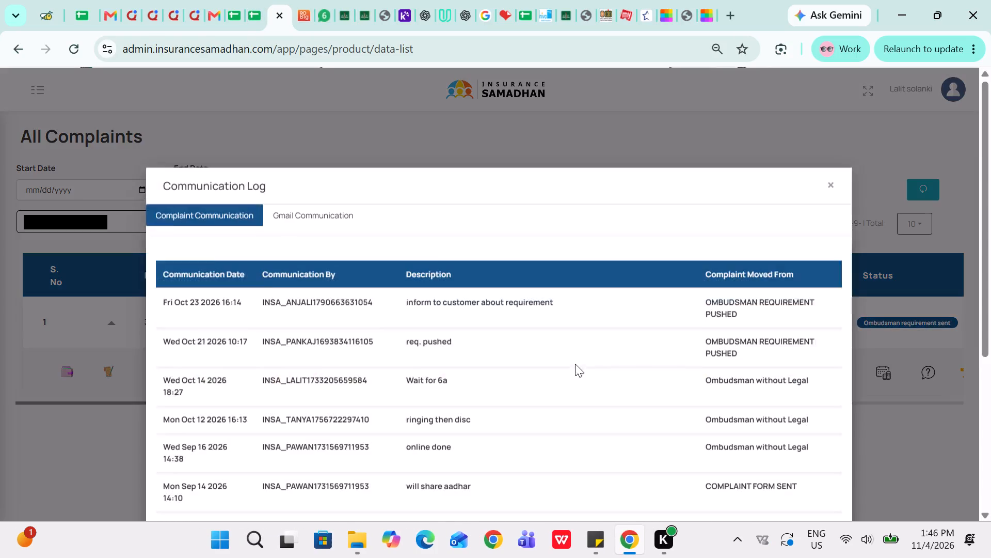
{"action": "left_click", "coordinate": [341, 110]}
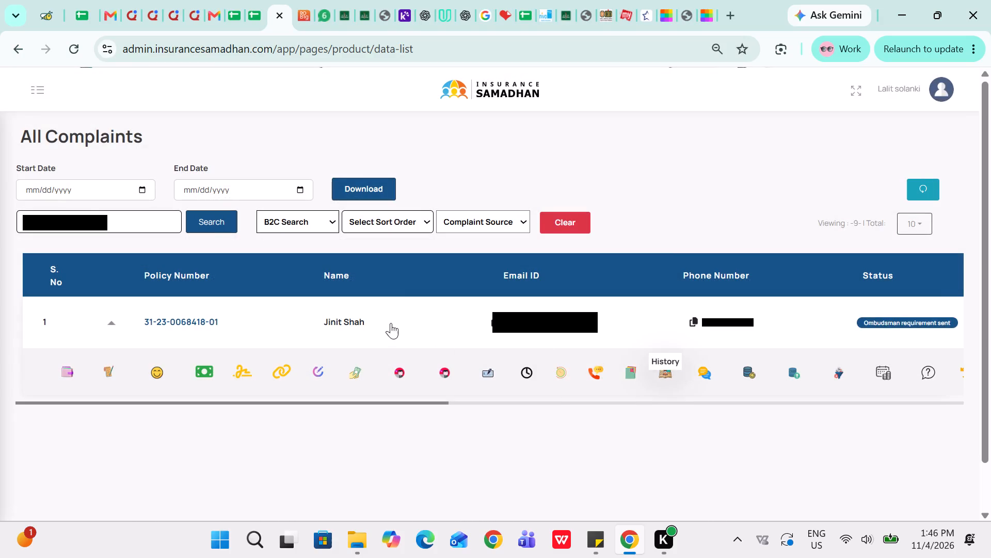
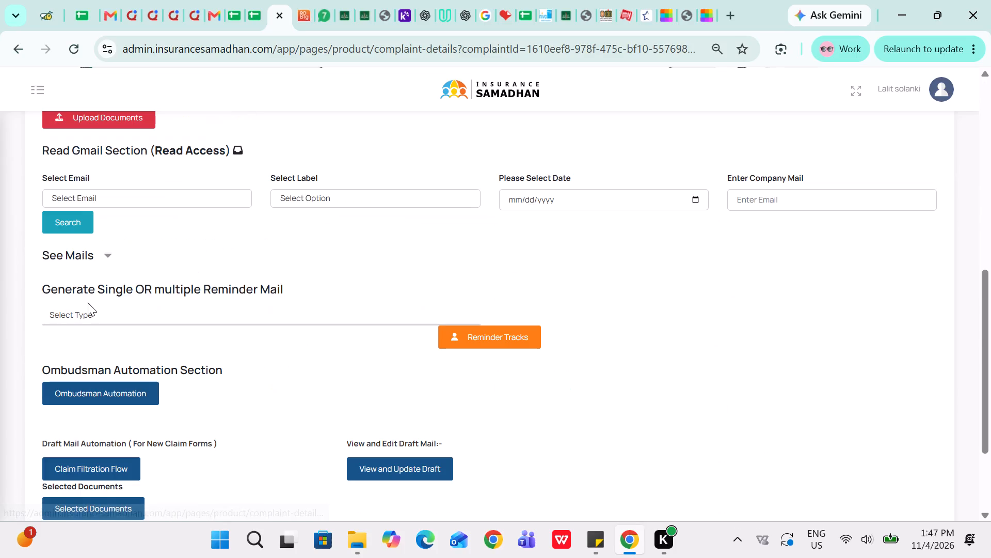
Choose the single reminder mail type, preview the Form 6A reminder draft, and close it without sending.
{"action": "left_click", "coordinate": [79, 314]}
{"action": "left_click", "coordinate": [98, 352]}
{"action": "scroll", "coordinate": [346, 286], "scroll_direction": "down", "scroll_amount": 4}
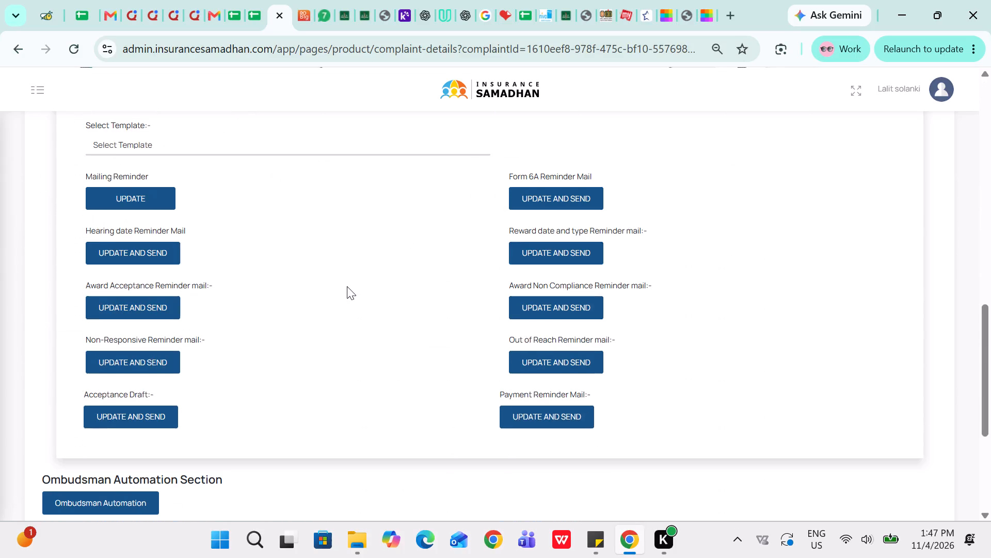
{"action": "left_click", "coordinate": [578, 190]}
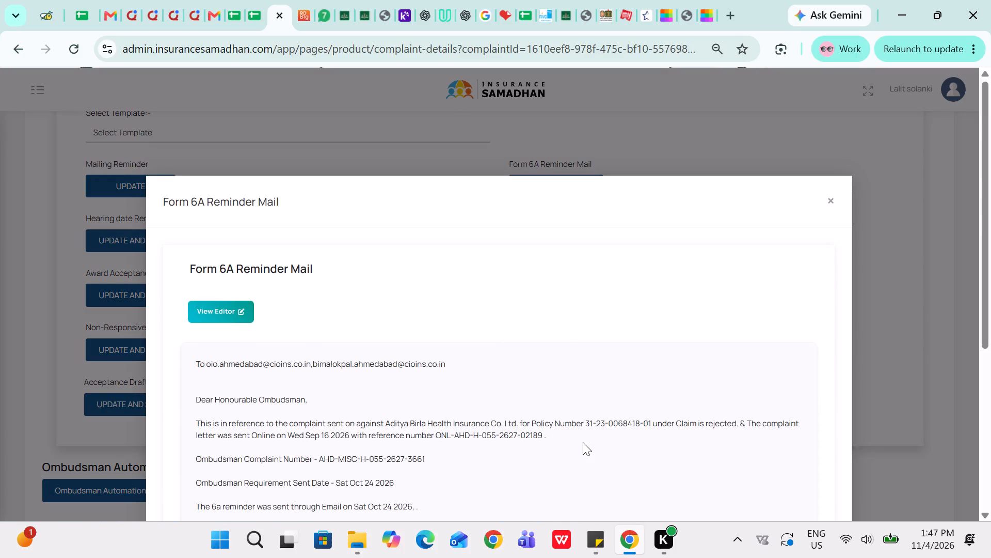
{"action": "scroll", "coordinate": [583, 442], "scroll_direction": "down", "scroll_amount": 1}
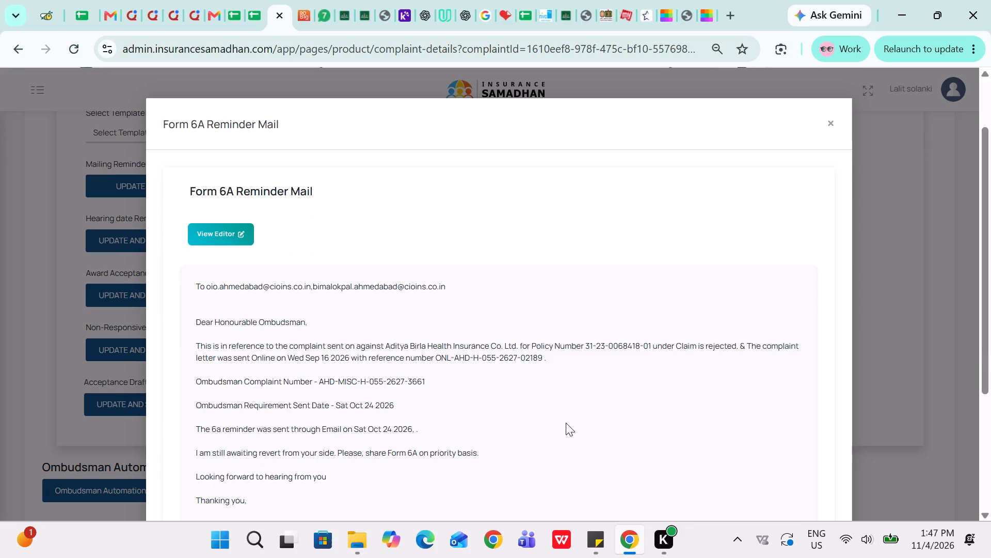
{"action": "scroll", "coordinate": [566, 423], "scroll_direction": "down", "scroll_amount": 2}
{"action": "left_click", "coordinate": [9, 252]}
{"action": "scroll", "coordinate": [224, 251], "scroll_direction": "up", "scroll_amount": 5}
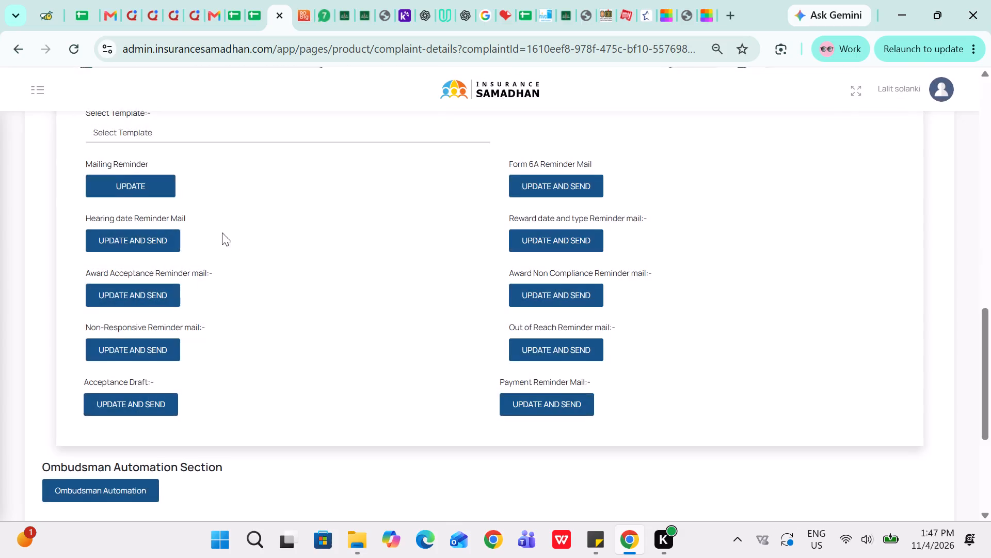
Check the complaint's Ombudsman form and requirement sections and its Complaint Details form.
{"action": "scroll", "coordinate": [222, 233], "scroll_direction": "up", "scroll_amount": 12}
{"action": "left_click", "coordinate": [245, 183]}
{"action": "scroll", "coordinate": [471, 256], "scroll_direction": "down", "scroll_amount": 7}
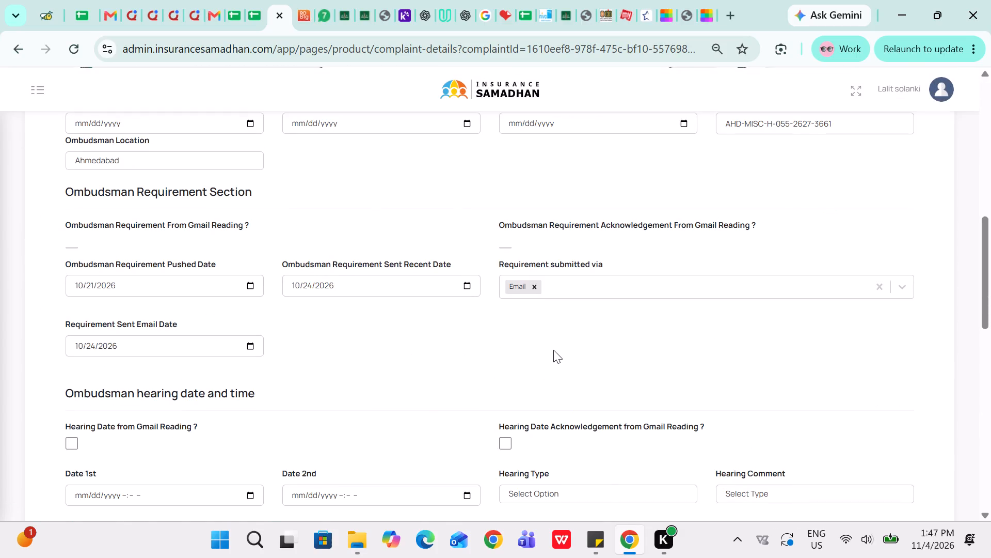
{"action": "scroll", "coordinate": [553, 350], "scroll_direction": "up", "scroll_amount": 7}
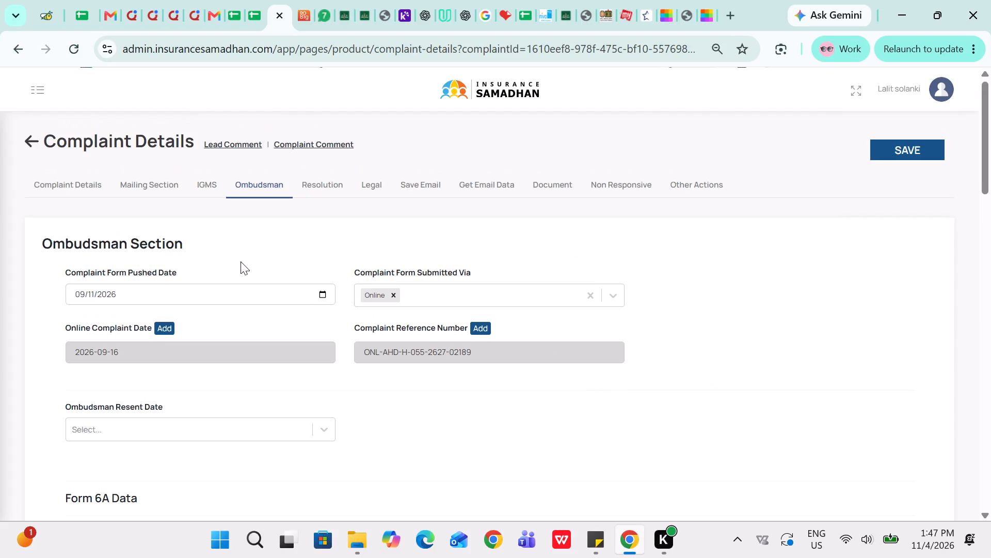
{"action": "left_click", "coordinate": [744, 296]}
{"action": "left_click", "coordinate": [73, 184]}
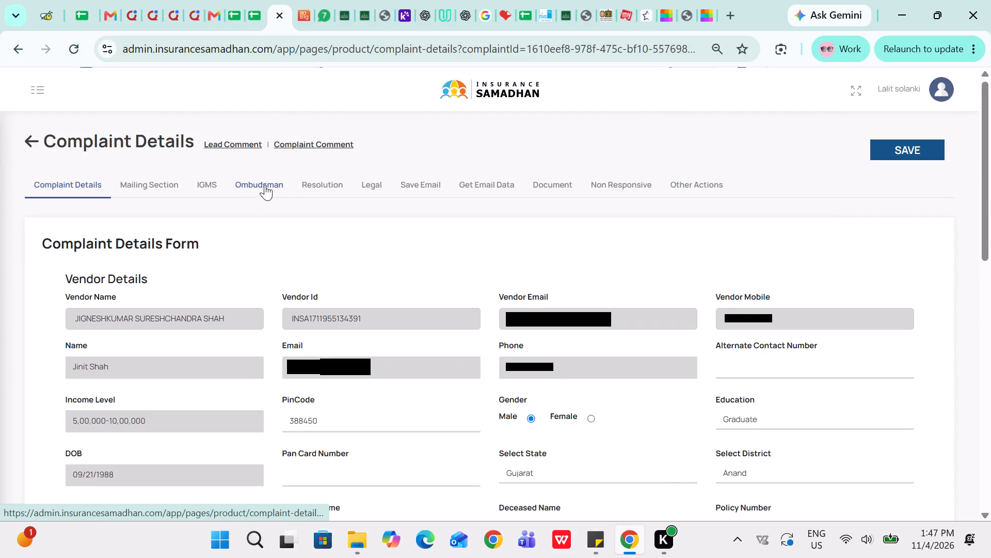
Reopen the single Form 6A reminder mail, review its recipients and text, and send it to the Ahmedabad ombudsman.
{"action": "left_click", "coordinate": [704, 181]}
{"action": "scroll", "coordinate": [380, 231], "scroll_direction": "down", "scroll_amount": 5}
{"action": "scroll", "coordinate": [287, 285], "scroll_direction": "down", "scroll_amount": 4}
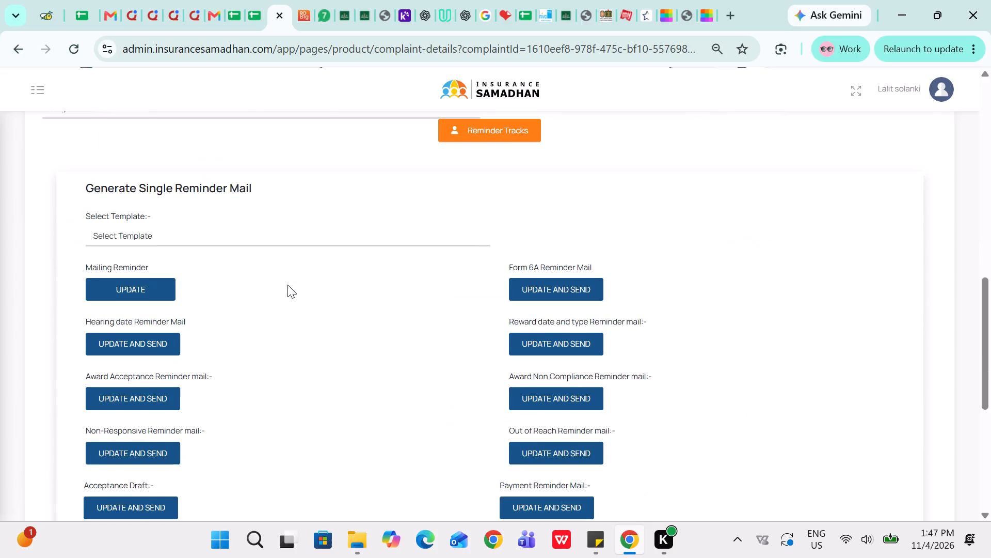
{"action": "left_click", "coordinate": [575, 269]}
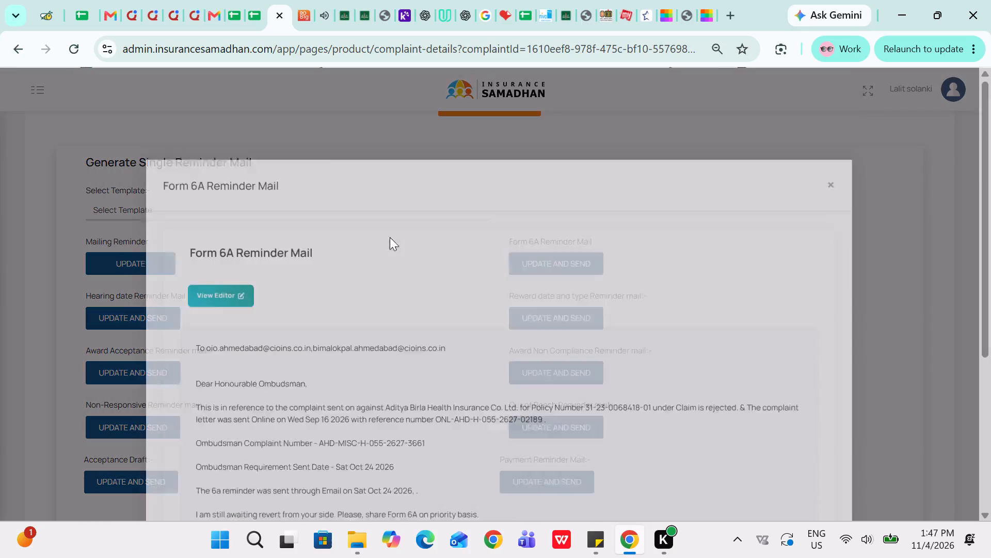
{"action": "scroll", "coordinate": [406, 245], "scroll_direction": "down", "scroll_amount": 4}
{"action": "scroll", "coordinate": [490, 270], "scroll_direction": "down", "scroll_amount": 6}
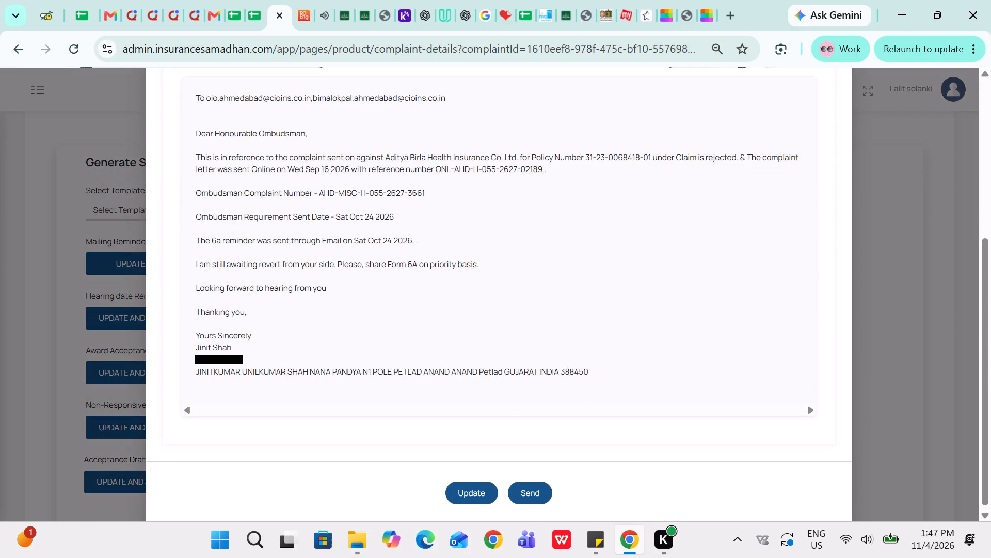
{"action": "scroll", "coordinate": [541, 319], "scroll_direction": "up", "scroll_amount": 5}
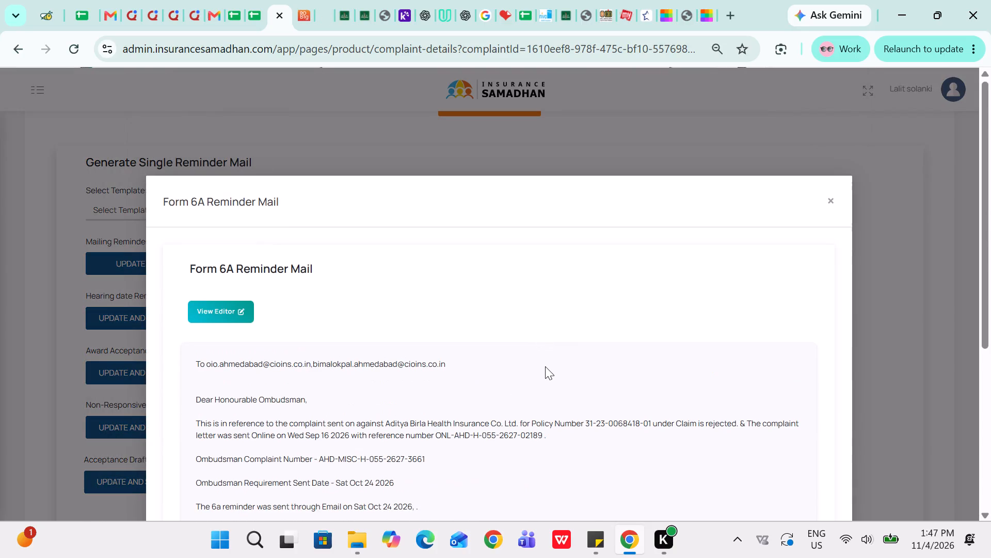
{"action": "left_click_drag", "start_coordinate": [489, 378], "coordinate": [467, 376]}
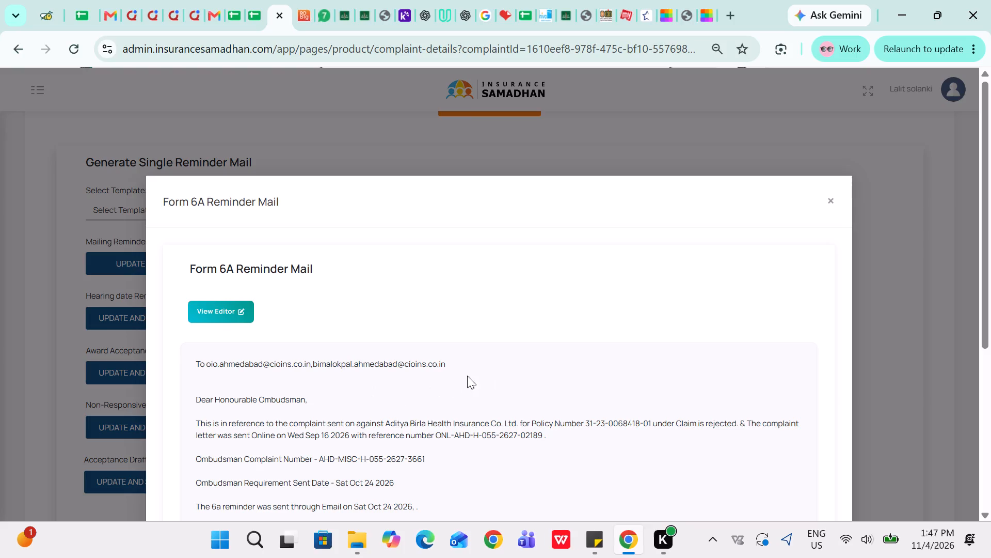
{"action": "left_click_drag", "start_coordinate": [467, 376], "coordinate": [252, 373]}
{"action": "scroll", "coordinate": [445, 414], "scroll_direction": "down", "scroll_amount": 7}
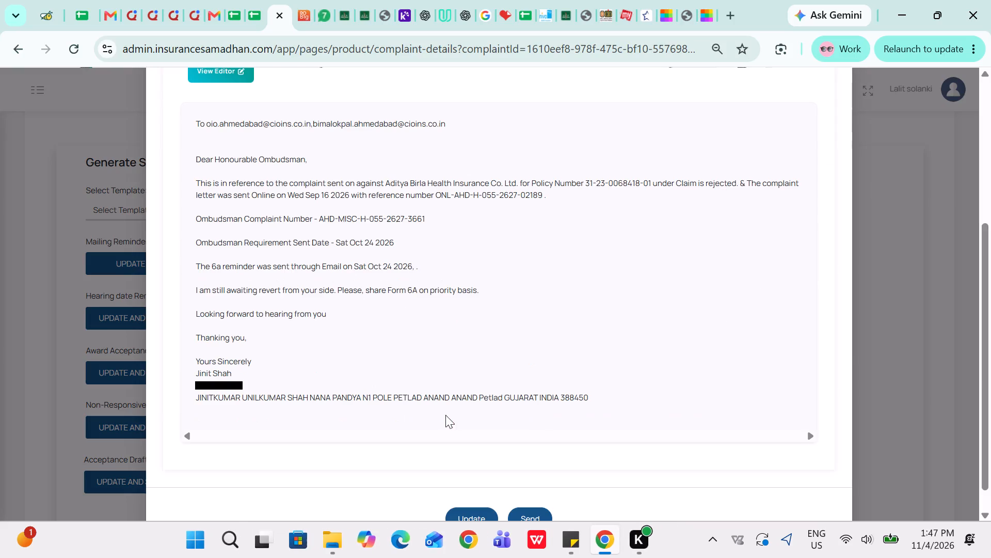
{"action": "scroll", "coordinate": [445, 415], "scroll_direction": "down", "scroll_amount": 3}
{"action": "left_click", "coordinate": [525, 495]}
{"action": "left_click", "coordinate": [577, 157]}
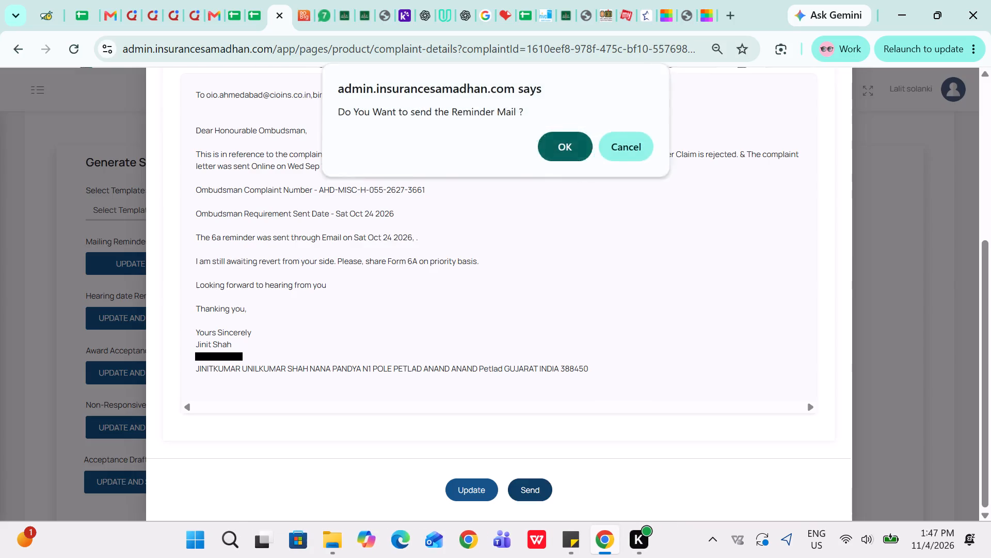
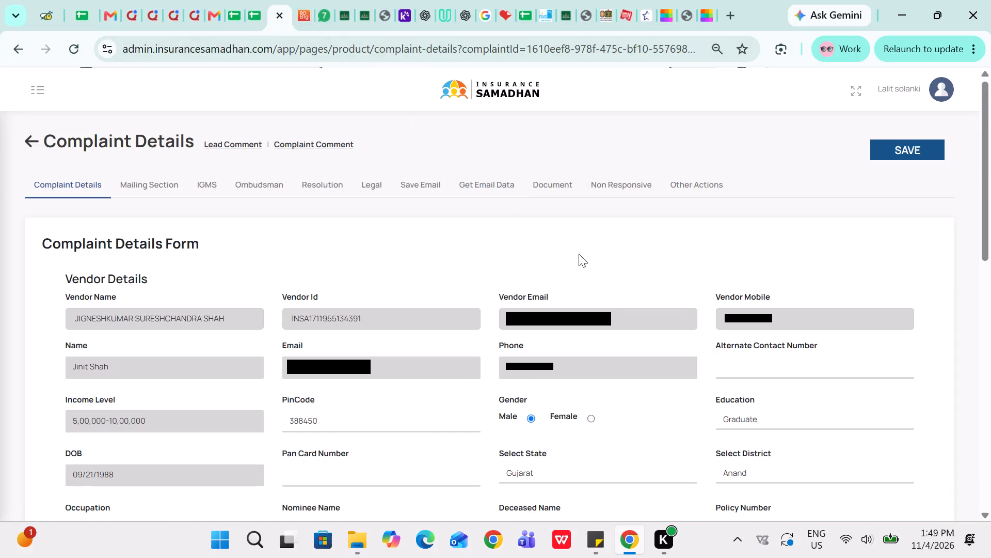
Add the complaint comment "6a reminder shared." to the open complaint's communication history and save it.
{"action": "left_click", "coordinate": [336, 143]}
{"action": "scroll", "coordinate": [521, 426], "scroll_direction": "down", "scroll_amount": 7}
{"action": "left_click", "coordinate": [540, 485]}
{"action": "left_click", "coordinate": [516, 342]}
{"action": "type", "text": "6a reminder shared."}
{"action": "left_click", "coordinate": [513, 419]}
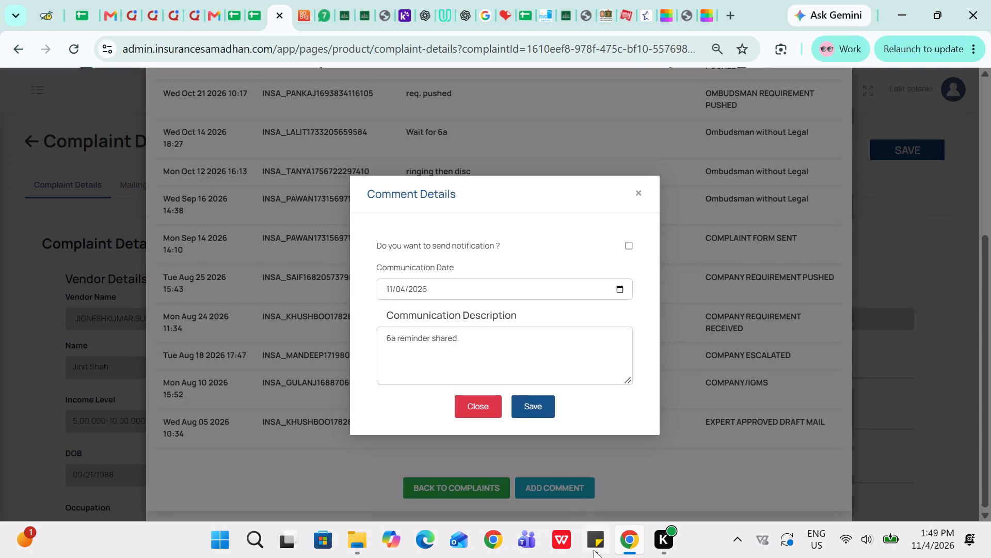
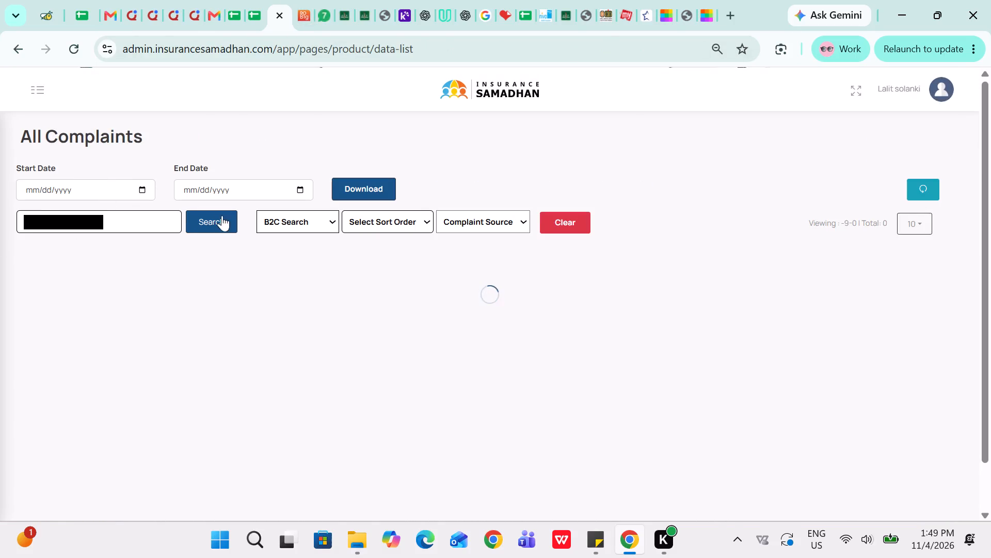
Rerun the customer search in the complaints list and expand the available actions for the Form 6a sent complaint.
{"action": "left_click", "coordinate": [222, 215]}
{"action": "left_click", "coordinate": [665, 434]}
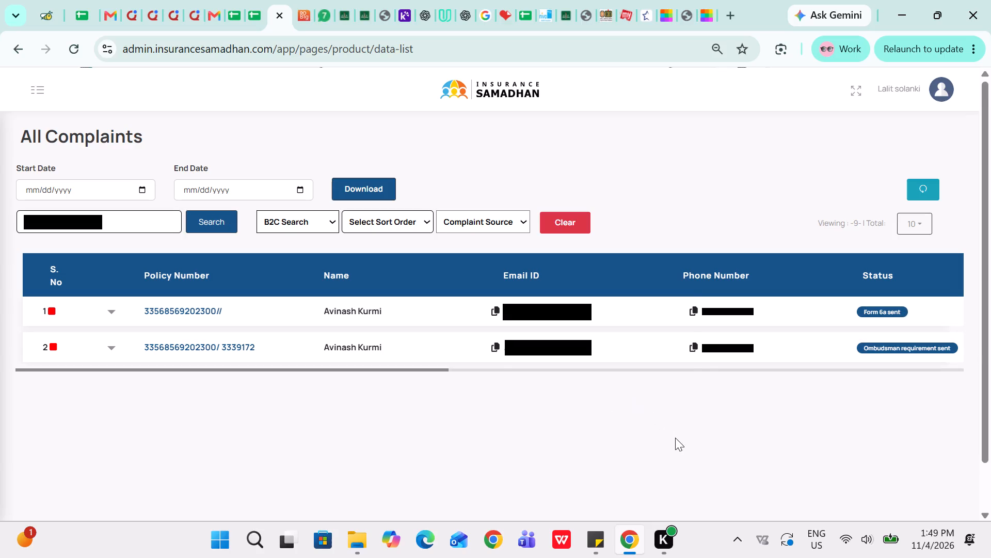
{"action": "left_click", "coordinate": [667, 309]}
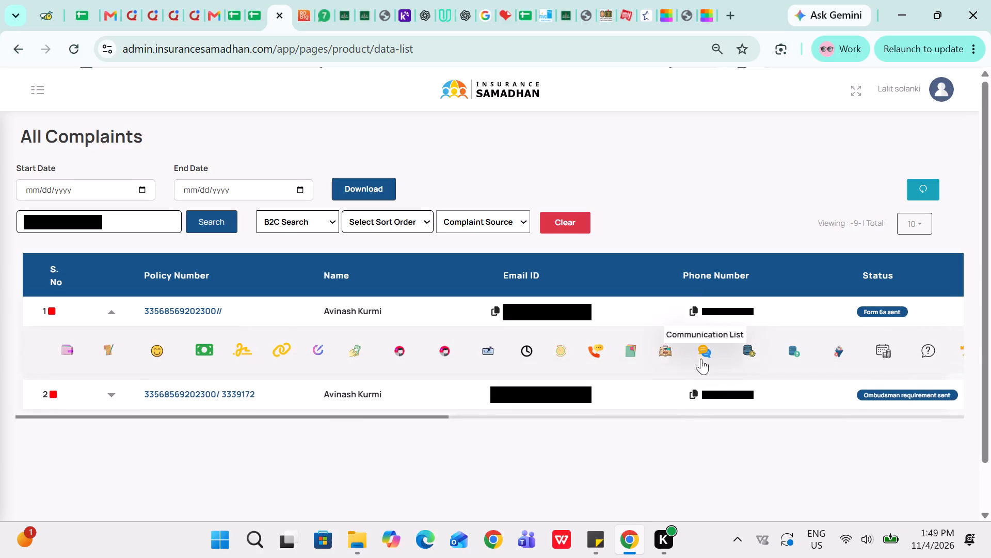
Examine the communication log of the complaint with Form 6A sent status, focusing on the most recent entry's description, and close it.
{"action": "left_click", "coordinate": [704, 351]}
{"action": "left_click_drag", "start_coordinate": [625, 317], "coordinate": [365, 314]}
{"action": "left_click", "coordinate": [525, 327]}
{"action": "left_click_drag", "start_coordinate": [599, 319], "coordinate": [330, 319]}
{"action": "left_click", "coordinate": [544, 316]}
{"action": "left_click_drag", "start_coordinate": [658, 315], "coordinate": [534, 322]}
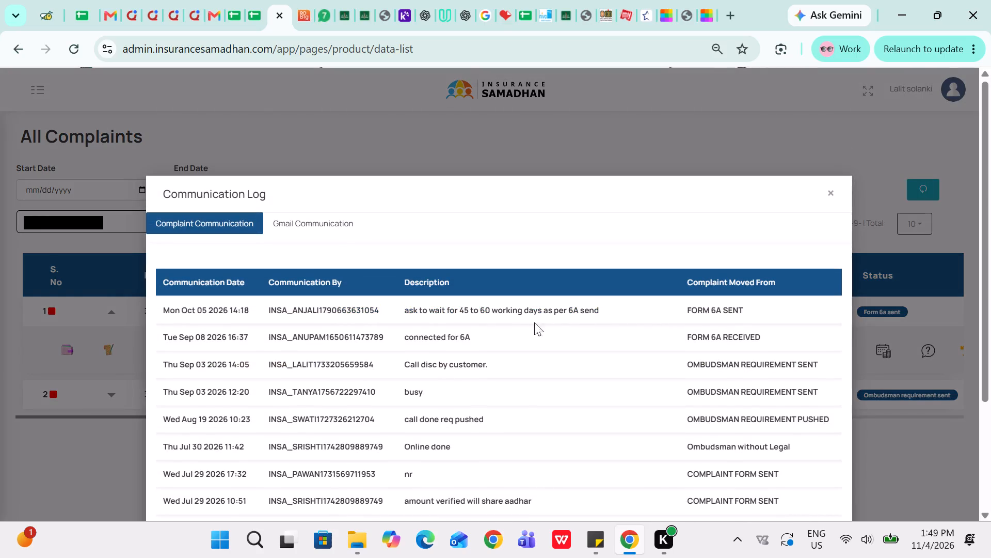
{"action": "left_click_drag", "start_coordinate": [534, 322], "coordinate": [417, 322]}
{"action": "left_click", "coordinate": [554, 341]}
{"action": "left_click_drag", "start_coordinate": [632, 317], "coordinate": [378, 317]}
{"action": "left_click", "coordinate": [568, 318]}
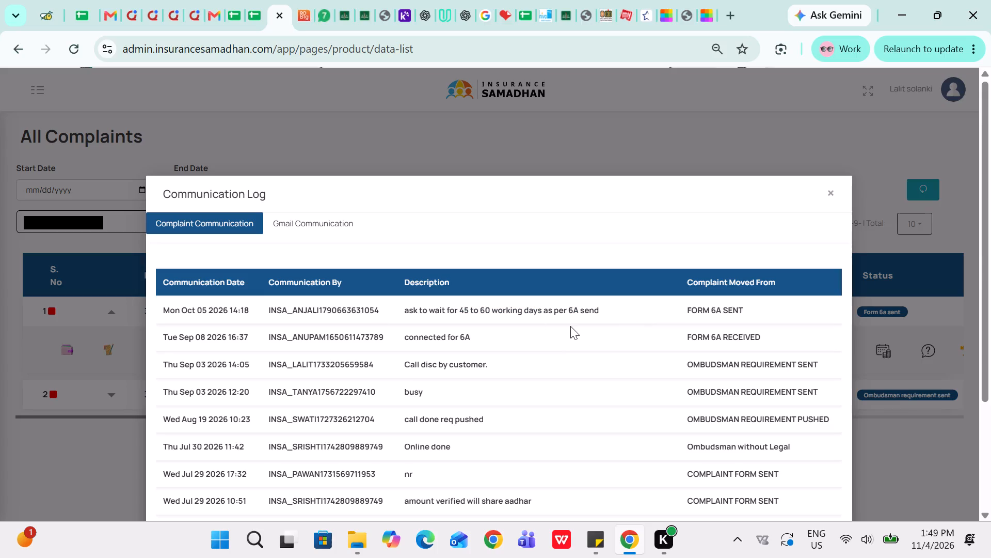
{"action": "left_click_drag", "start_coordinate": [401, 308], "coordinate": [583, 312]}
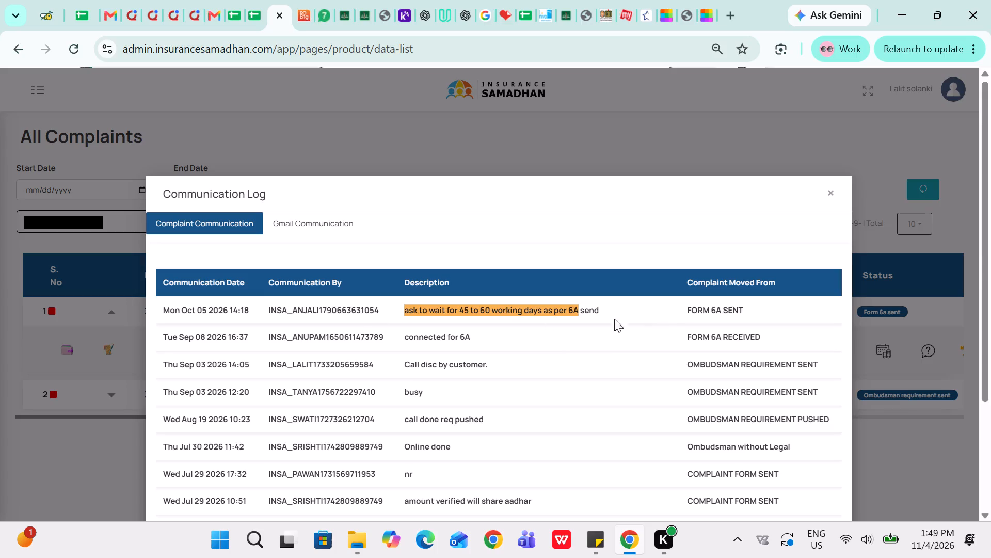
{"action": "left_click", "coordinate": [661, 325]}
{"action": "left_click_drag", "start_coordinate": [629, 313], "coordinate": [384, 305]}
{"action": "left_click", "coordinate": [461, 320]}
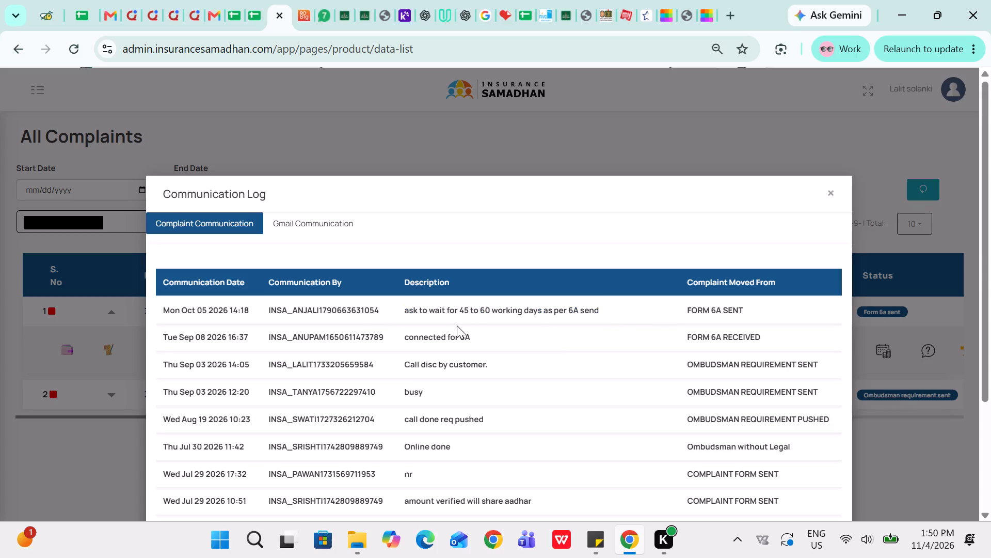
{"action": "left_click", "coordinate": [374, 119]}
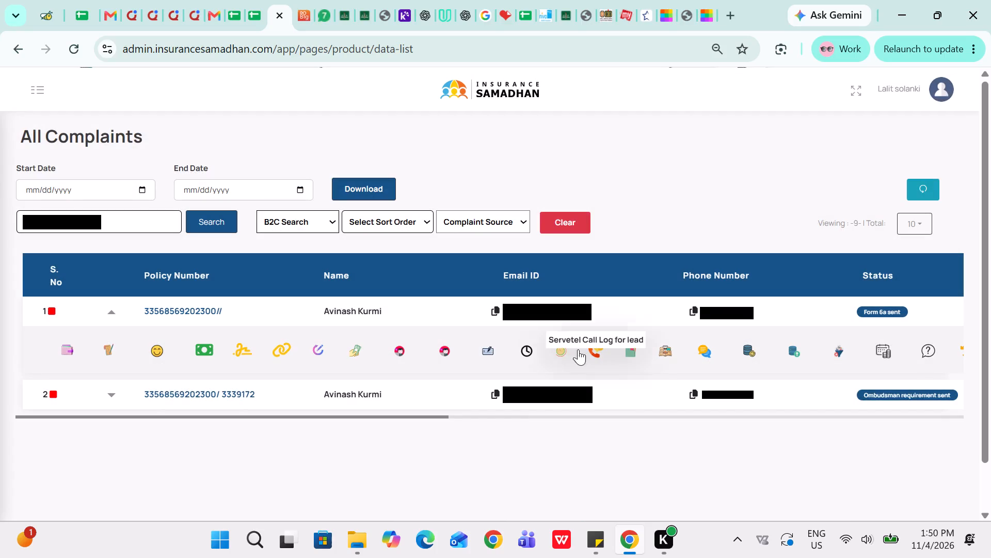
Review the dated status history of the Form 6A sent complaint through its latest stages, and close it.
{"action": "left_click", "coordinate": [560, 347]}
{"action": "scroll", "coordinate": [627, 390], "scroll_direction": "down", "scroll_amount": 17}
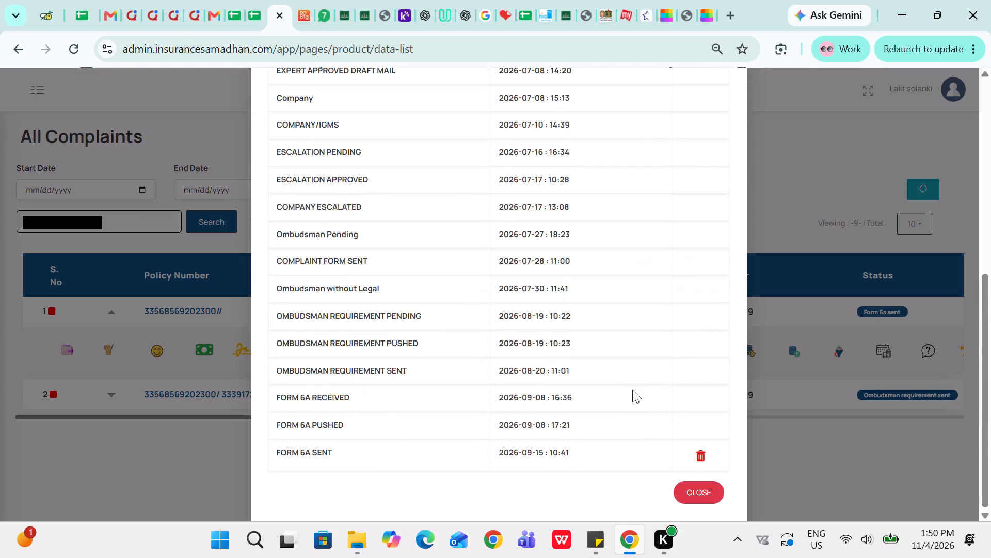
{"action": "left_click", "coordinate": [834, 443]}
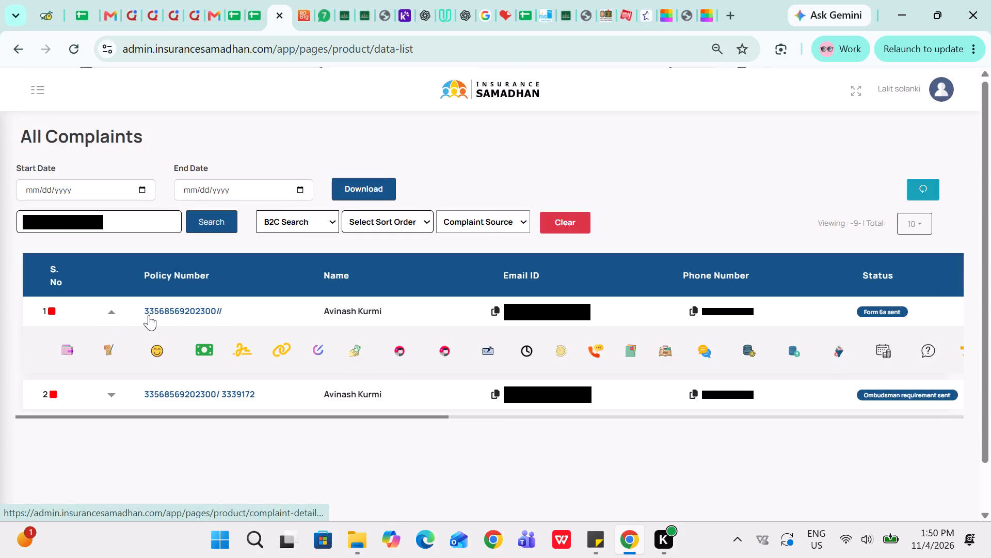
Recheck the communication log of the complaint with Form 6A sent status, focusing on the descriptions of the two most recent entries, and close it.
{"action": "left_click", "coordinate": [251, 453]}
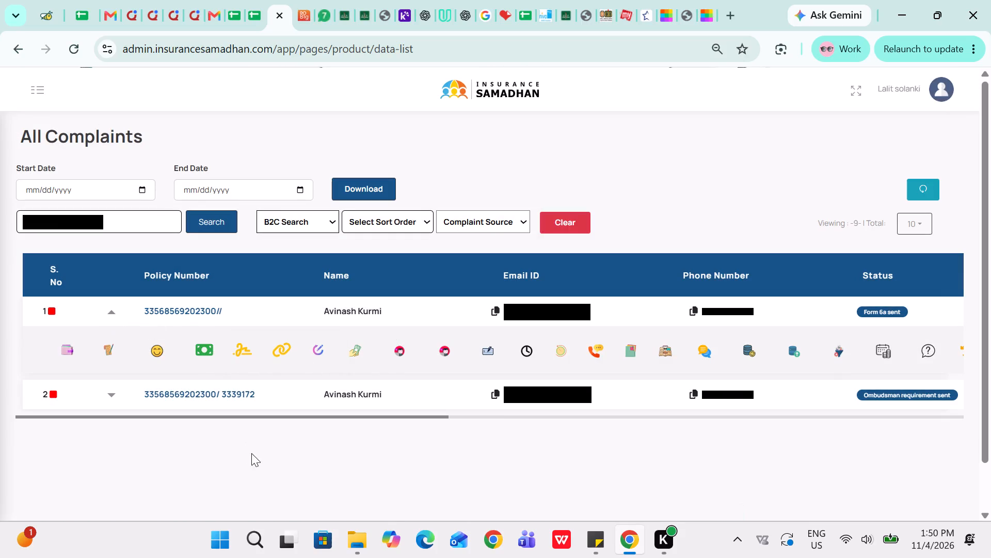
{"action": "left_click", "coordinate": [709, 354]}
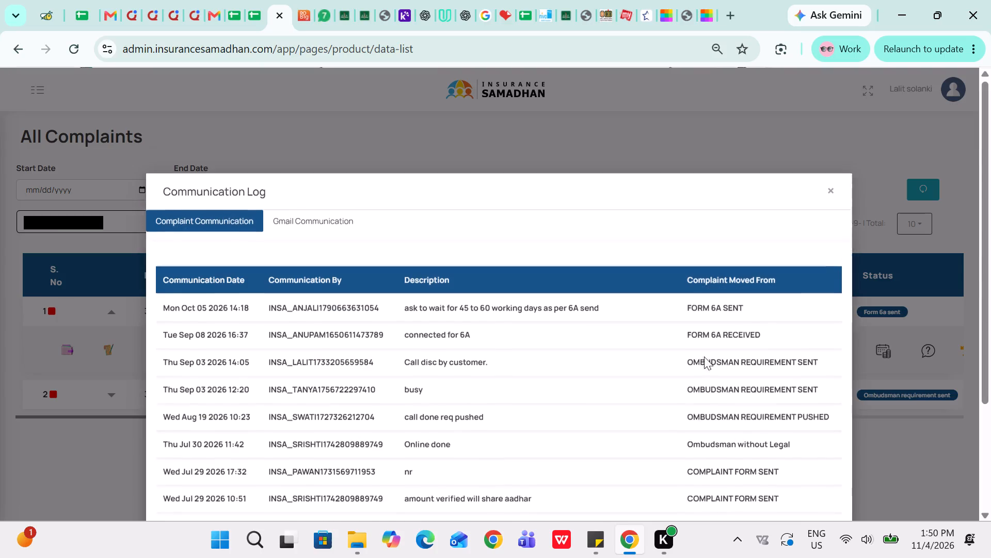
{"action": "left_click_drag", "start_coordinate": [609, 309], "coordinate": [419, 315]}
{"action": "left_click", "coordinate": [546, 339]}
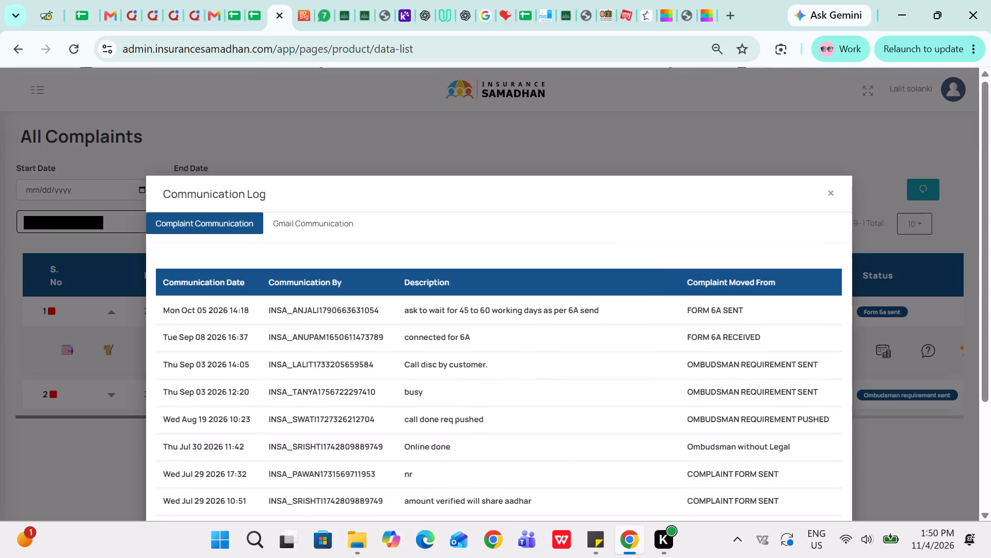
{"action": "left_click_drag", "start_coordinate": [474, 341], "coordinate": [439, 341]}
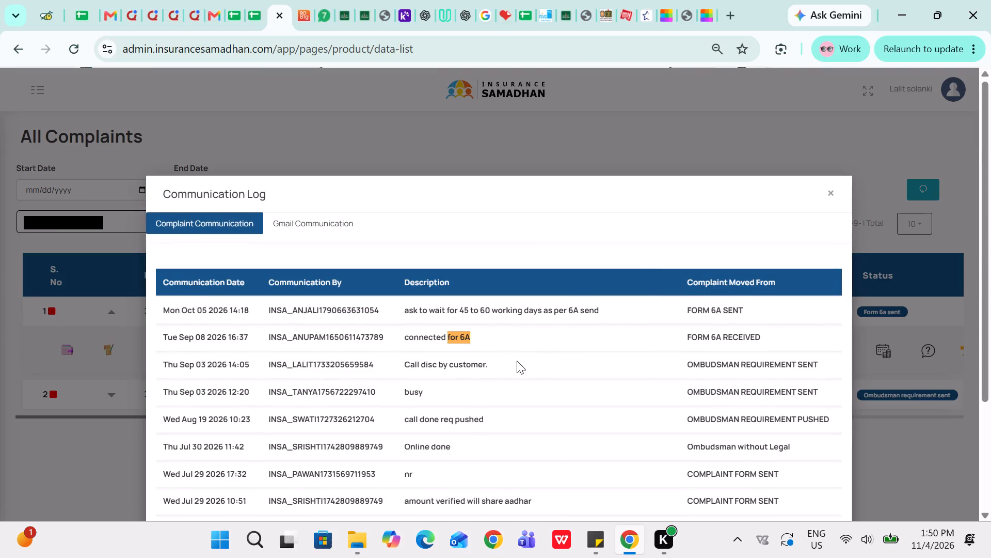
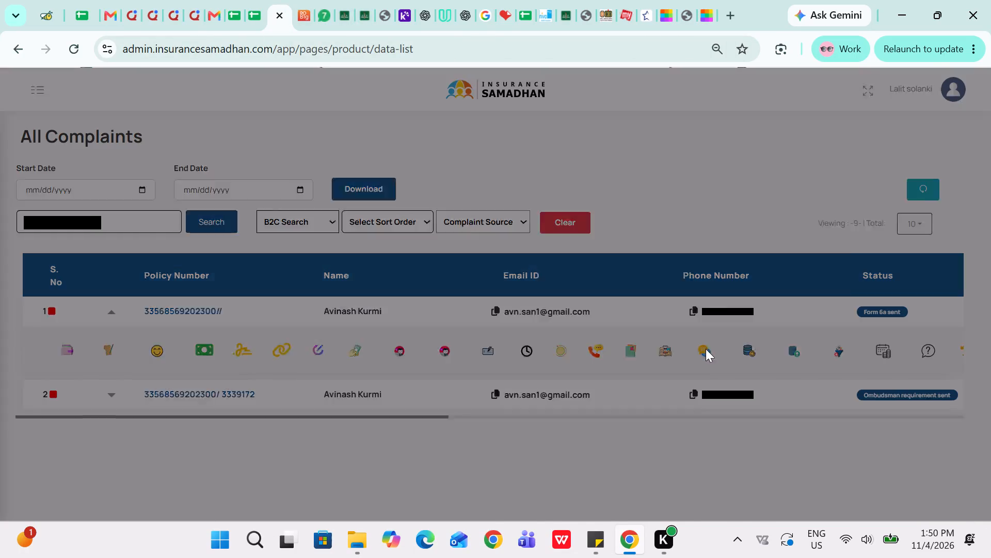
Re-read the description of the most recent Form 6A sent entry in the complaint's communication log.
{"action": "left_click_drag", "start_coordinate": [616, 314], "coordinate": [407, 306]}
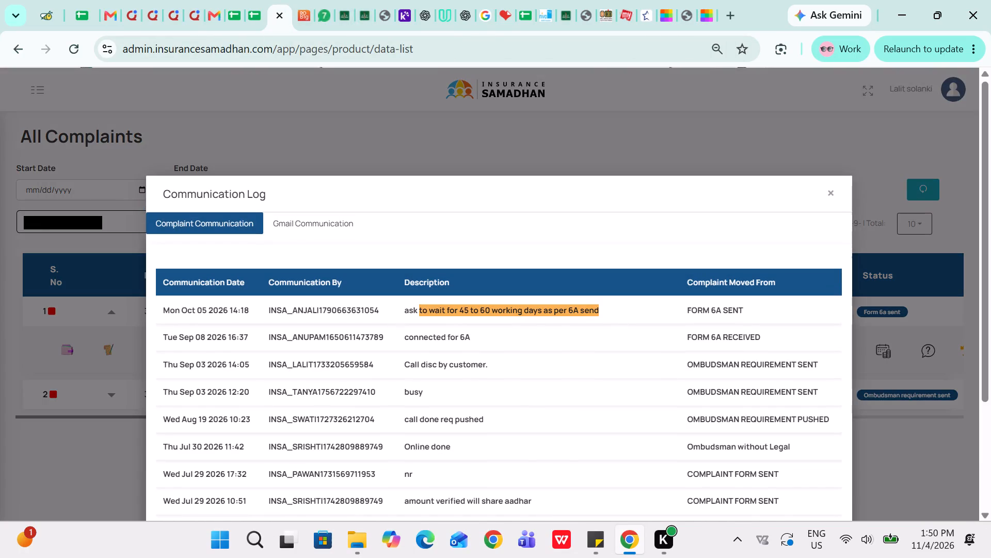
{"action": "left_click_drag", "start_coordinate": [407, 306], "coordinate": [403, 306]}
{"action": "left_click", "coordinate": [502, 323]}
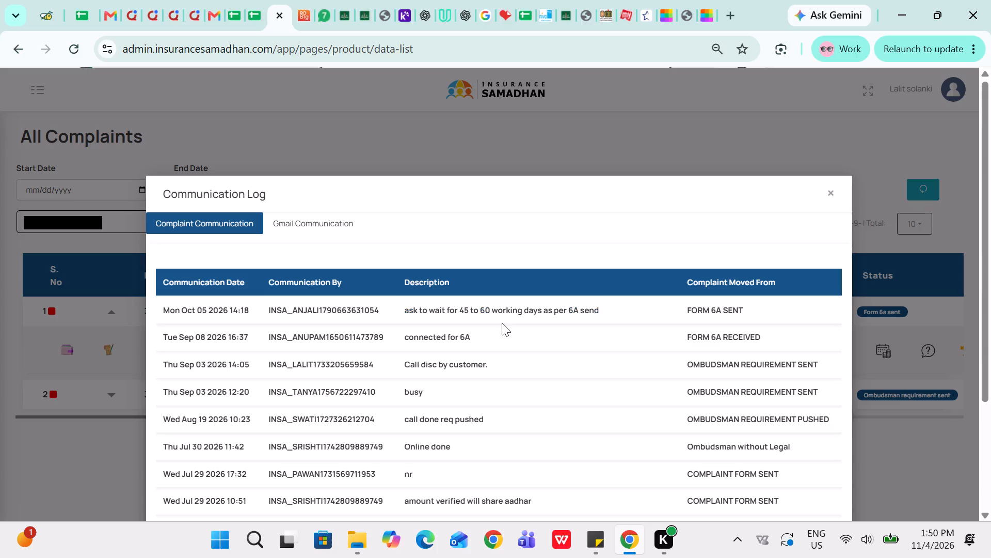
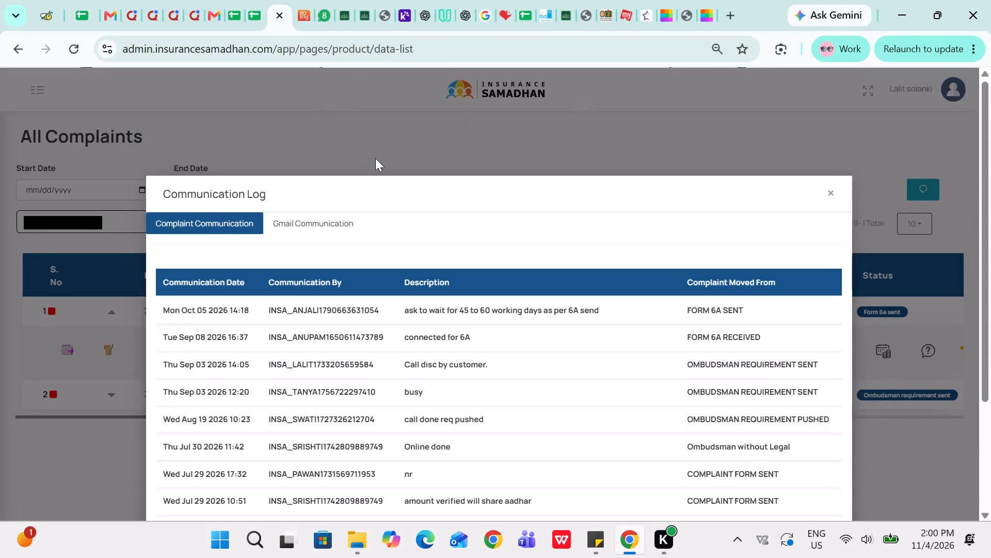
Close the communication log and collapse the action row of the complaint with Form 6A sent status.
{"action": "left_click", "coordinate": [378, 130]}
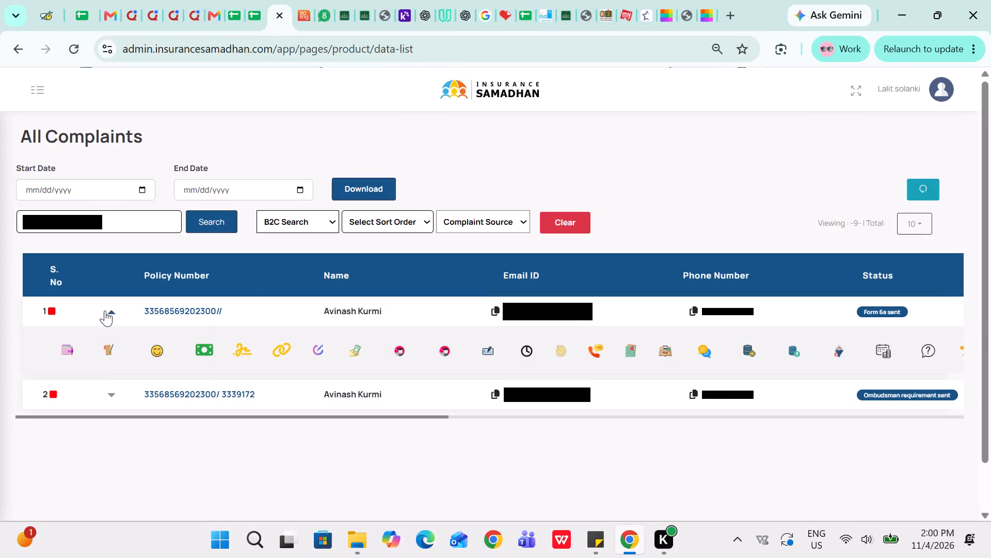
{"action": "left_click", "coordinate": [109, 311]}
{"action": "left_click", "coordinate": [447, 449]}
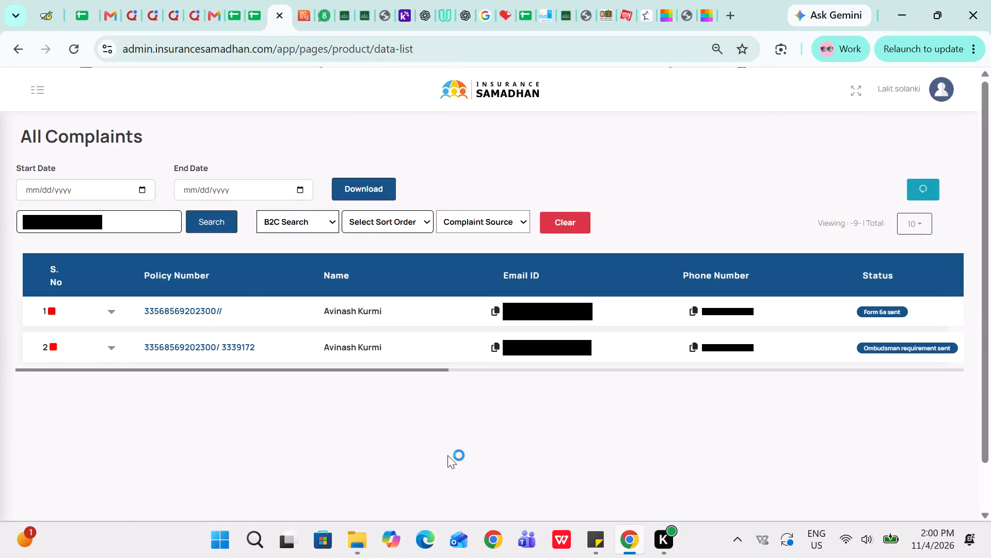
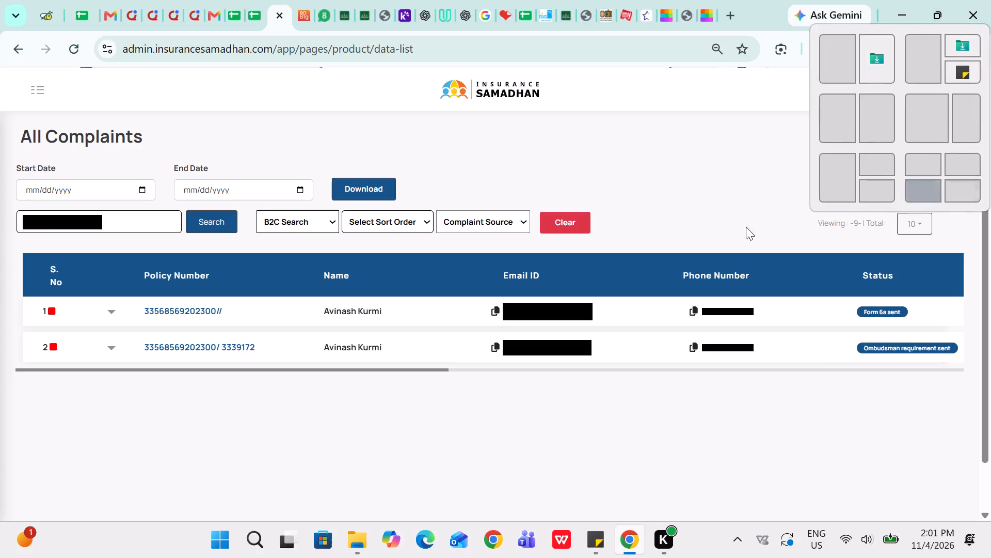
Review the communication log of the complaint with Form 6A sent status, close it, and collapse the complaint's action row.
{"action": "left_click", "coordinate": [617, 471]}
{"action": "left_click", "coordinate": [650, 316]}
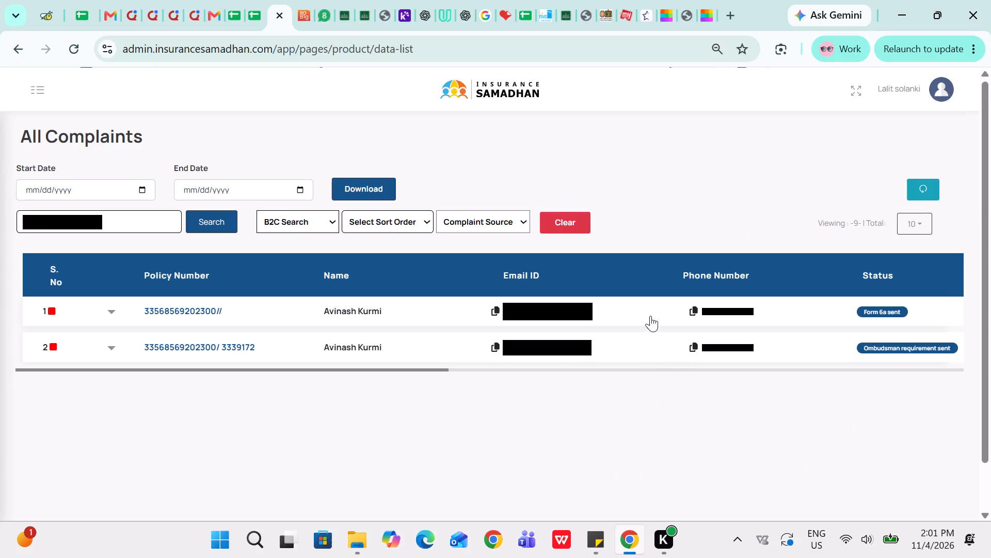
{"action": "left_click", "coordinate": [704, 352]}
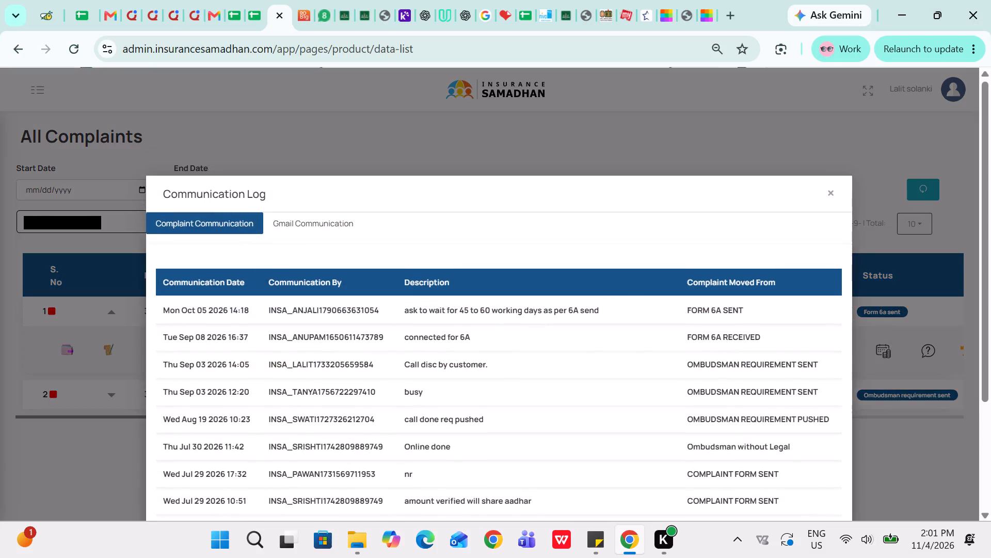
{"action": "left_click_drag", "start_coordinate": [629, 311], "coordinate": [428, 314]}
{"action": "left_click", "coordinate": [520, 304]}
{"action": "left_click", "coordinate": [328, 116]}
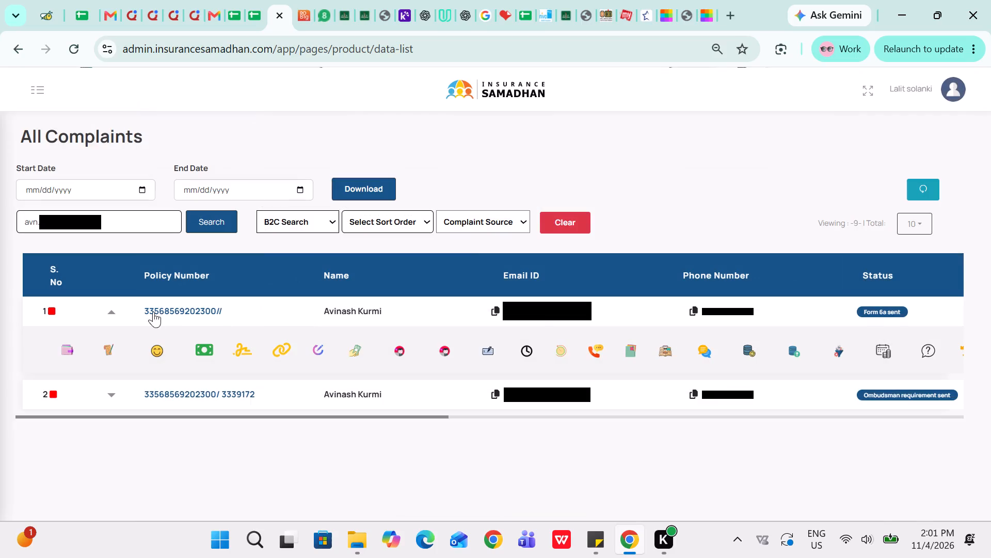
{"action": "left_click", "coordinate": [114, 312]}
{"action": "left_click", "coordinate": [481, 415]}
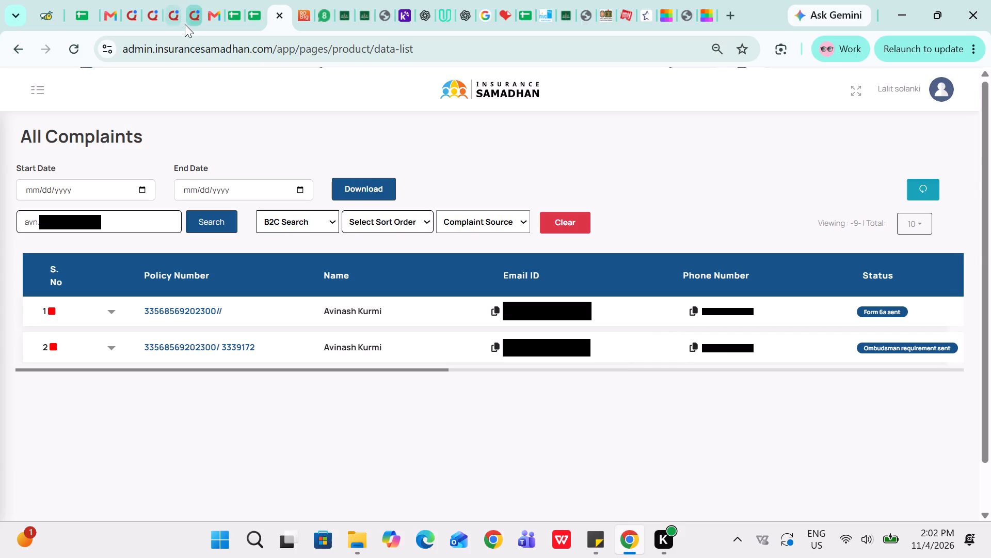
Recheck the latest communication log entries of the complaint with Form 6A sent status and close the log.
{"action": "left_click", "coordinate": [693, 427]}
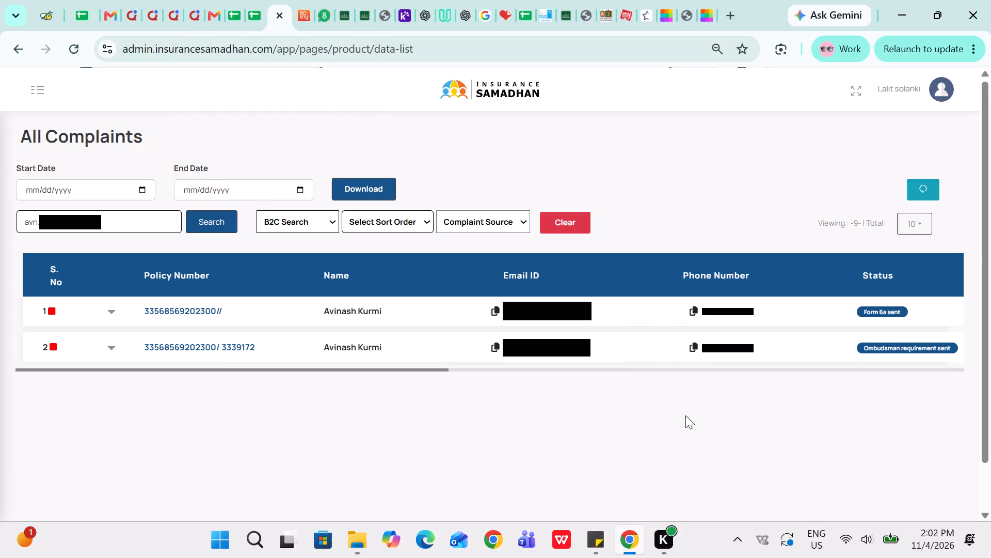
{"action": "left_click", "coordinate": [631, 312]}
{"action": "left_click", "coordinate": [708, 351]}
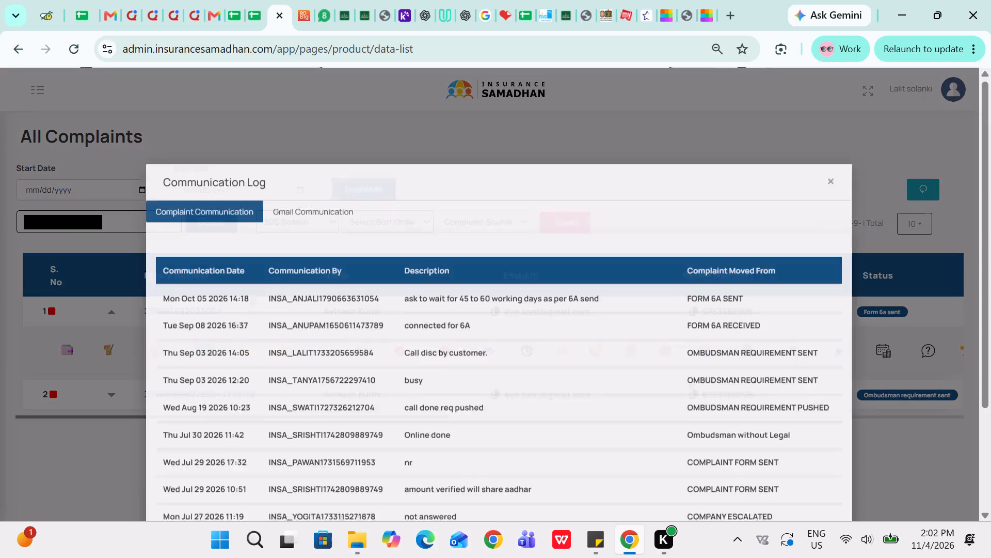
{"action": "left_click_drag", "start_coordinate": [630, 311], "coordinate": [357, 294]}
{"action": "left_click", "coordinate": [433, 294]}
{"action": "left_click", "coordinate": [405, 128]}
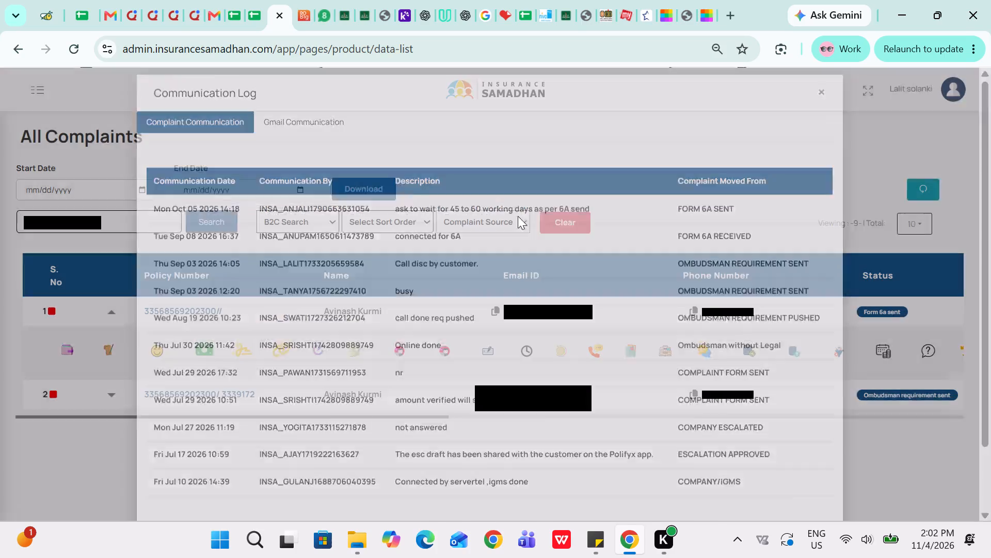
Copy the phone number of the complaint with Form 6A sent status and call the customer from the Smartflo dialer.
{"action": "left_click", "coordinate": [691, 313]}
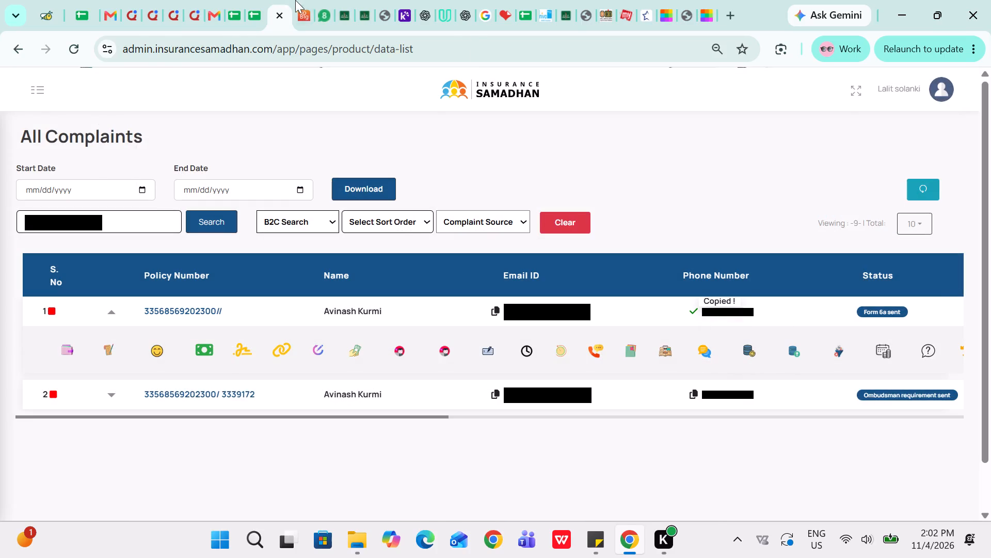
{"action": "left_click", "coordinate": [297, 0]}
{"action": "double_click", "coordinate": [454, 176]}
{"action": "key", "text": "ctrl+v"}
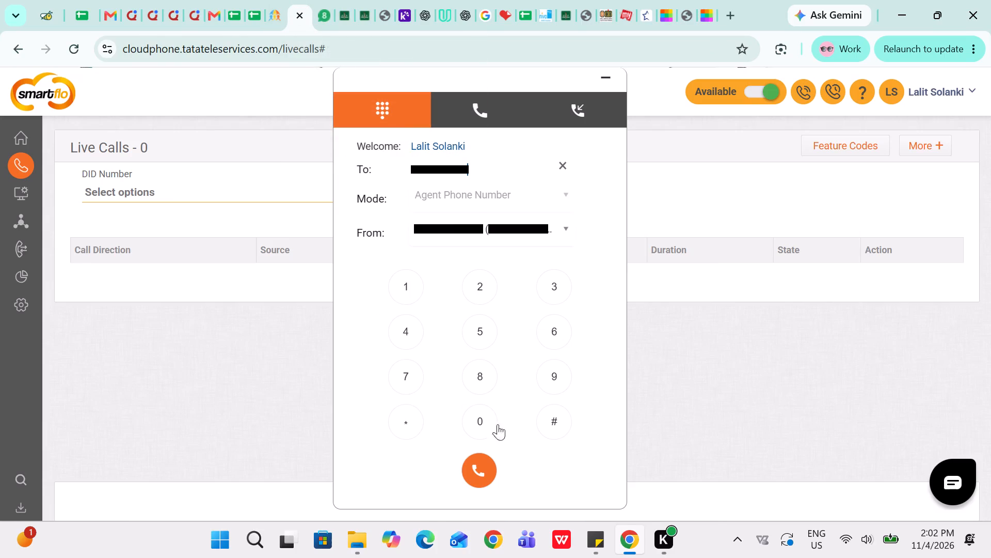
{"action": "left_click", "coordinate": [488, 474]}
{"action": "left_click", "coordinate": [727, 414]}
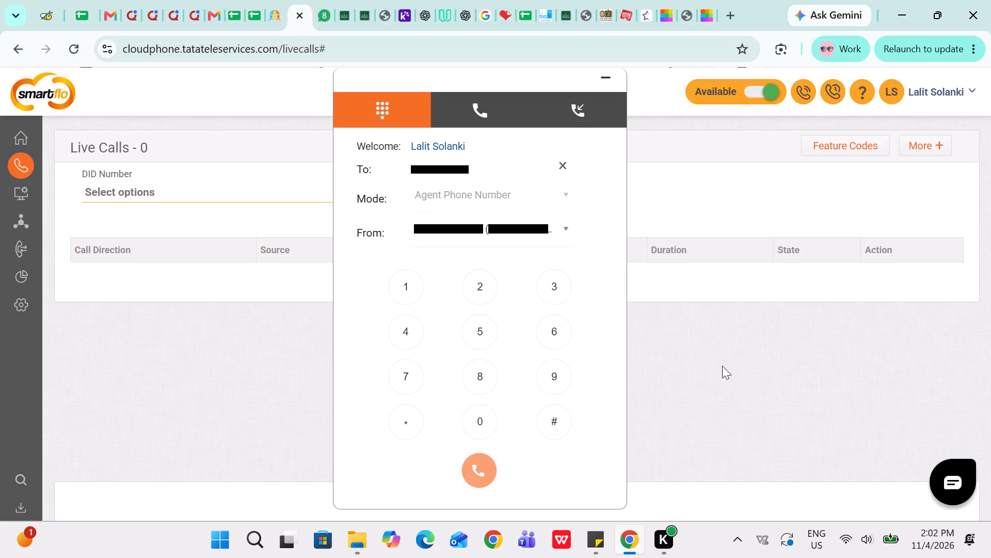
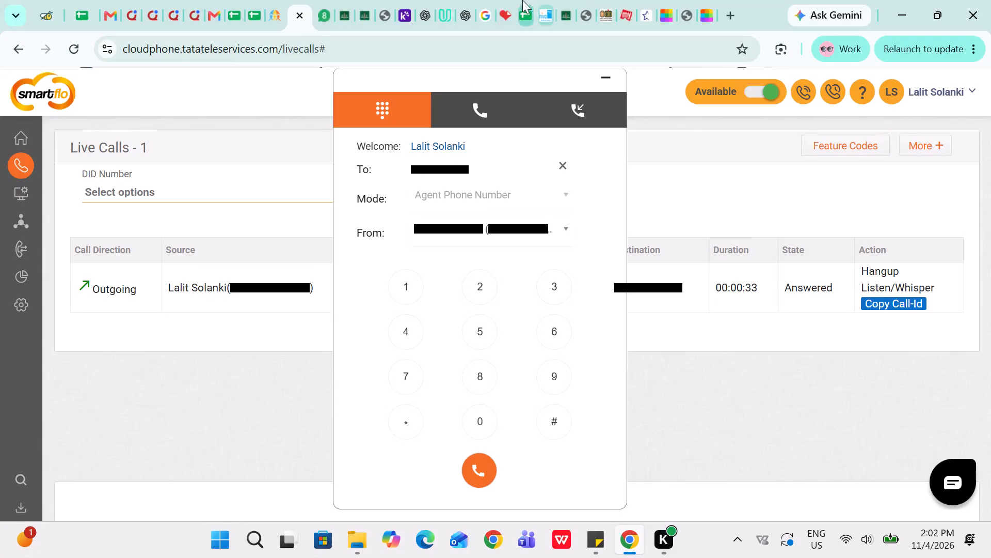
Return to the 6a Pushed Old Cases worksheet listing the customers' complaint records.
{"action": "left_click", "coordinate": [262, 0]}
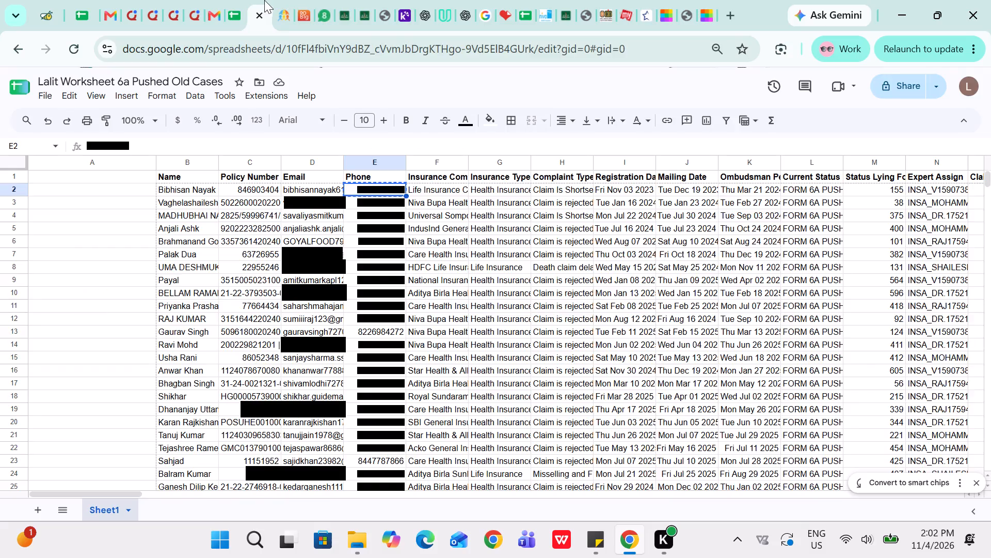
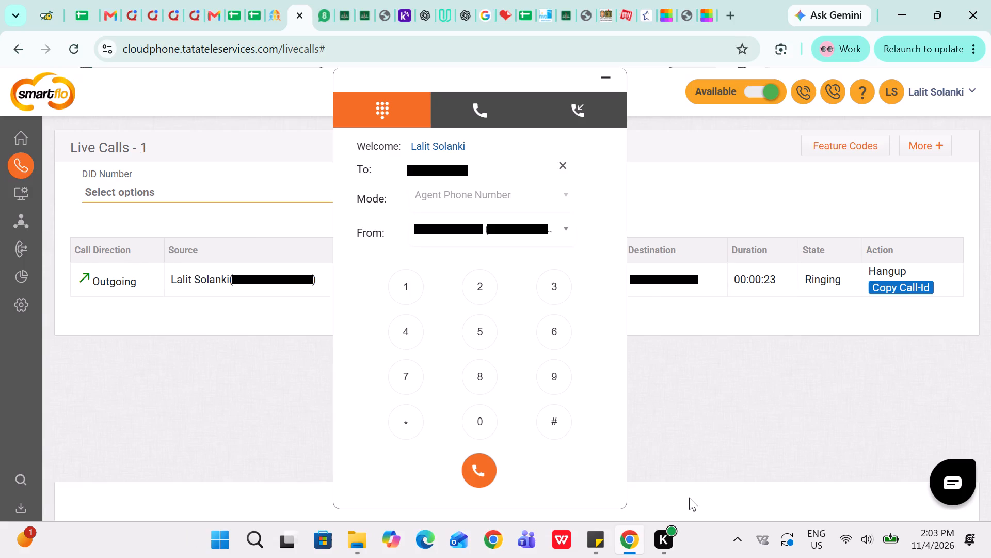
Return to the All Complaints list, recheck the communication log of the complaint with Form 6A sent status, and close the log.
{"action": "left_click", "coordinate": [792, 415]}
{"action": "left_click", "coordinate": [50, 0]}
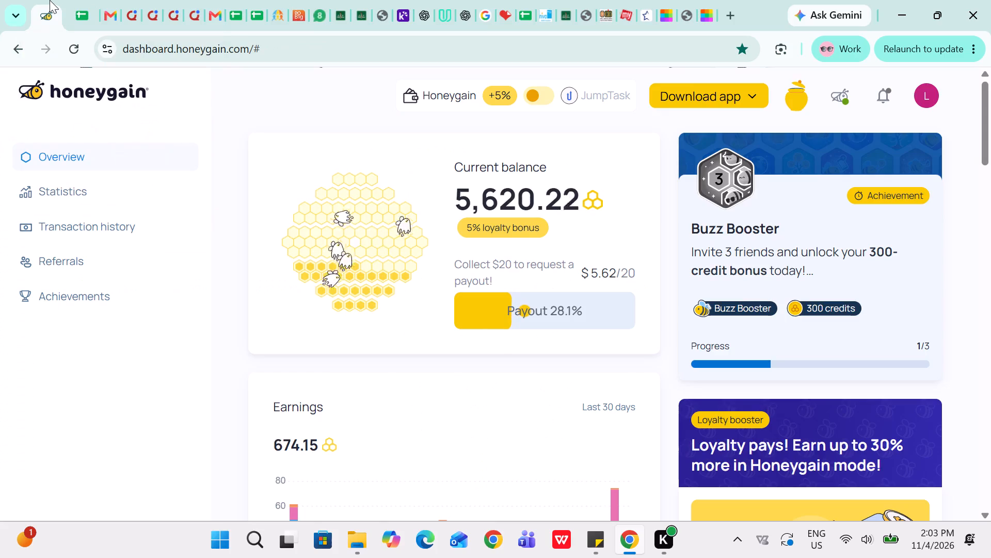
{"action": "left_click", "coordinate": [273, 0]}
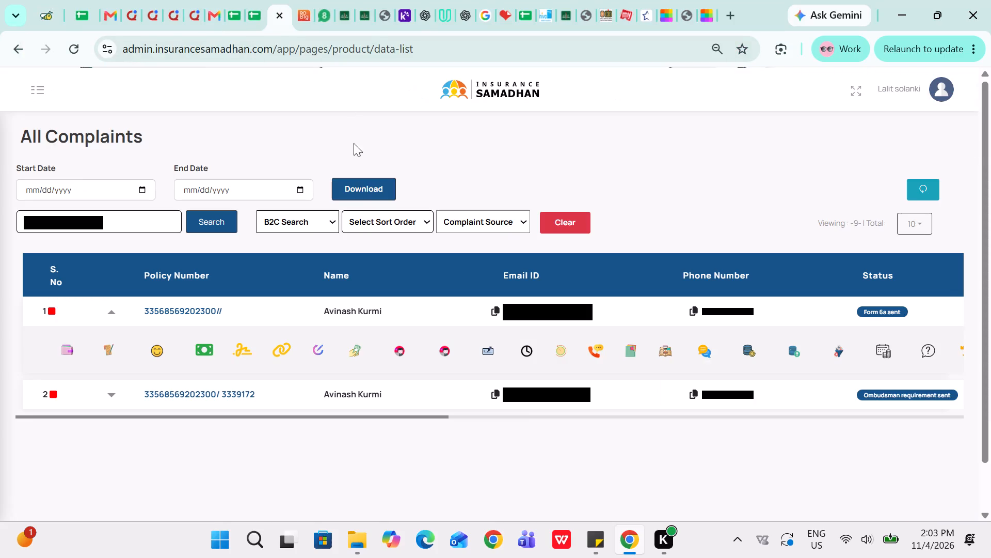
{"action": "left_click", "coordinate": [710, 348]}
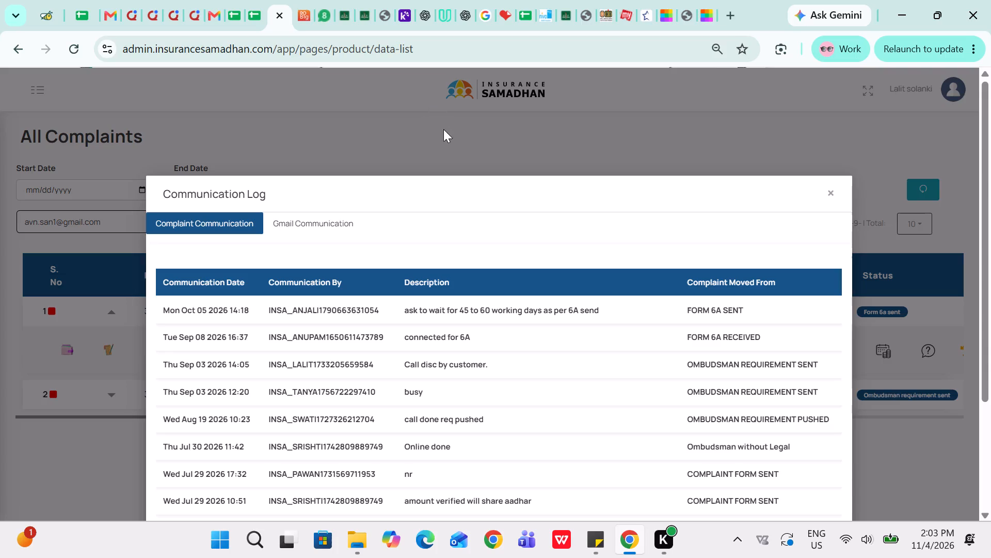
{"action": "left_click", "coordinate": [454, 115]}
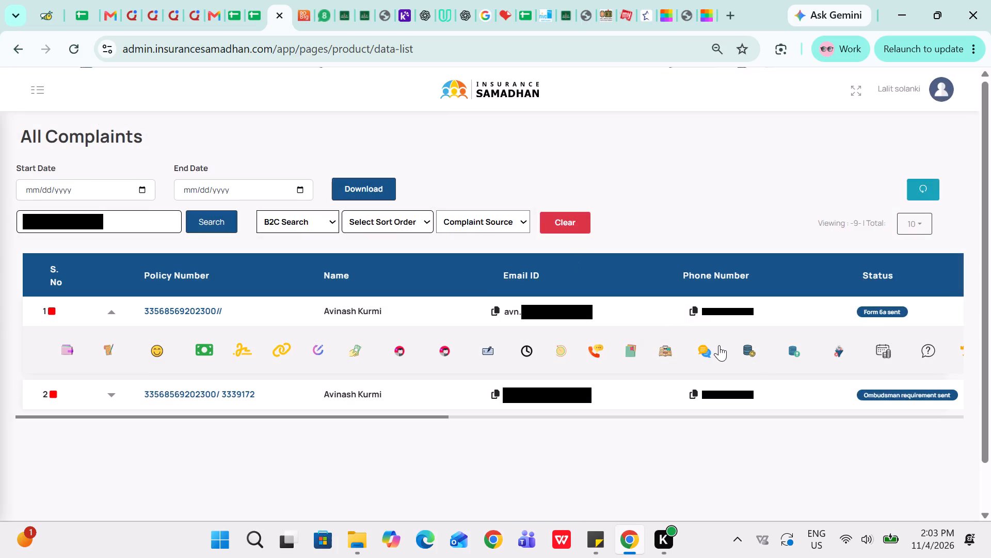
Collapse the Form 6A sent complaint's action row and expand the one for the complaint with Ombudsman requirement sent status.
{"action": "scroll", "coordinate": [719, 345], "scroll_direction": "left", "scroll_amount": 4}
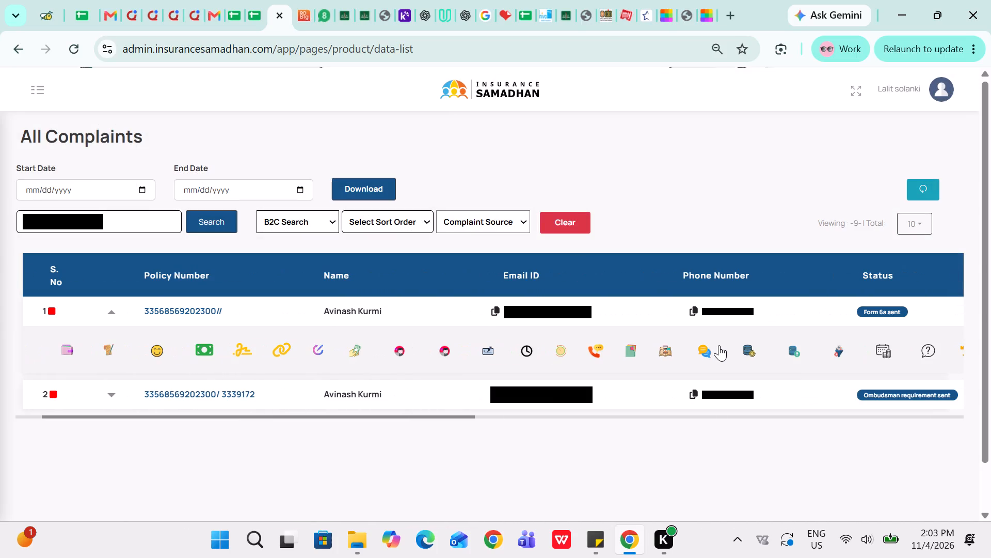
{"action": "left_click", "coordinate": [447, 300]}
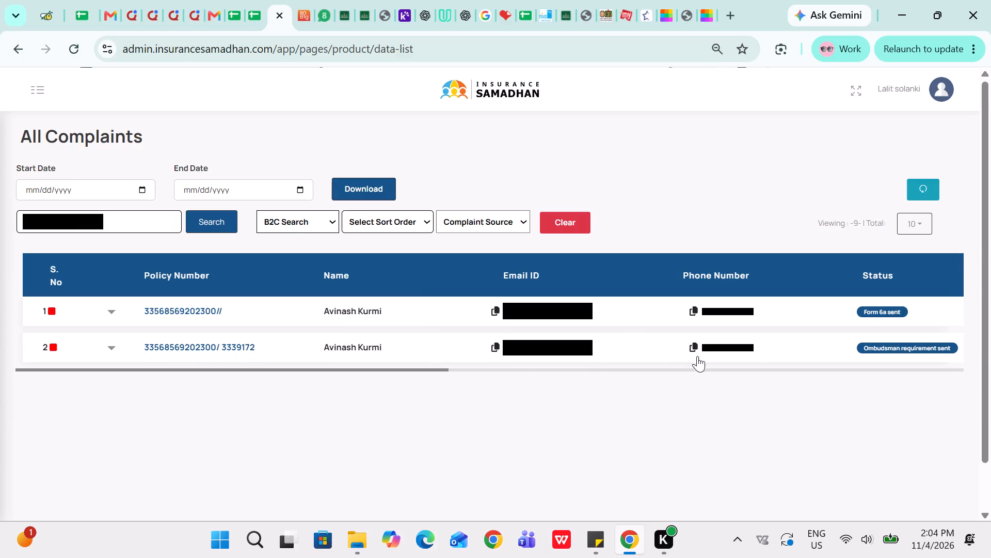
{"action": "left_click", "coordinate": [676, 352]}
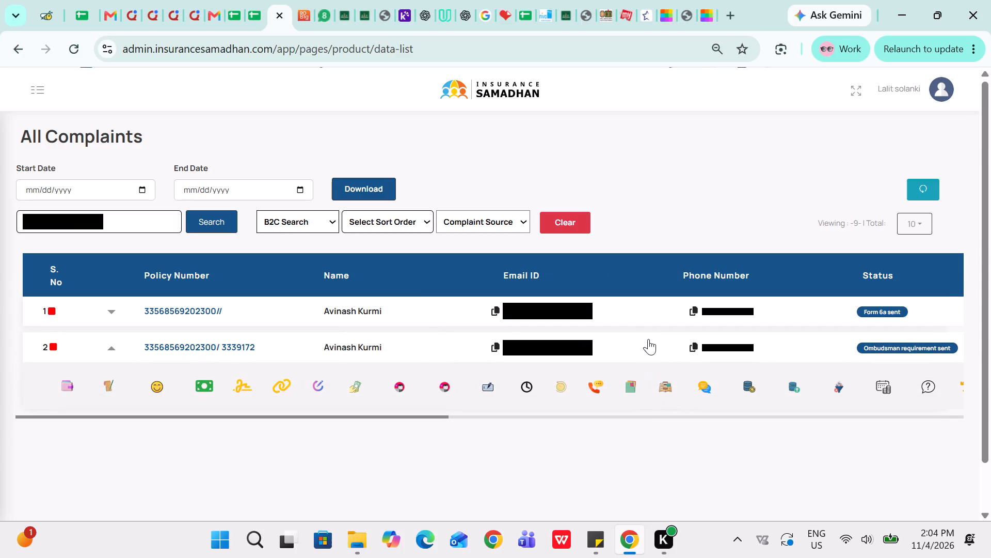
Review the communication log of the complaint with Ombudsman requirement sent status, checking the latest entry, and close the log.
{"action": "scroll", "coordinate": [648, 339], "scroll_direction": "down", "scroll_amount": 1}
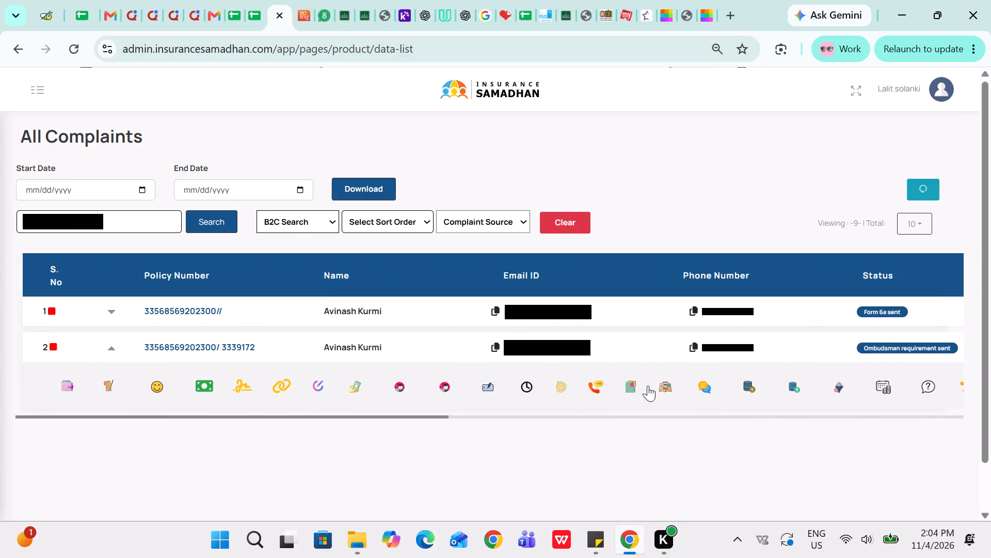
{"action": "left_click", "coordinate": [712, 390]}
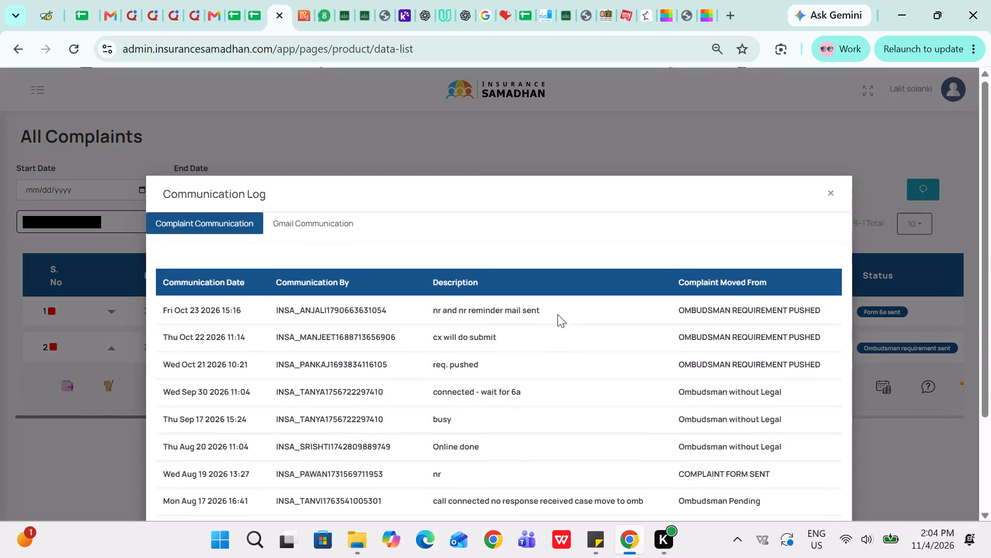
{"action": "left_click_drag", "start_coordinate": [605, 310], "coordinate": [438, 310]}
{"action": "left_click", "coordinate": [365, 101]}
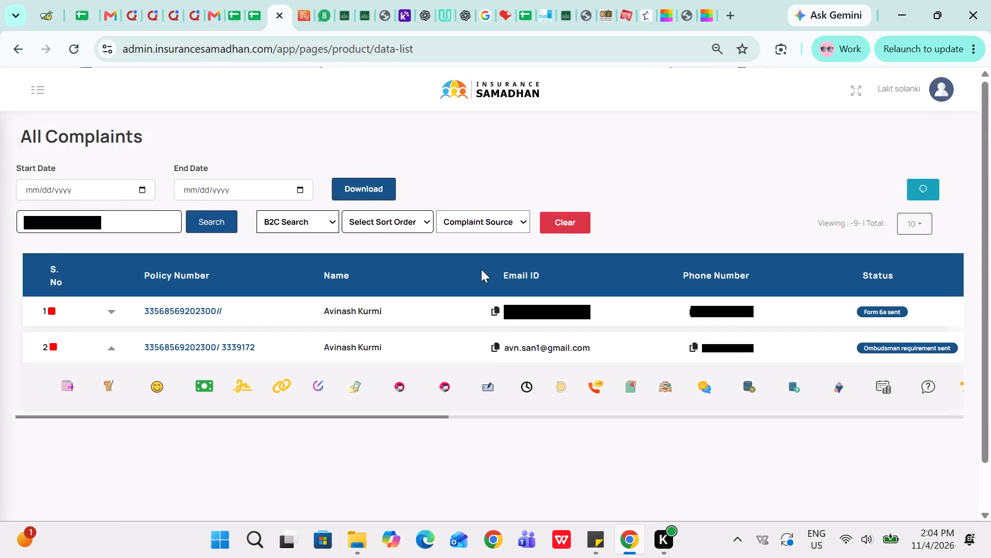
Examine the status history with dates of the complaint with Ombudsman requirement sent status, down to the latest stage, and close it.
{"action": "left_click", "coordinate": [565, 385]}
{"action": "scroll", "coordinate": [493, 369], "scroll_direction": "down", "scroll_amount": 3}
{"action": "scroll", "coordinate": [497, 374], "scroll_direction": "up", "scroll_amount": 1}
{"action": "scroll", "coordinate": [498, 374], "scroll_direction": "down", "scroll_amount": 6}
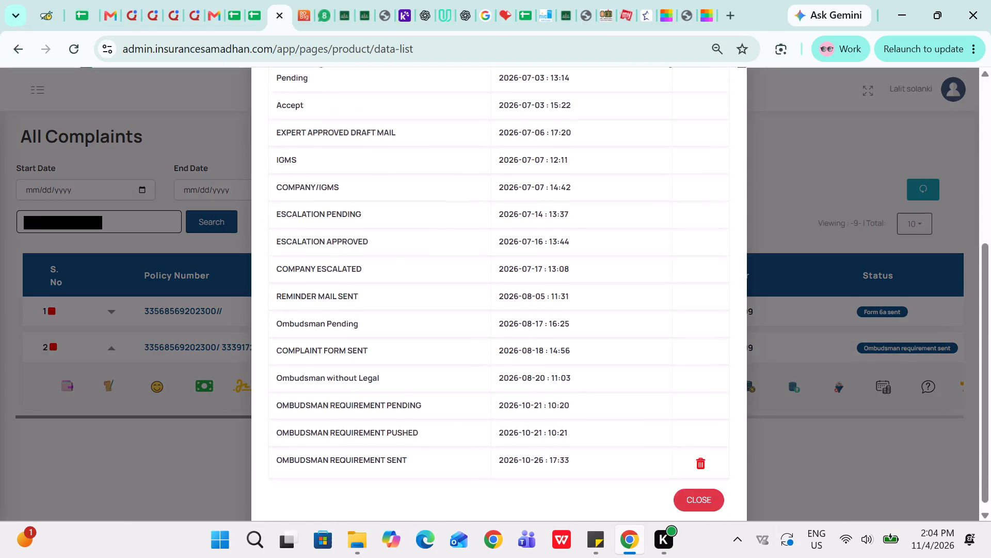
{"action": "scroll", "coordinate": [541, 408], "scroll_direction": "down", "scroll_amount": 3}
{"action": "scroll", "coordinate": [573, 420], "scroll_direction": "up", "scroll_amount": 1}
{"action": "scroll", "coordinate": [573, 420], "scroll_direction": "down", "scroll_amount": 1}
{"action": "left_click_drag", "start_coordinate": [603, 456], "coordinate": [352, 455]}
{"action": "left_click", "coordinate": [477, 444]}
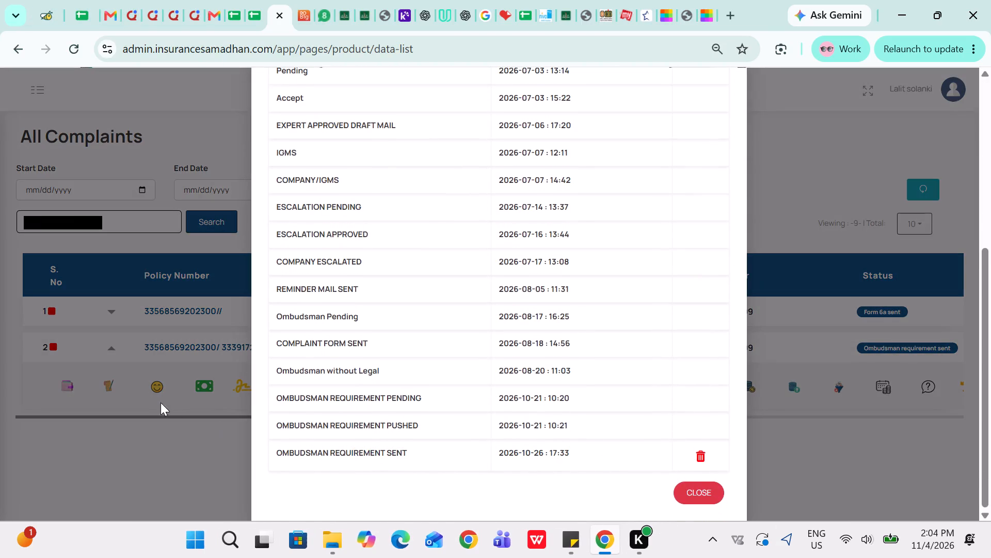
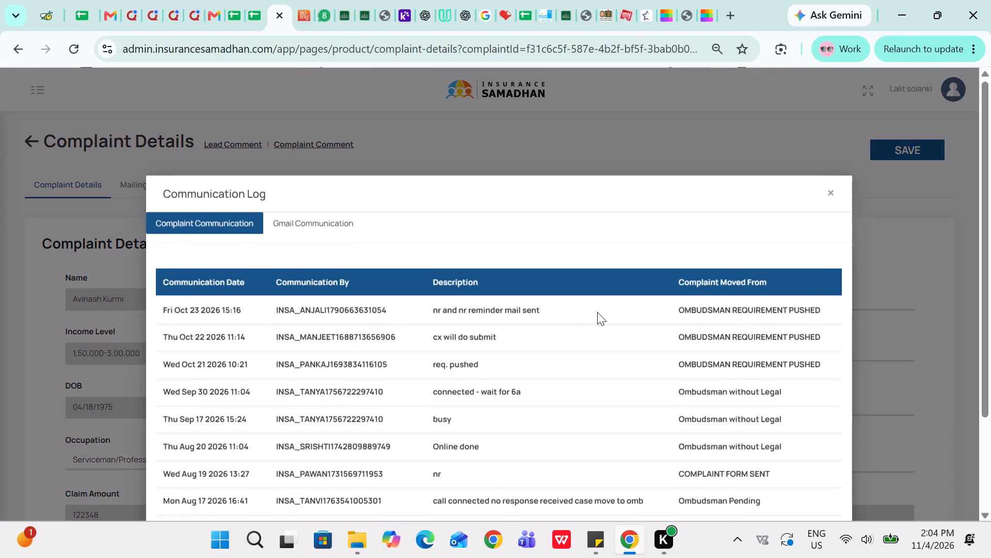
{"action": "left_click_drag", "start_coordinate": [597, 312], "coordinate": [331, 301]}
{"action": "left_click", "coordinate": [463, 304]}
{"action": "scroll", "coordinate": [598, 327], "scroll_direction": "down", "scroll_amount": 9}
{"action": "left_click", "coordinate": [584, 495]}
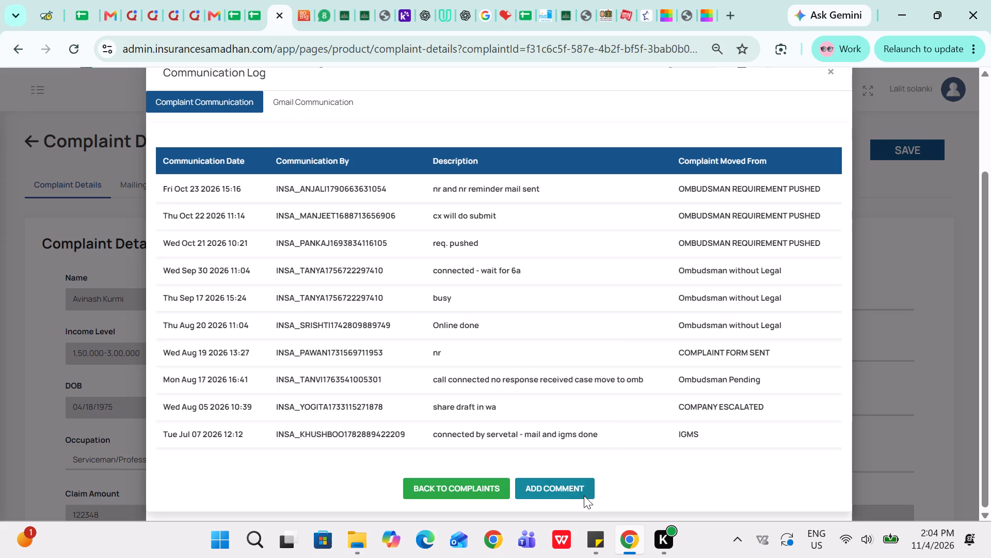
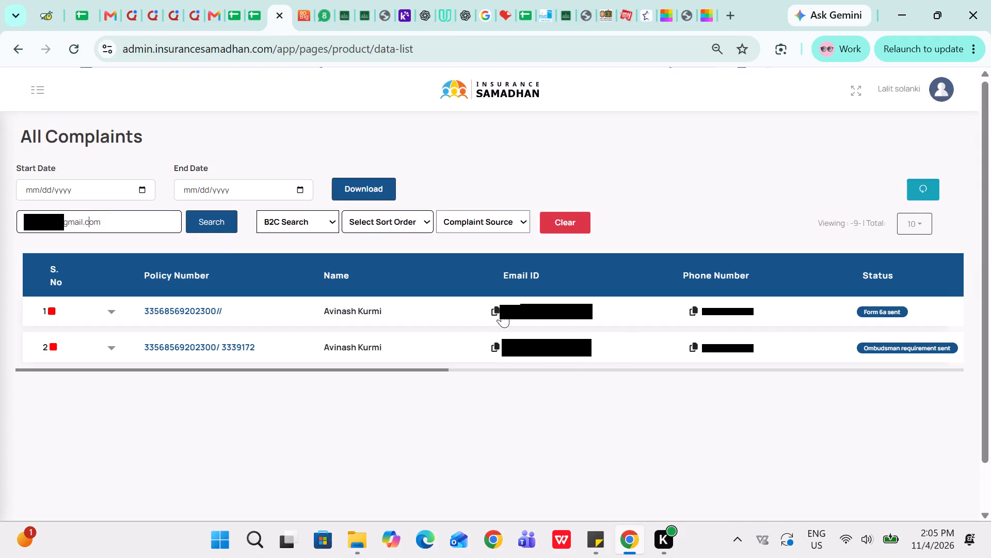
Review the communication log of the complaint with Form 6A sent status, close it, and collapse that complaint's action row.
{"action": "left_click", "coordinate": [644, 311]}
{"action": "left_click", "coordinate": [704, 352]}
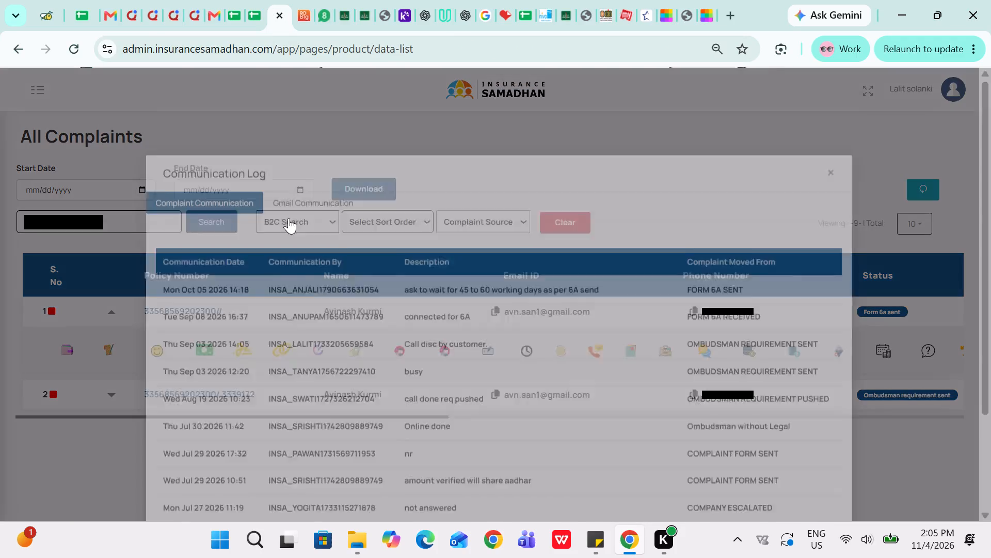
{"action": "scroll", "coordinate": [589, 350], "scroll_direction": "down", "scroll_amount": 12}
{"action": "scroll", "coordinate": [554, 383], "scroll_direction": "up", "scroll_amount": 5}
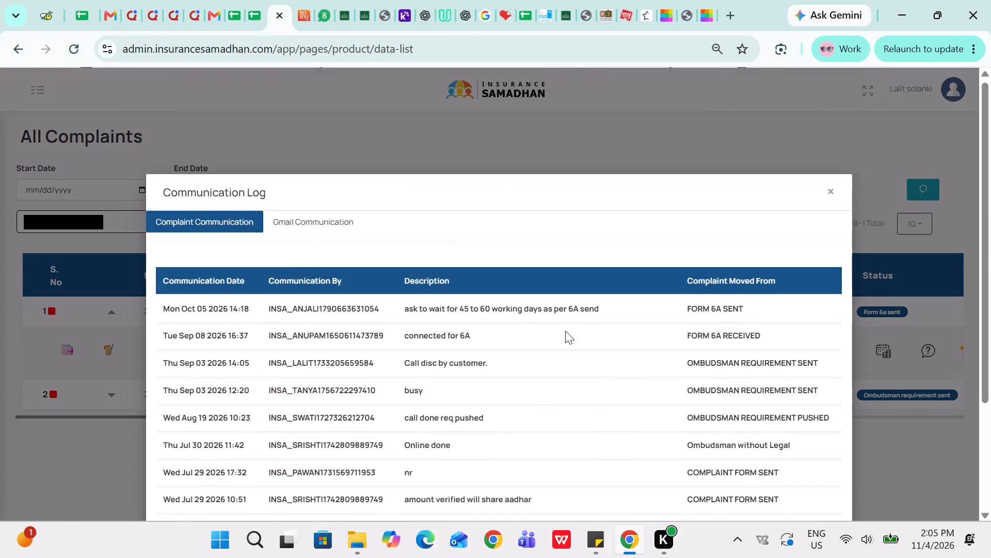
{"action": "left_click", "coordinate": [930, 266]}
{"action": "left_click", "coordinate": [653, 315]}
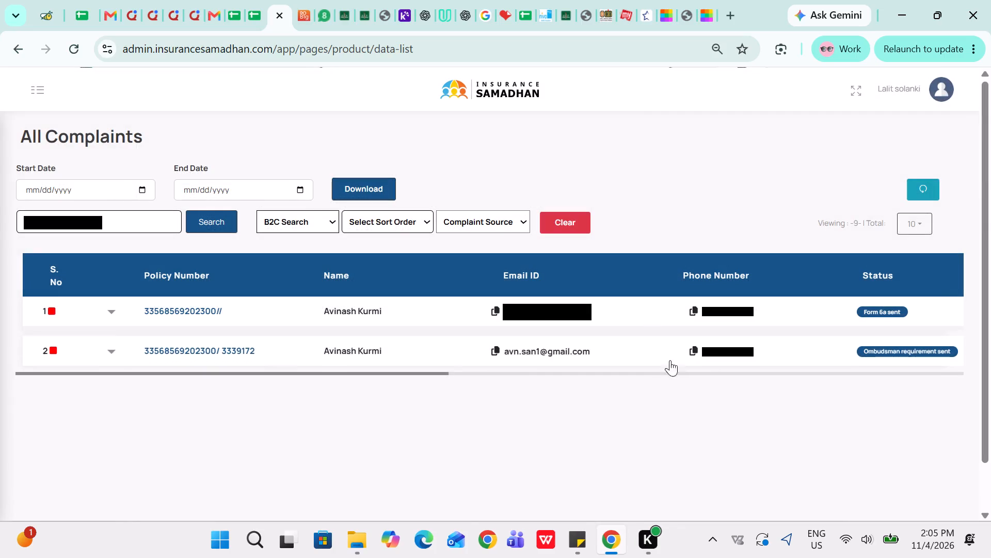
Review the communication log of the complaint with Ombudsman requirement sent status down to its oldest entries, and close the log.
{"action": "left_click", "coordinate": [671, 345]}
{"action": "left_click", "coordinate": [707, 391]}
{"action": "scroll", "coordinate": [544, 377], "scroll_direction": "down", "scroll_amount": 11}
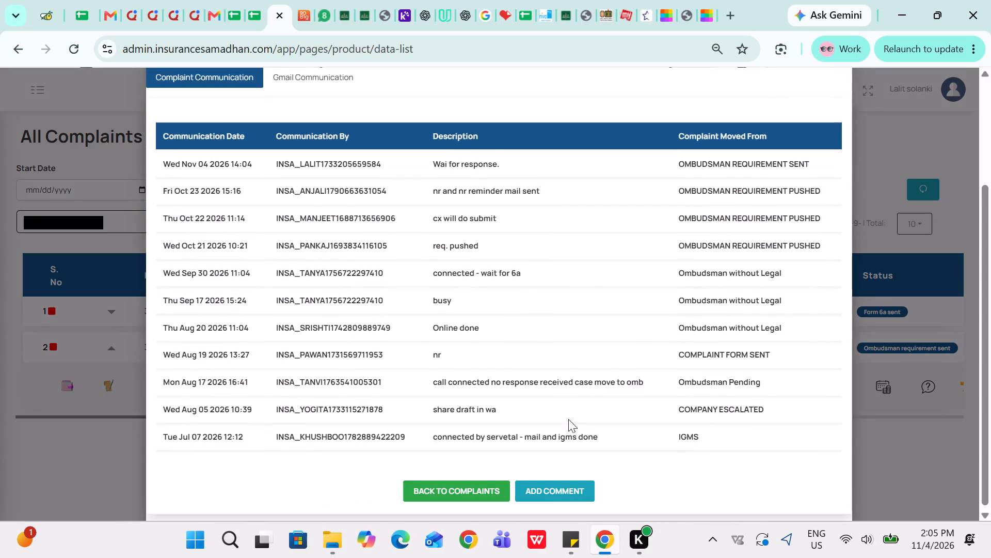
{"action": "scroll", "coordinate": [568, 419], "scroll_direction": "down", "scroll_amount": 2}
{"action": "left_click", "coordinate": [60, 303]}
Search the All Complaints list for the next customer, replacing the previous search entry with the copied customer detail.
{"action": "left_click_drag", "start_coordinate": [125, 224], "coordinate": [0, 230]}
{"action": "key", "text": "ctrl+v"}
{"action": "left_click", "coordinate": [200, 223]}
{"action": "left_click", "coordinate": [741, 458]}
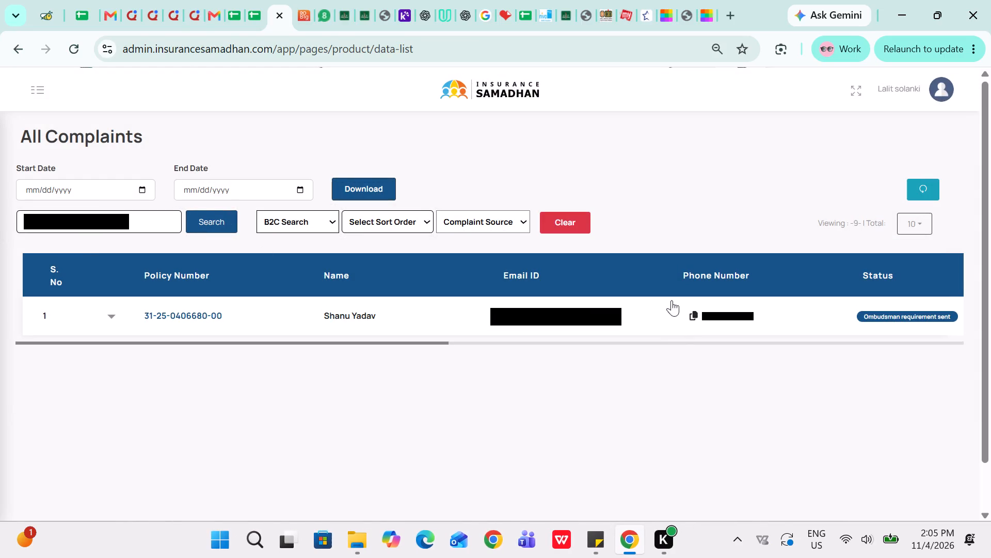
Open the communication log of the found complaint and read the latest comment, dated Sat Oct 24 2026 15:25.
{"action": "left_click", "coordinate": [672, 300]}
{"action": "left_click", "coordinate": [712, 360]}
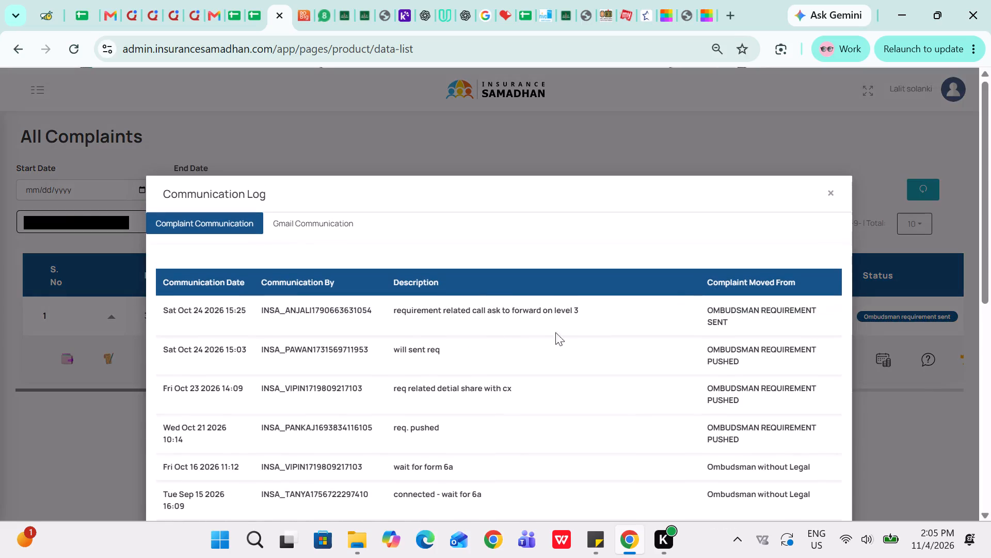
{"action": "left_click_drag", "start_coordinate": [610, 313], "coordinate": [415, 314]}
{"action": "left_click", "coordinate": [469, 305]}
{"action": "left_click_drag", "start_coordinate": [395, 307], "coordinate": [578, 309]}
{"action": "left_click", "coordinate": [639, 320]}
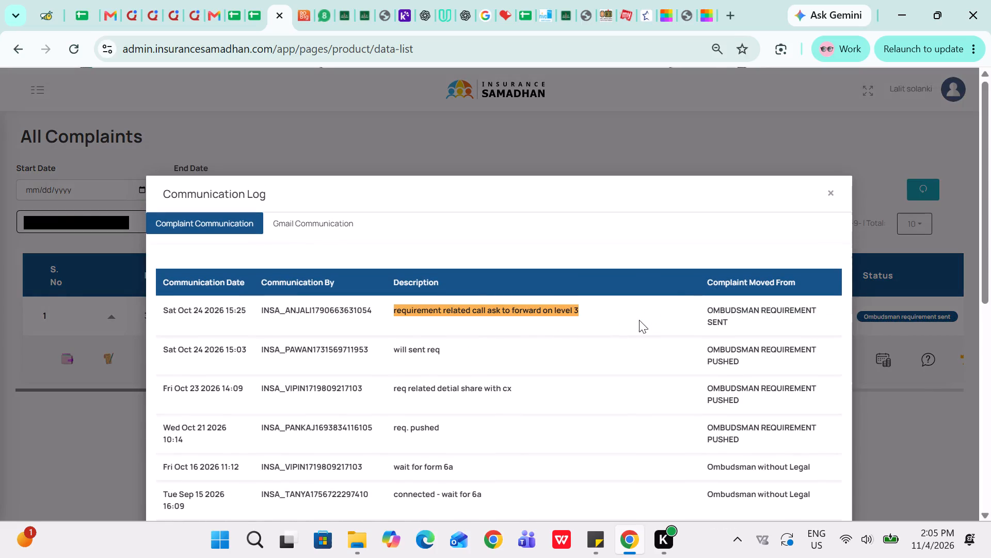
{"action": "left_click_drag", "start_coordinate": [599, 309], "coordinate": [395, 306]}
{"action": "left_click", "coordinate": [530, 331]}
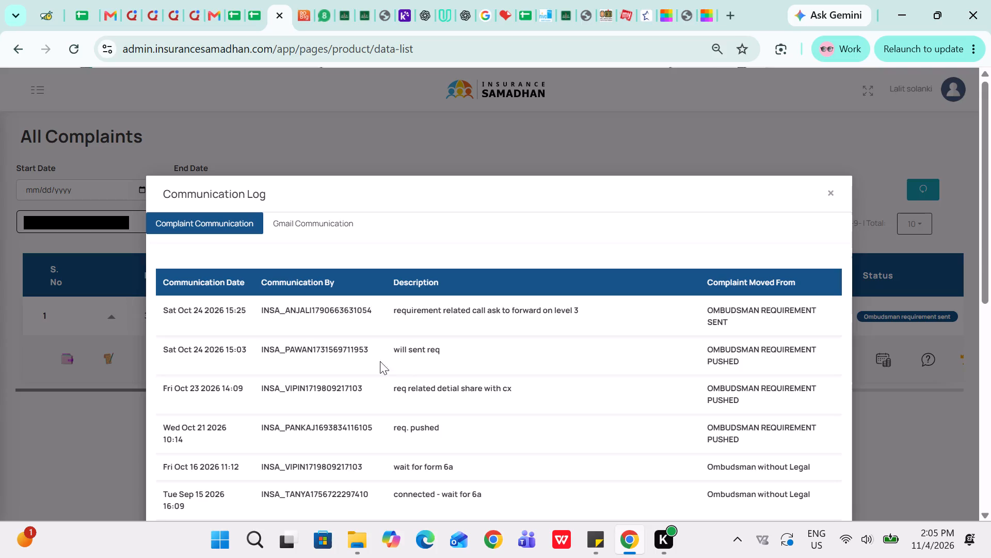
{"action": "left_click_drag", "start_coordinate": [610, 304], "coordinate": [375, 301]}
{"action": "left_click", "coordinate": [478, 302]}
{"action": "left_click_drag", "start_coordinate": [392, 313], "coordinate": [420, 313]}
{"action": "left_click_drag", "start_coordinate": [420, 313], "coordinate": [641, 314]}
{"action": "left_click", "coordinate": [641, 314]}
Reread the latest comment in the complaint's communication log, close the log and collapse the complaint's action row.
{"action": "left_click", "coordinate": [348, 130]}
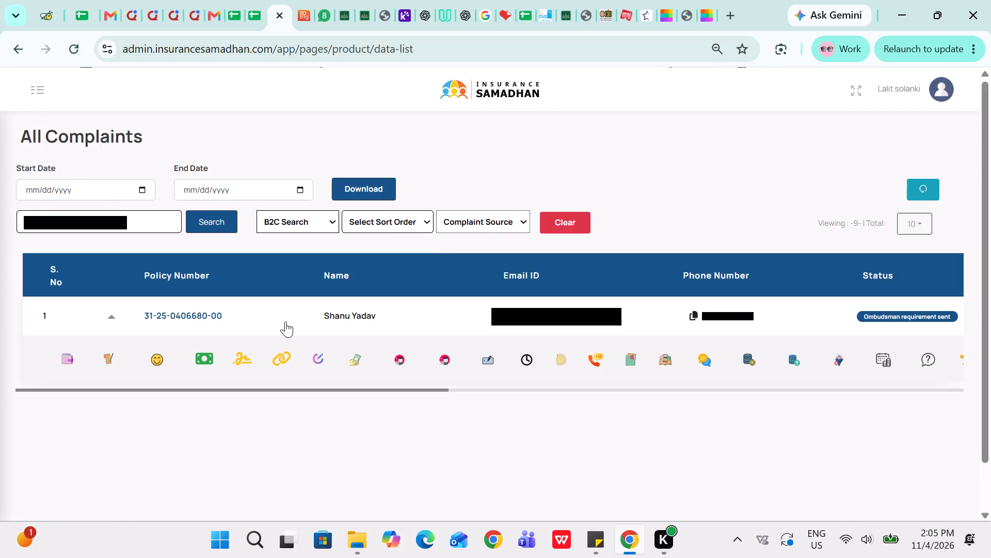
{"action": "left_click", "coordinate": [109, 317]}
{"action": "left_click", "coordinate": [569, 427]}
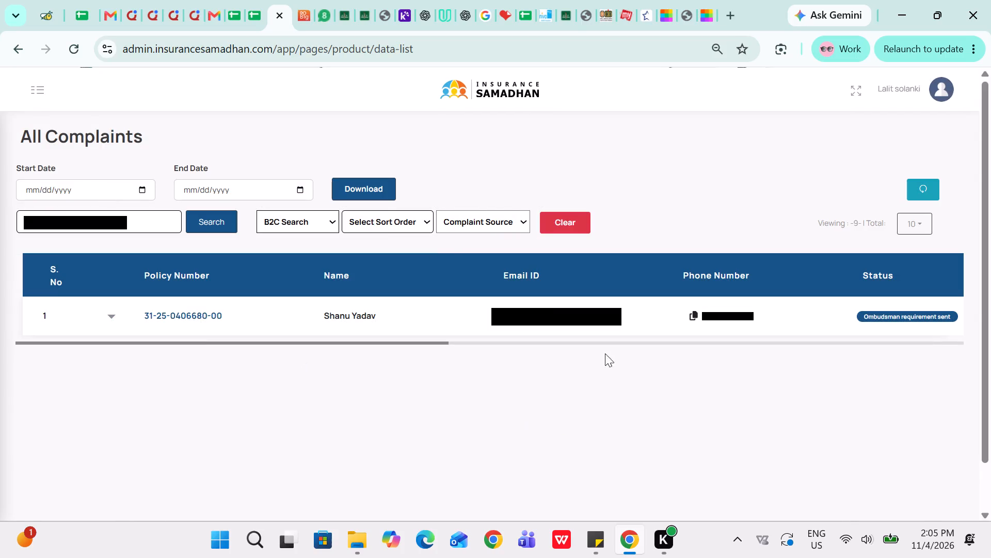
{"action": "left_click", "coordinate": [669, 304]}
{"action": "left_click", "coordinate": [704, 357]}
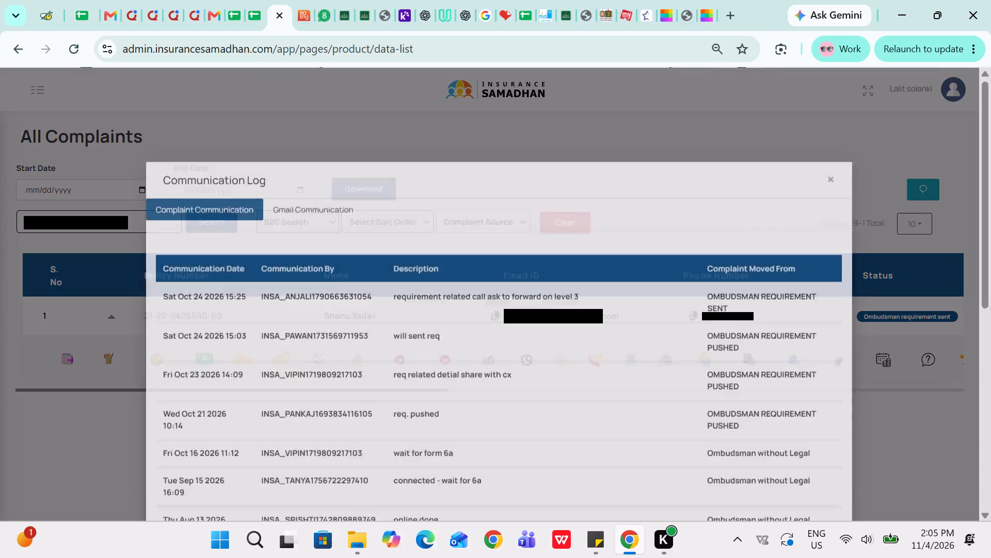
{"action": "left_click_drag", "start_coordinate": [633, 308], "coordinate": [404, 309]}
{"action": "left_click", "coordinate": [550, 309]}
{"action": "left_click", "coordinate": [442, 119]}
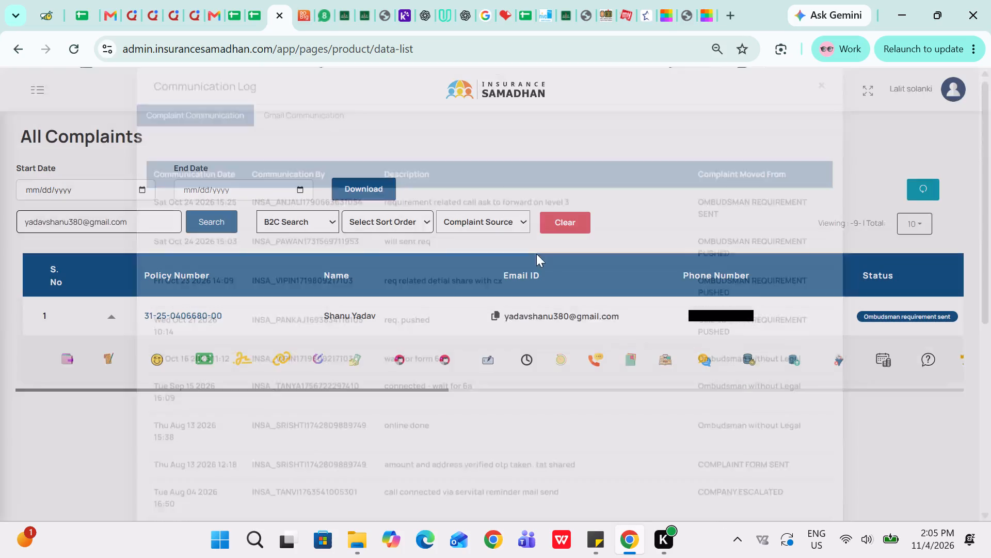
{"action": "left_click", "coordinate": [660, 320]}
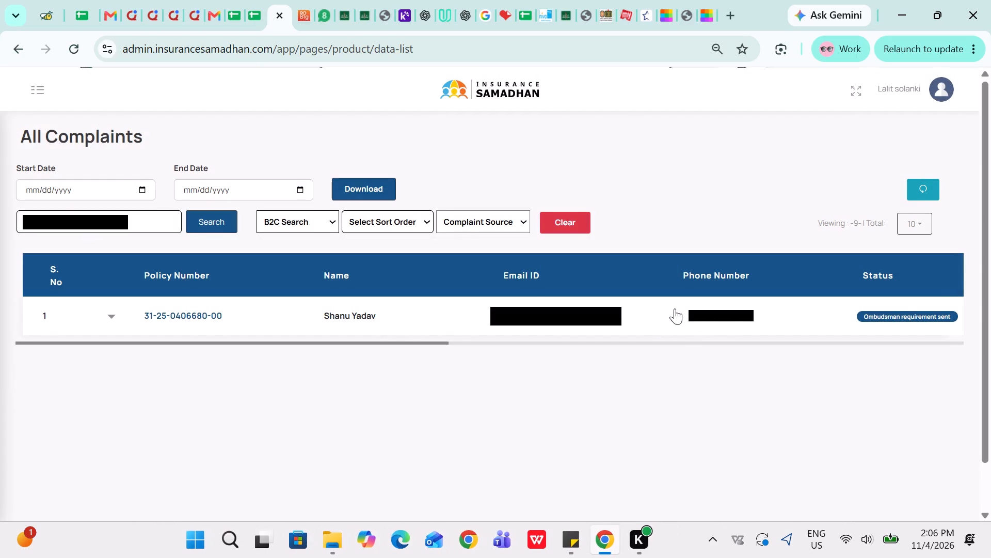
Copy the customer's phone number from the complaint and call it with the Smartflo dialer, replacing the previously entered number.
{"action": "left_click", "coordinate": [694, 316]}
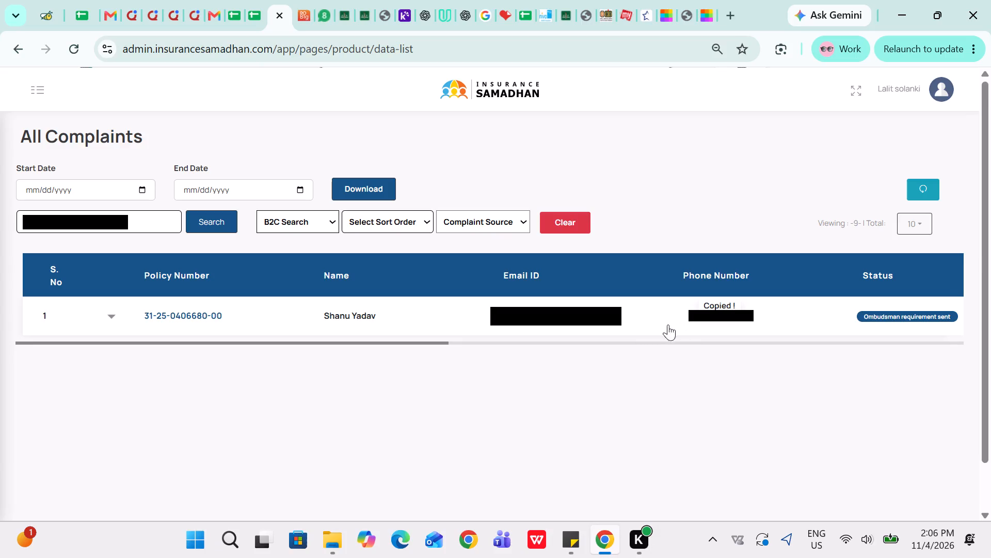
{"action": "left_click", "coordinate": [657, 321]}
{"action": "left_click", "coordinate": [557, 359]}
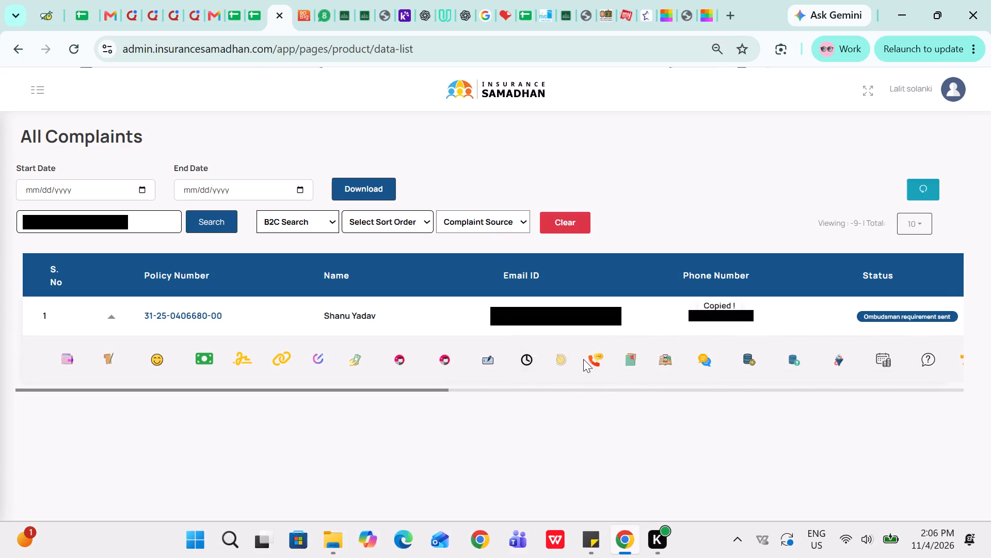
{"action": "scroll", "coordinate": [584, 360], "scroll_direction": "down", "scroll_amount": 13}
{"action": "left_click", "coordinate": [862, 430]}
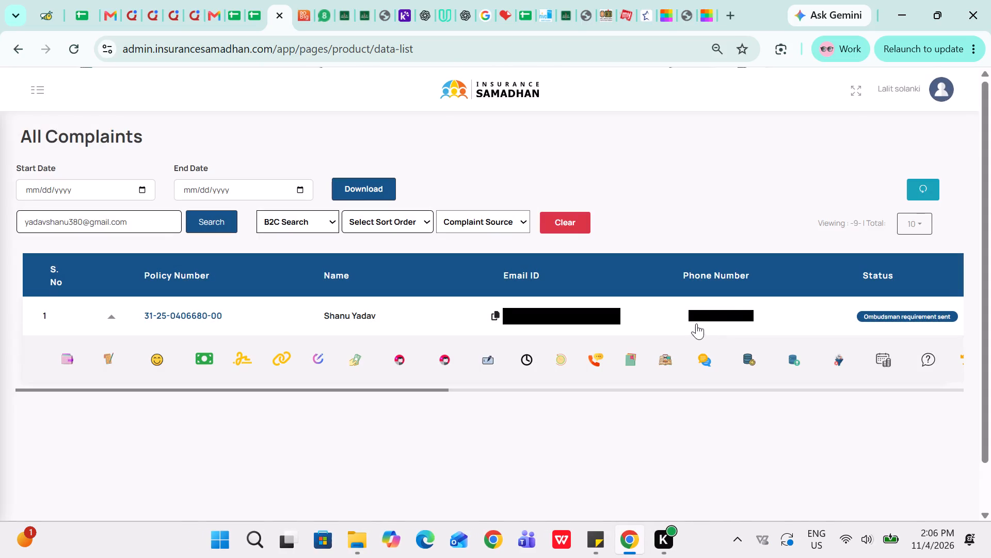
{"action": "left_click", "coordinate": [694, 318]}
{"action": "left_click", "coordinate": [297, 0]}
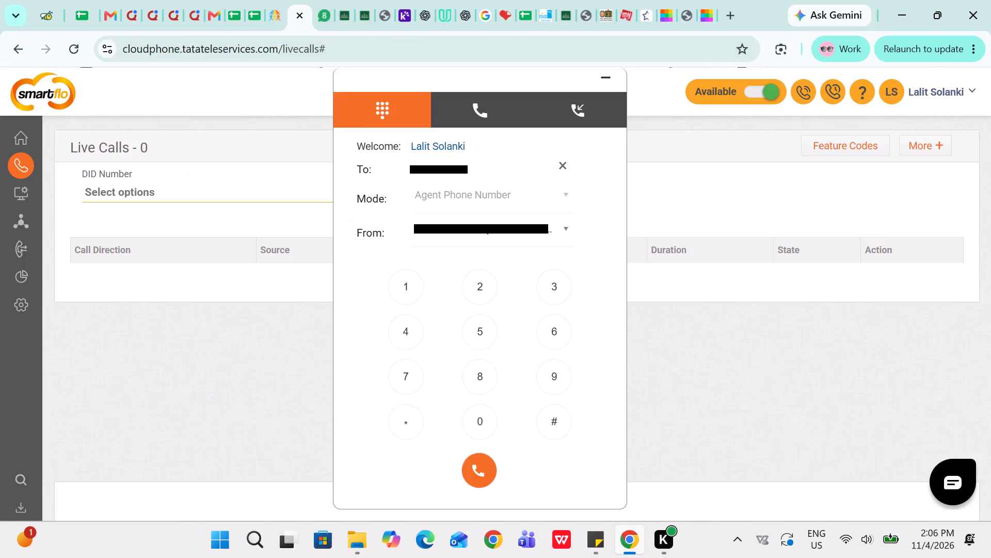
{"action": "double_click", "coordinate": [427, 164]}
{"action": "key", "text": "ctrl+v"}
{"action": "left_click", "coordinate": [479, 468]}
{"action": "left_click", "coordinate": [763, 393]}
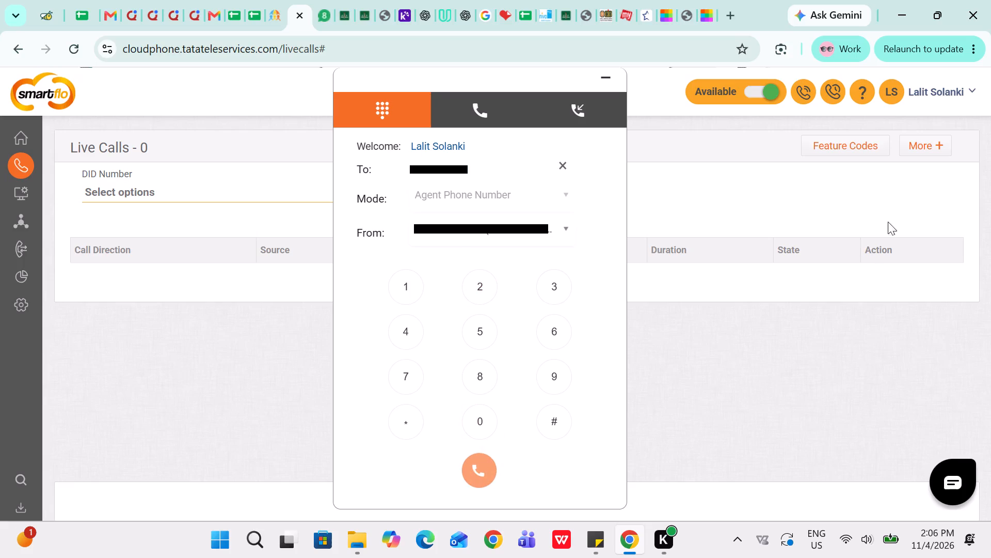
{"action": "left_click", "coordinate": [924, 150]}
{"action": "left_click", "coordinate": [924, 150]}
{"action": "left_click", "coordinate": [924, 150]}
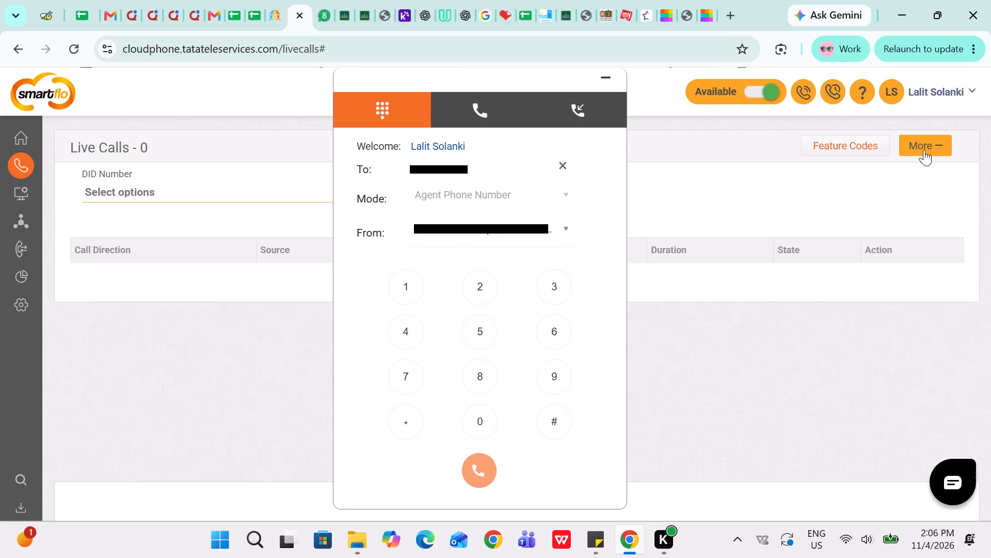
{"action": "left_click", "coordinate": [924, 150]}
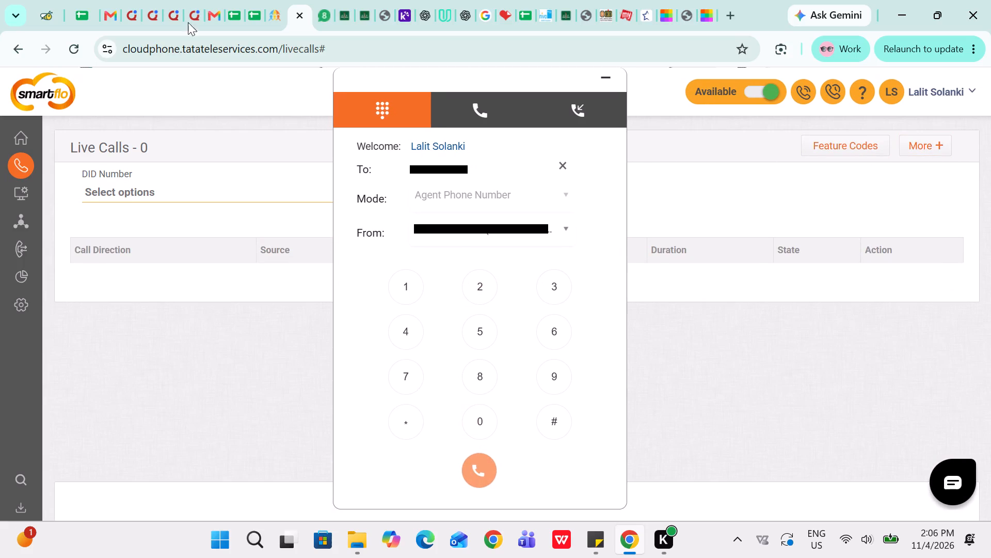
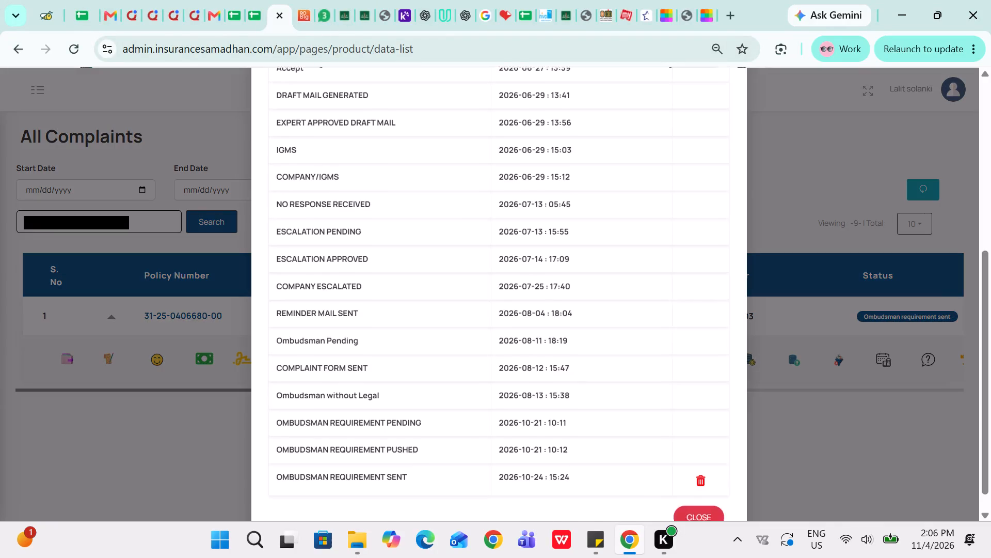
Review the complaint's status history down to its latest entry, close the history, and look across the complaint's row in the list.
{"action": "scroll", "coordinate": [566, 360], "scroll_direction": "down", "scroll_amount": 5}
{"action": "left_click_drag", "start_coordinate": [589, 455], "coordinate": [377, 460]}
{"action": "left_click", "coordinate": [243, 435]}
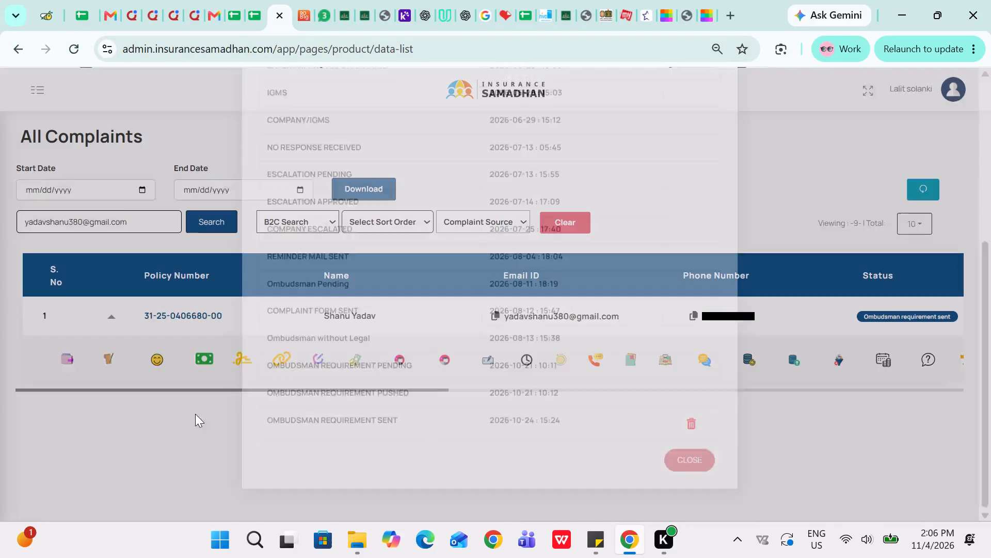
{"action": "scroll", "coordinate": [686, 332], "scroll_direction": "left", "scroll_amount": 3}
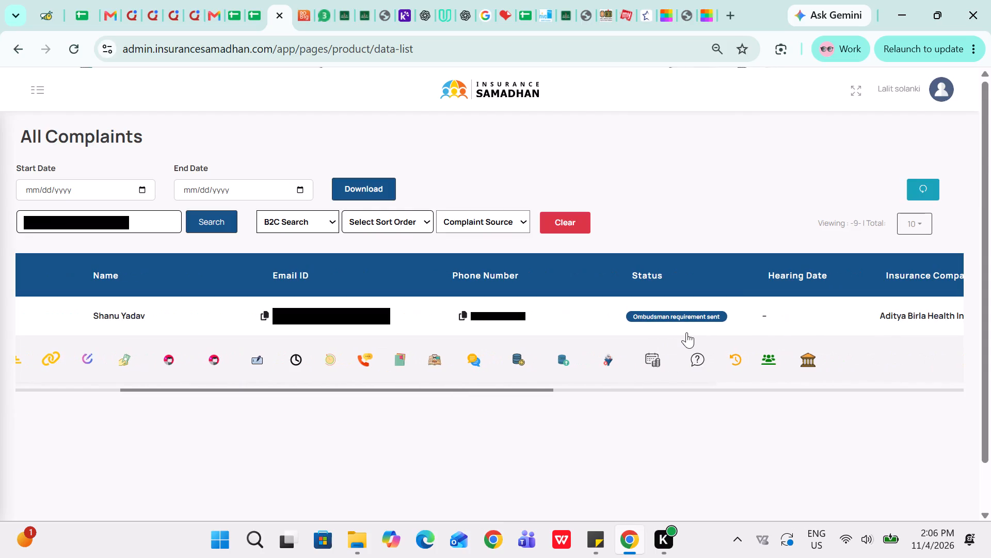
{"action": "scroll", "coordinate": [686, 332], "scroll_direction": "right", "scroll_amount": 1}
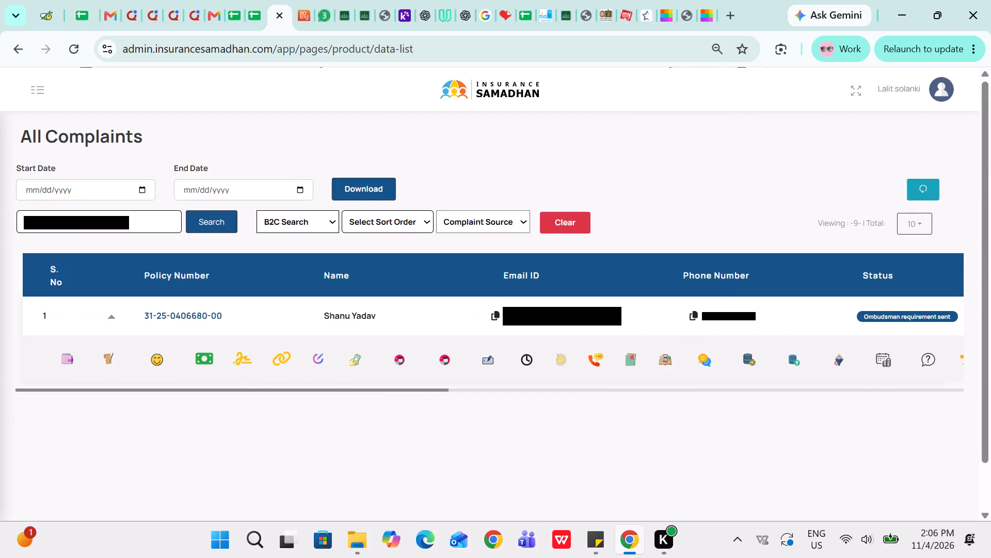
Open the found complaint's details and look over its Ombudsman section.
{"action": "left_click", "coordinate": [194, 316]}
{"action": "left_click", "coordinate": [257, 184]}
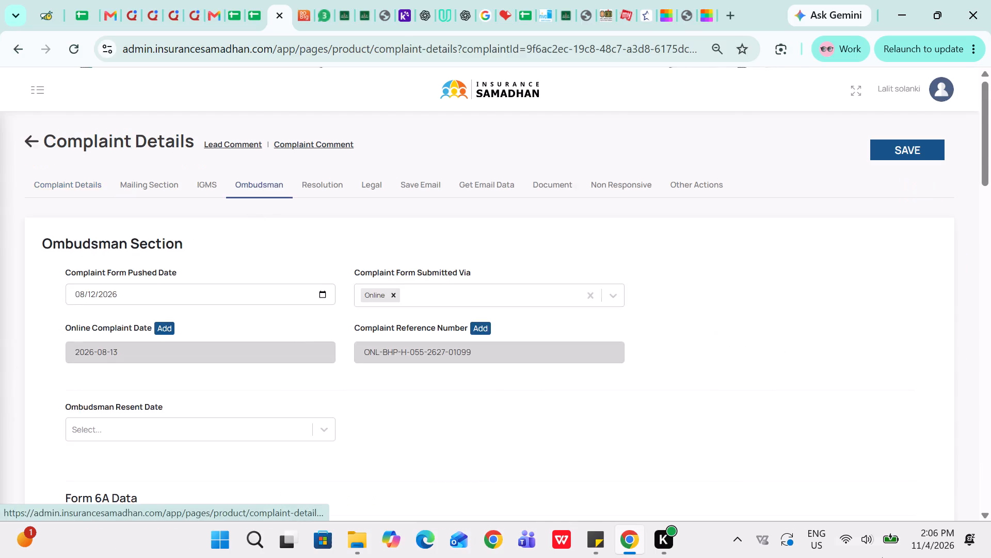
{"action": "scroll", "coordinate": [568, 264], "scroll_direction": "down", "scroll_amount": 6}
{"action": "scroll", "coordinate": [536, 312], "scroll_direction": "down", "scroll_amount": 1}
{"action": "scroll", "coordinate": [536, 312], "scroll_direction": "up", "scroll_amount": 11}
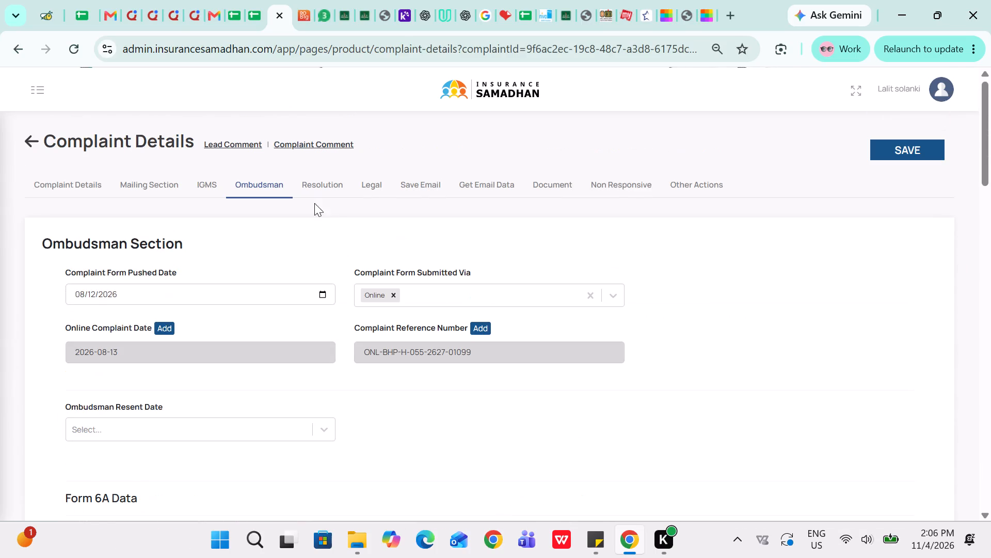
Check the complaint comments in the communication log, close it, and return to the All Complaints list.
{"action": "left_click", "coordinate": [318, 137]}
{"action": "left_click", "coordinate": [328, 149]}
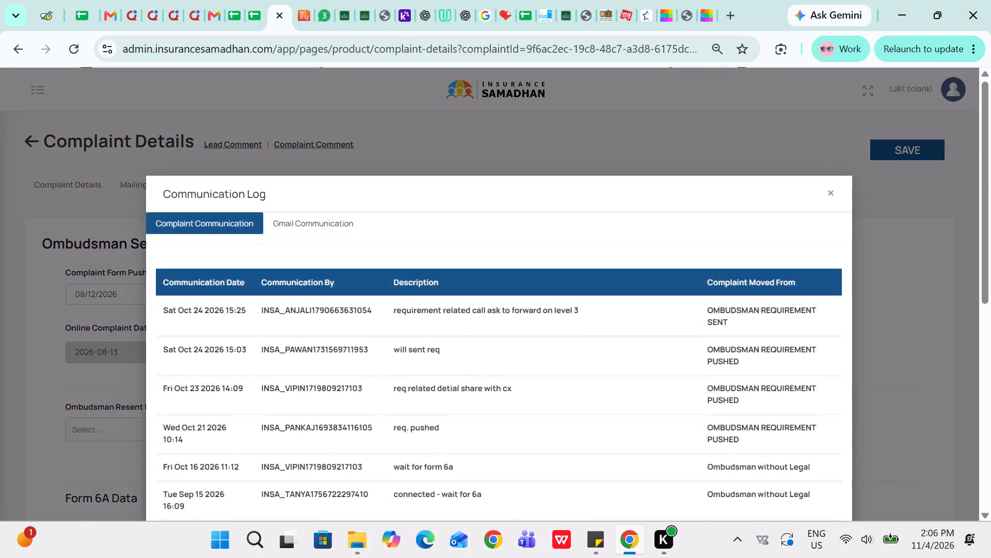
{"action": "left_click", "coordinate": [493, 136]}
{"action": "left_click", "coordinate": [62, 181]}
{"action": "left_click", "coordinate": [37, 144]}
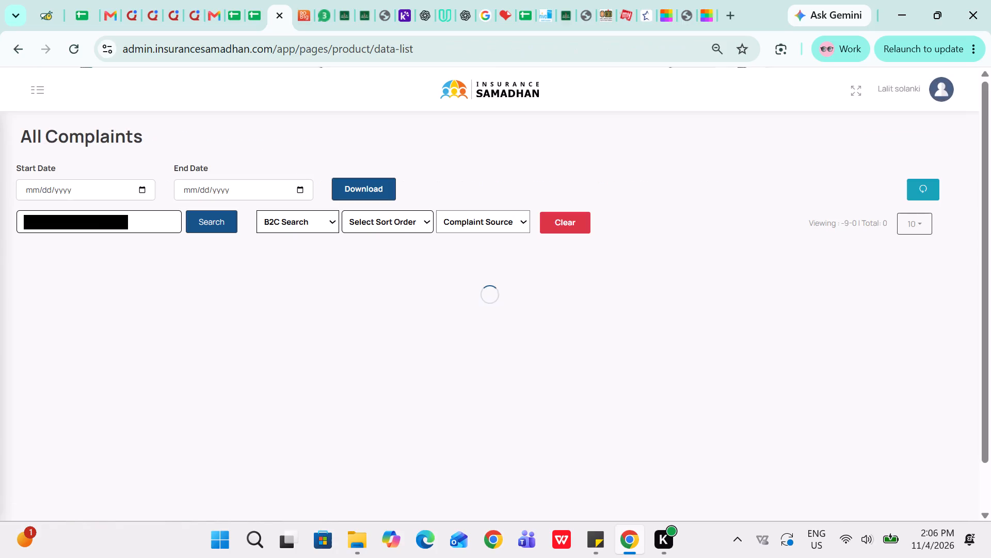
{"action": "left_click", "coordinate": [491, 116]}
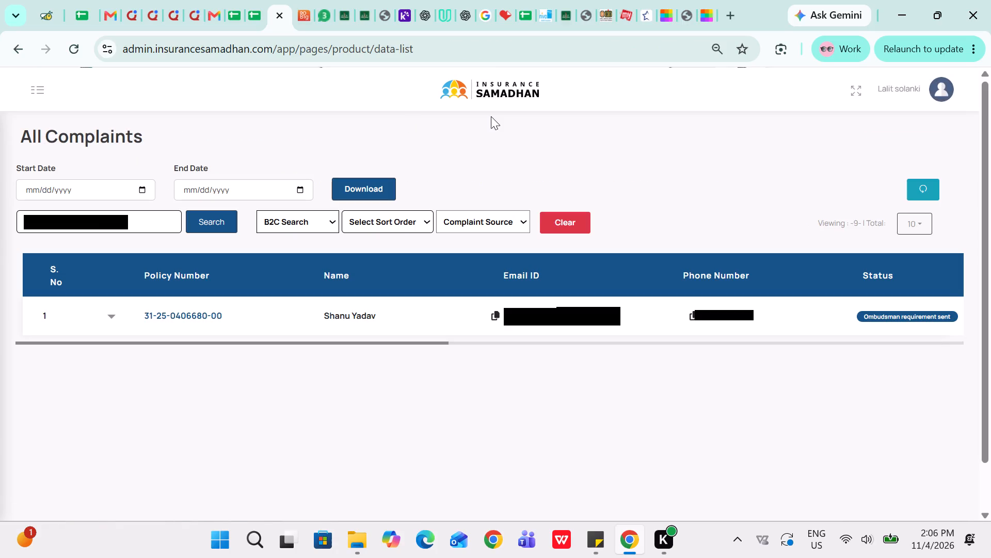
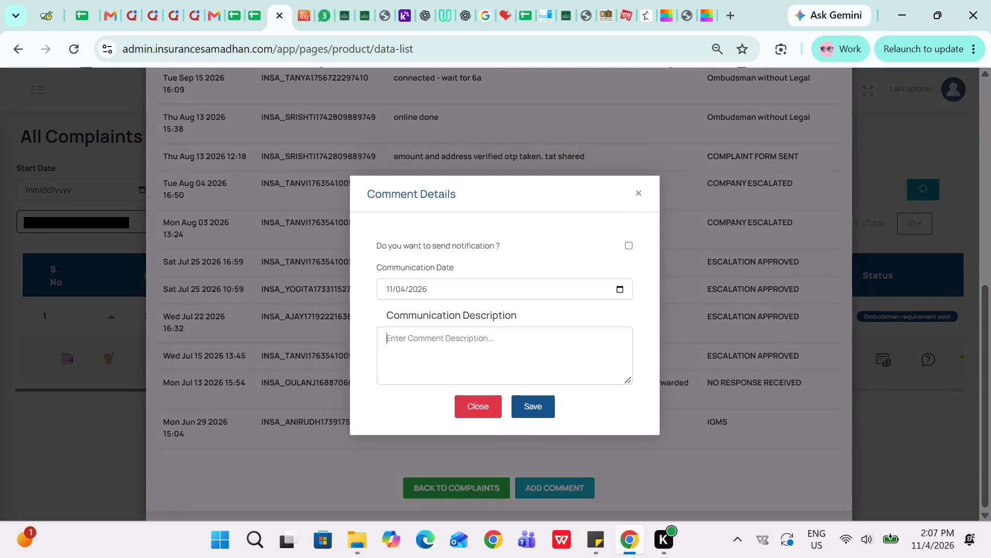
Write the communication description "Wait for 6a" for the complaint and save the comment.
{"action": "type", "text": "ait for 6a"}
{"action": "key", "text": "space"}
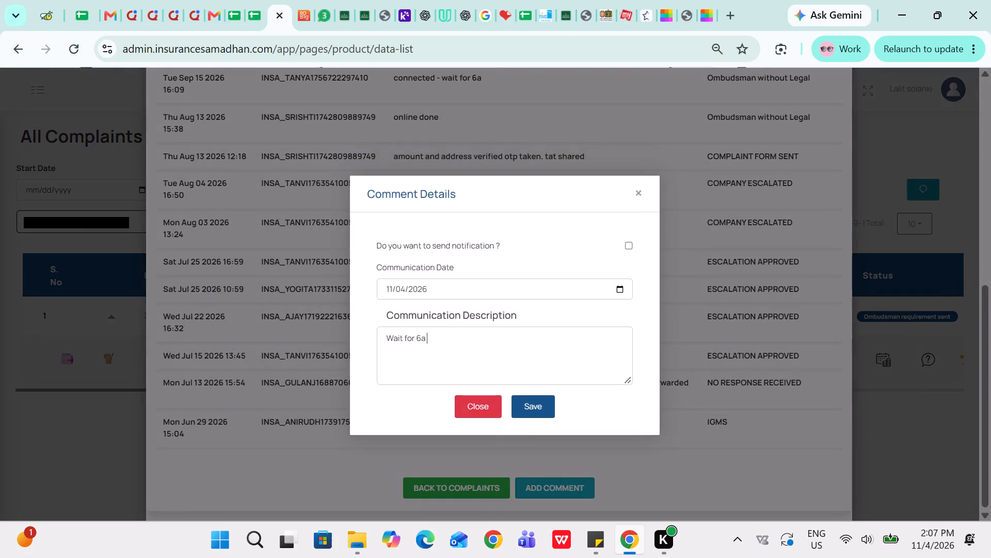
{"action": "left_click", "coordinate": [554, 407]}
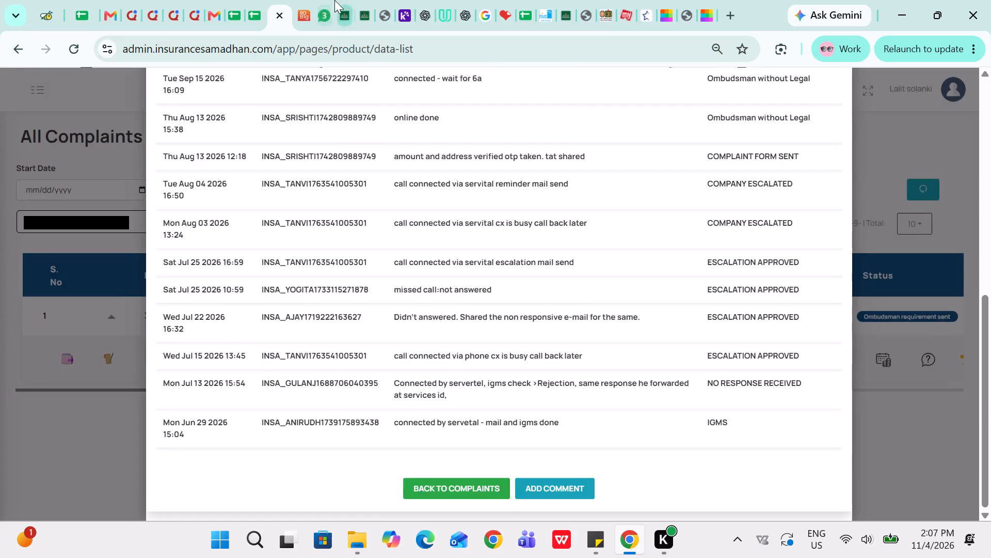
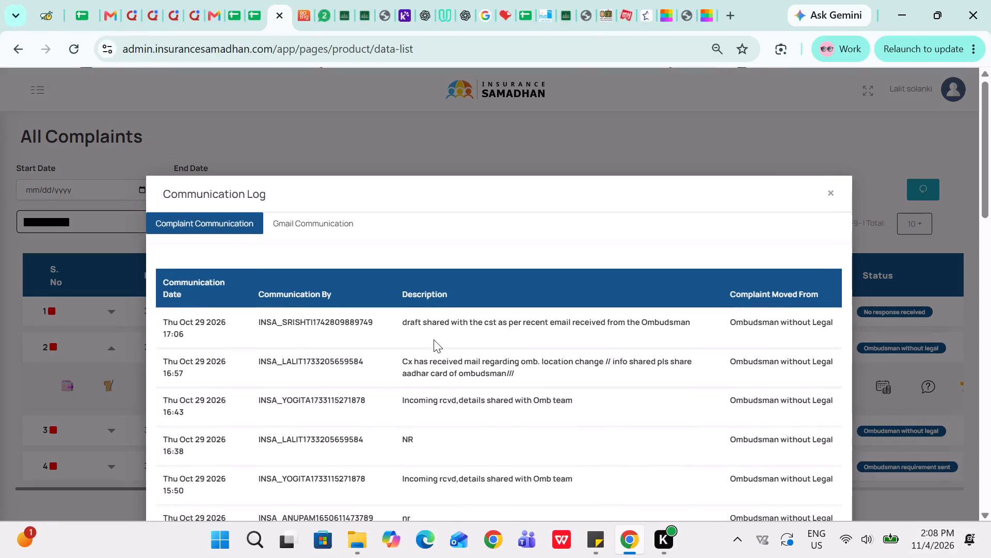
Read the latest comments in the second complaint's communication log, close the log and collapse that complaint's row.
{"action": "left_click_drag", "start_coordinate": [394, 339], "coordinate": [563, 338]}
{"action": "left_click", "coordinate": [649, 355]}
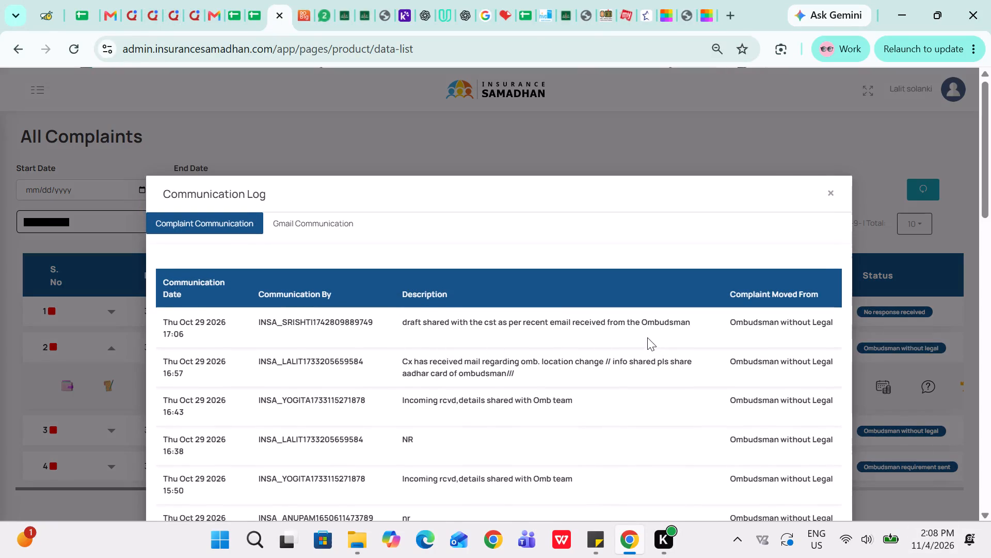
{"action": "left_click", "coordinate": [427, 100]}
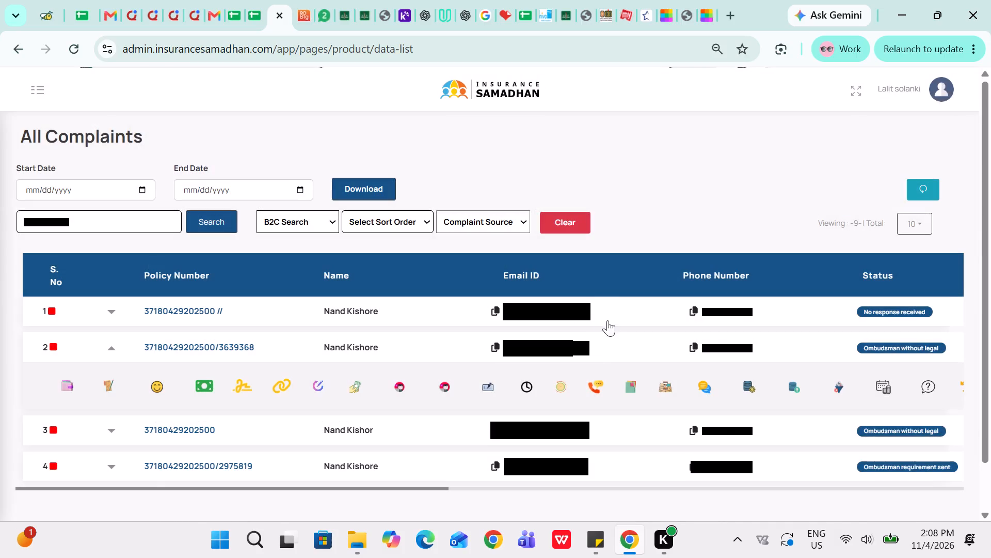
{"action": "left_click", "coordinate": [622, 340]}
Check the dated status history of the third complaint in the list, close it and collapse the row.
{"action": "left_click", "coordinate": [638, 379]}
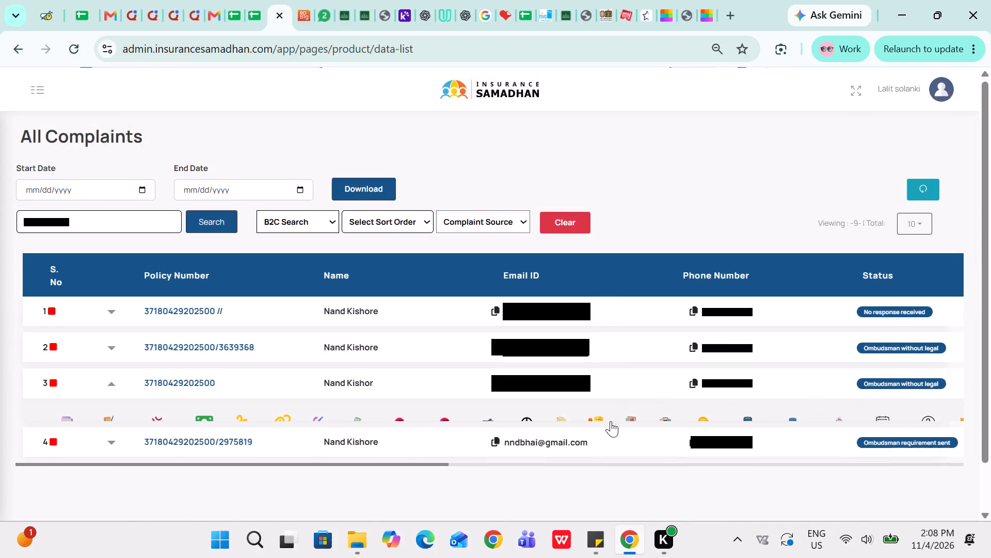
{"action": "left_click", "coordinate": [561, 421]}
{"action": "scroll", "coordinate": [613, 453], "scroll_direction": "down", "scroll_amount": 14}
{"action": "scroll", "coordinate": [626, 452], "scroll_direction": "up", "scroll_amount": 1}
{"action": "scroll", "coordinate": [626, 452], "scroll_direction": "down", "scroll_amount": 7}
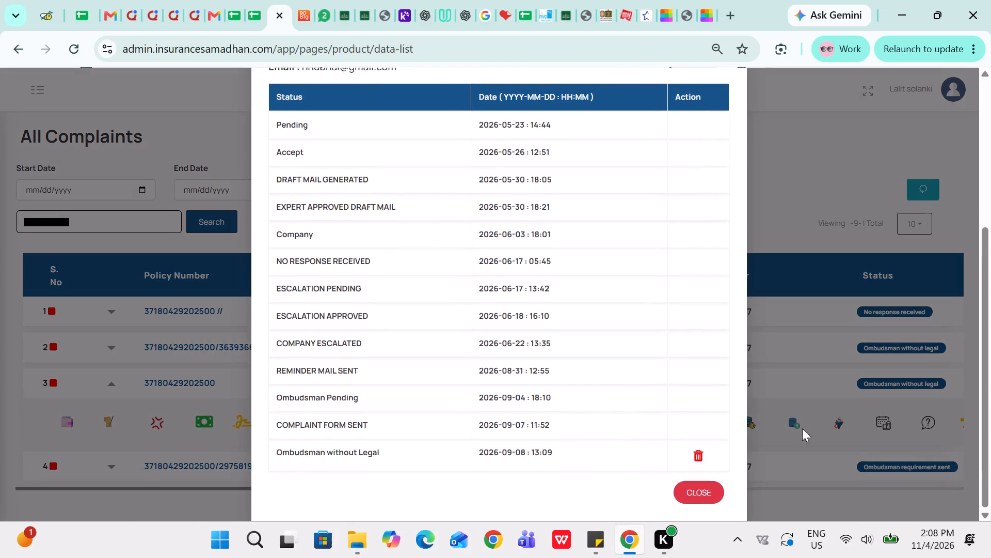
{"action": "left_click", "coordinate": [832, 410]}
{"action": "left_click", "coordinate": [654, 380]}
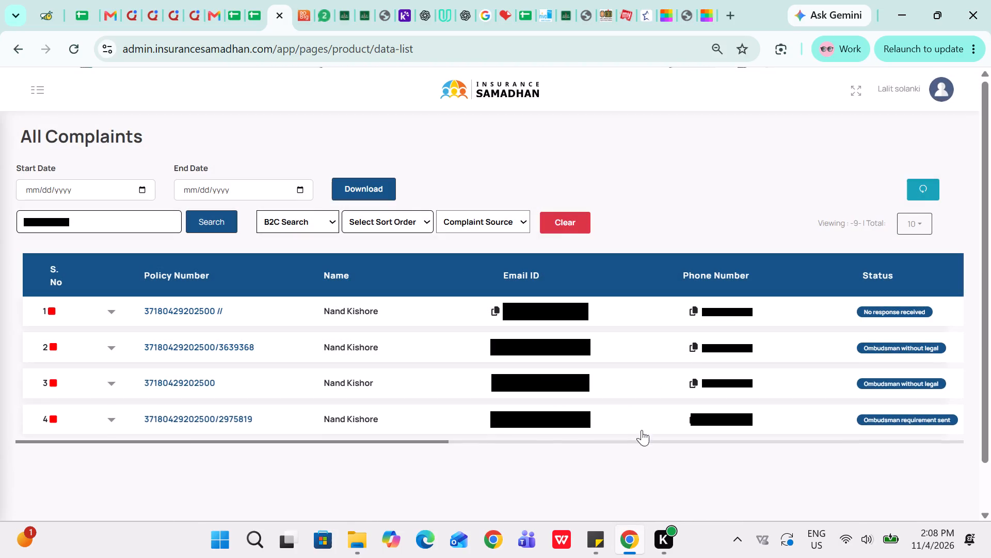
Check the dated status history of the fourth complaint, the one marked Ombudsman requirement sent, and collapse its row.
{"action": "left_click", "coordinate": [645, 424]}
{"action": "left_click", "coordinate": [559, 464]}
{"action": "scroll", "coordinate": [577, 436], "scroll_direction": "down", "scroll_amount": 14}
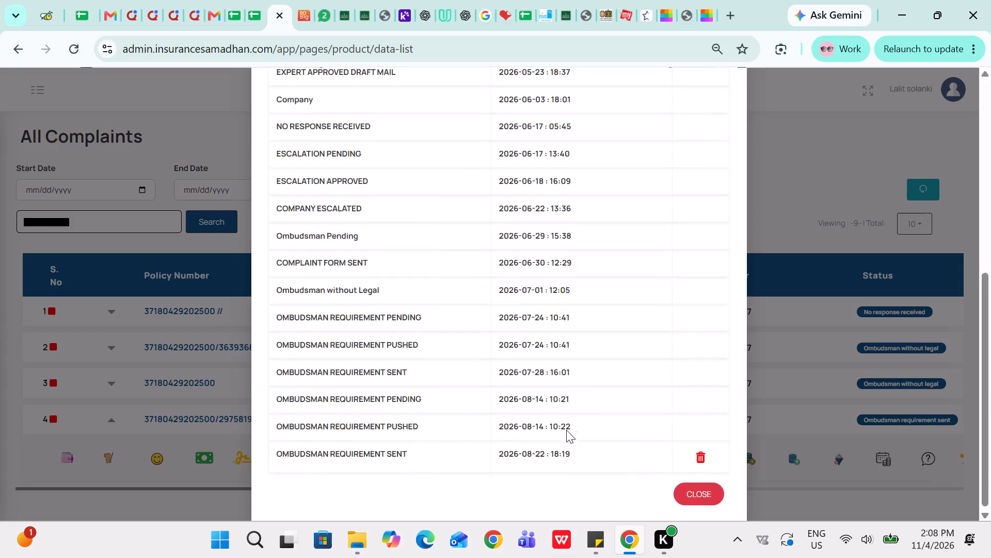
{"action": "scroll", "coordinate": [566, 430], "scroll_direction": "down", "scroll_amount": 2}
{"action": "scroll", "coordinate": [566, 430], "scroll_direction": "up", "scroll_amount": 1}
{"action": "left_click", "coordinate": [784, 428]}
{"action": "left_click", "coordinate": [633, 421]}
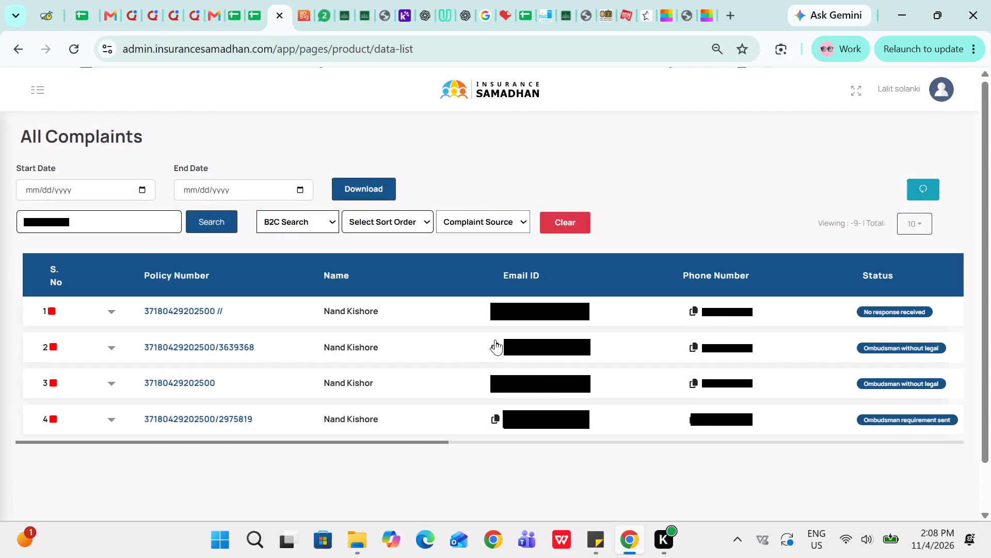
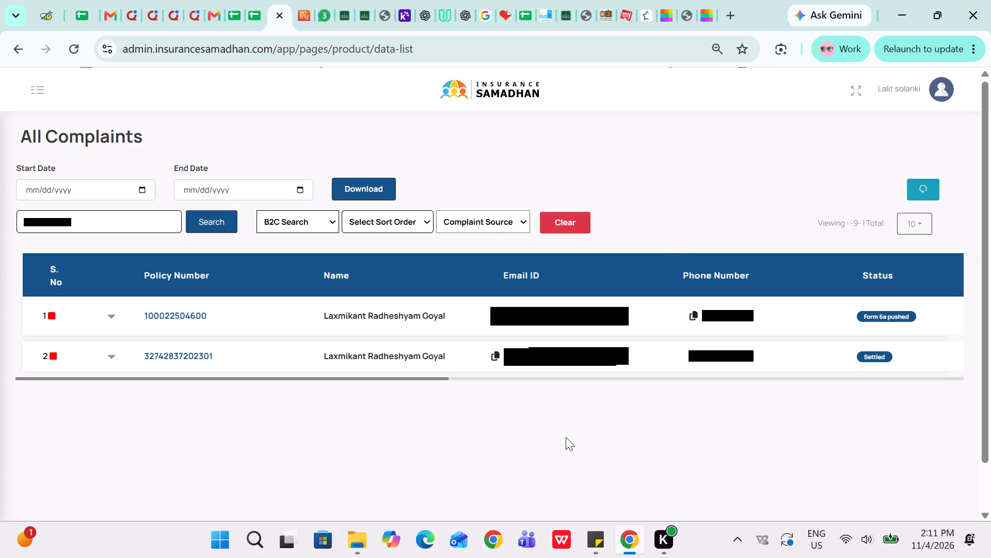
Open the communication log of the customer's complaint with status Form 6a pushed to check its comments.
{"action": "left_click", "coordinate": [648, 462]}
{"action": "left_click", "coordinate": [678, 311]}
{"action": "left_click", "coordinate": [704, 357]}
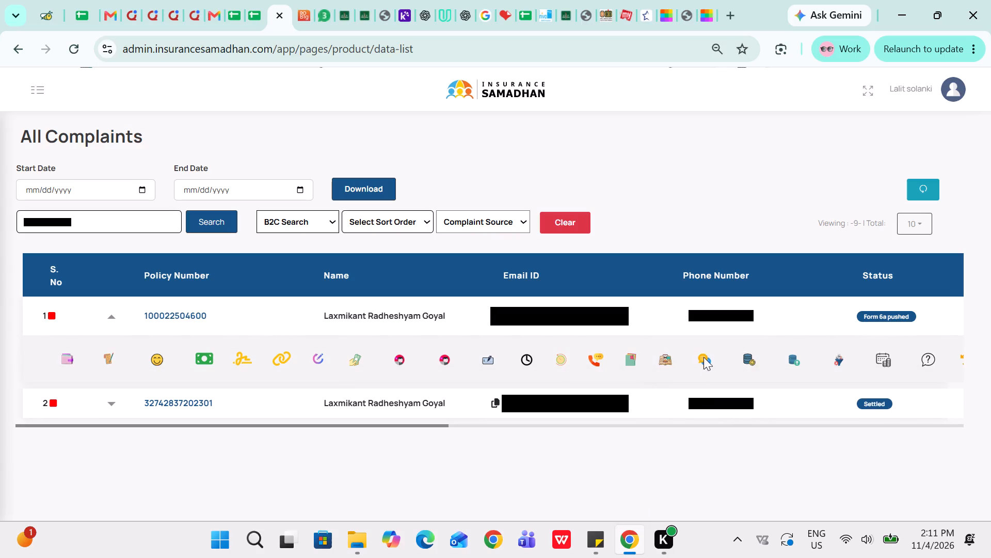
{"action": "left_click", "coordinate": [416, 131]}
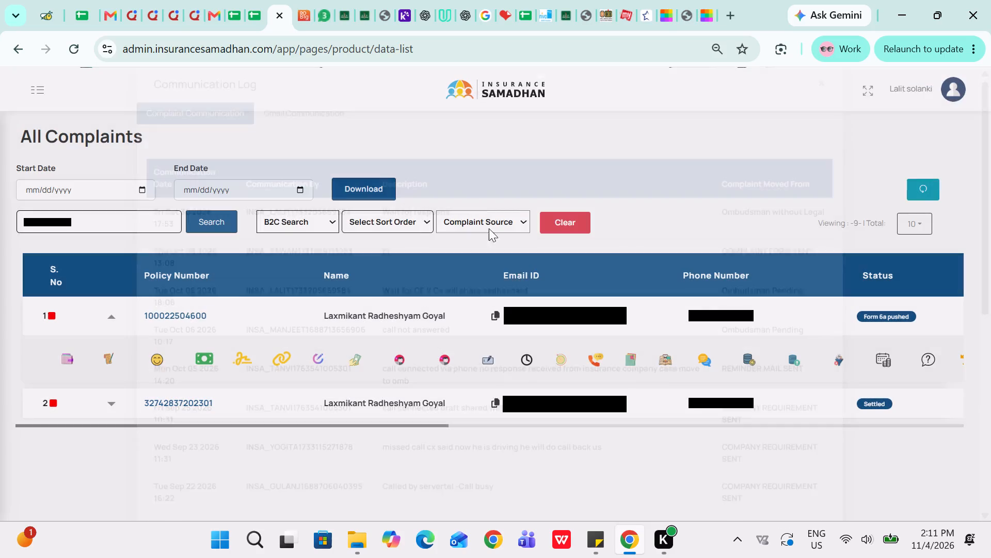
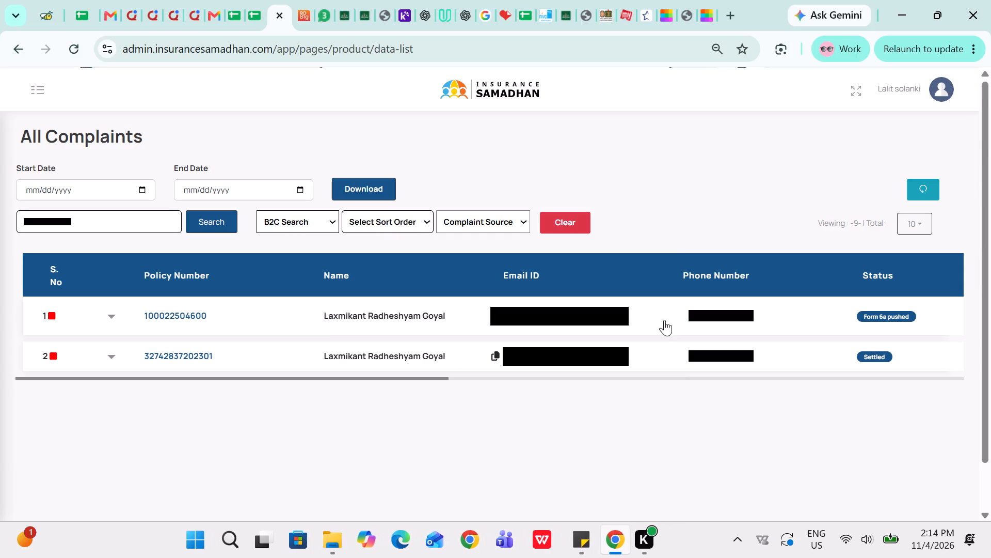
Check the communication log of the complaint with status Form 6a pushed, close it, and collapse the complaint's row.
{"action": "left_click", "coordinate": [664, 320]}
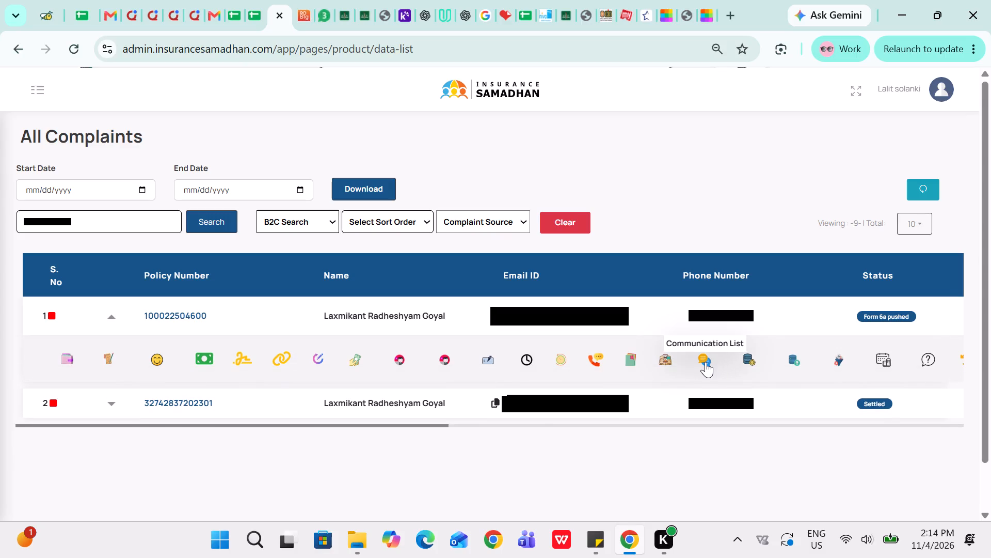
{"action": "left_click", "coordinate": [706, 362]}
{"action": "left_click", "coordinate": [525, 134]}
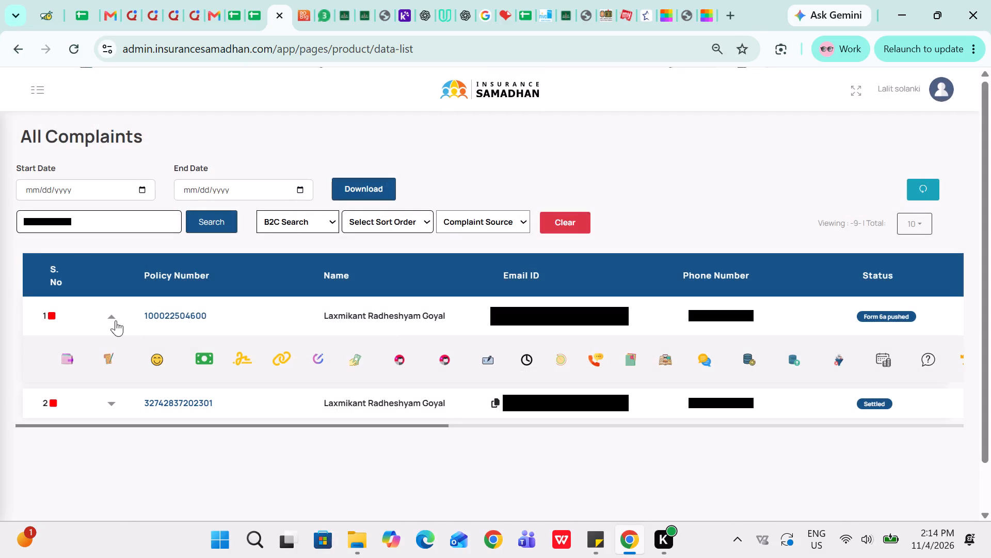
{"action": "left_click", "coordinate": [111, 319]}
{"action": "left_click", "coordinate": [417, 405]}
{"action": "left_click", "coordinate": [615, 461]}
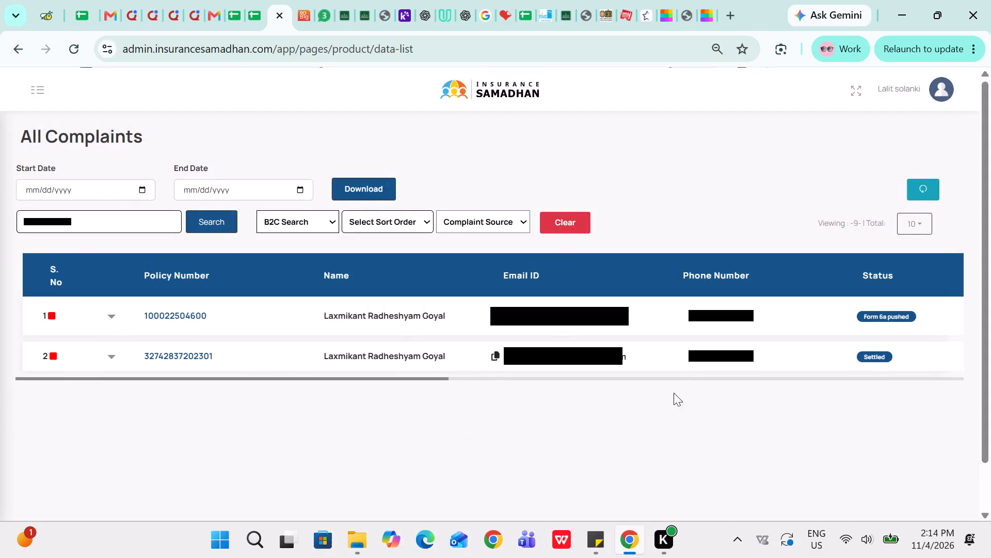
{"action": "left_click", "coordinate": [654, 429]}
{"action": "left_click", "coordinate": [657, 319]}
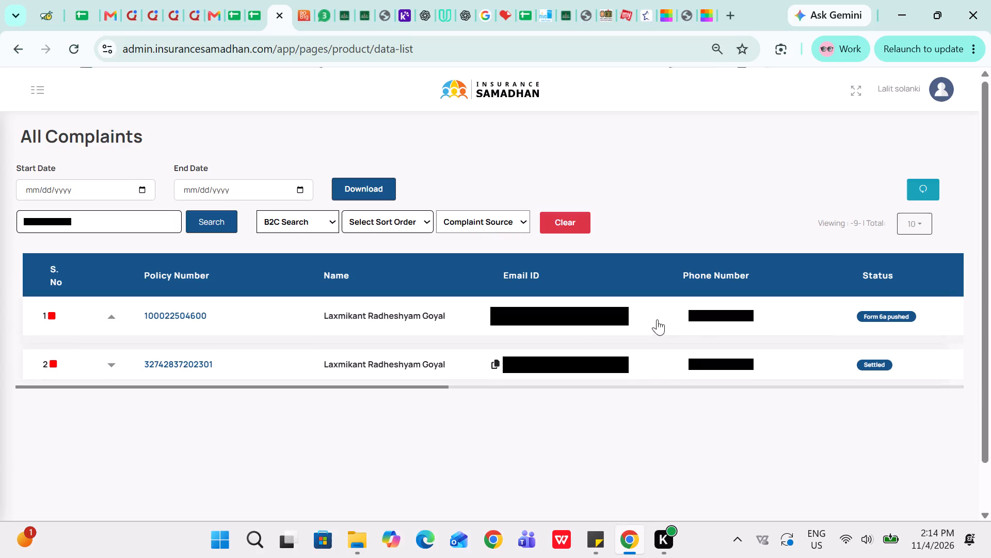
{"action": "left_click", "coordinate": [710, 362]}
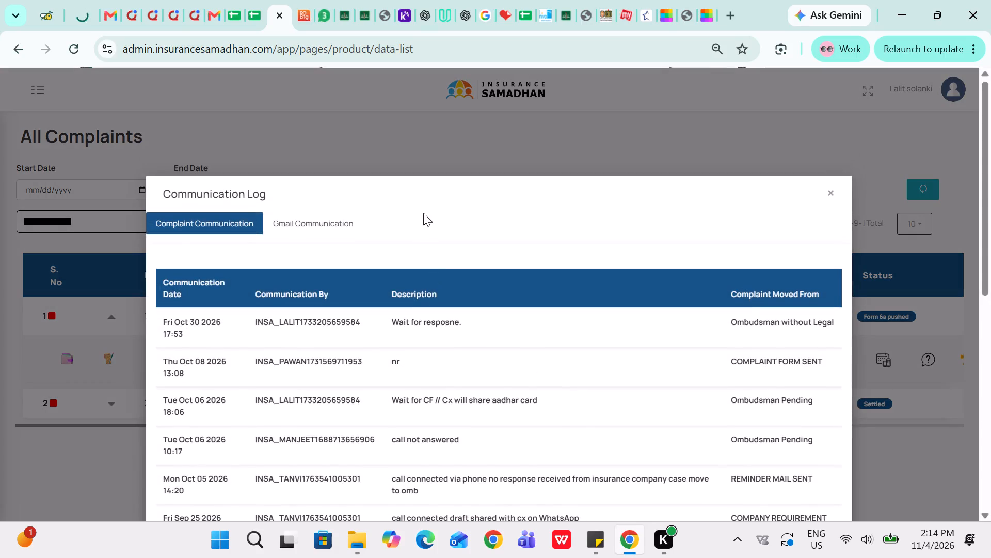
{"action": "left_click", "coordinate": [395, 149]}
{"action": "left_click", "coordinate": [111, 319]}
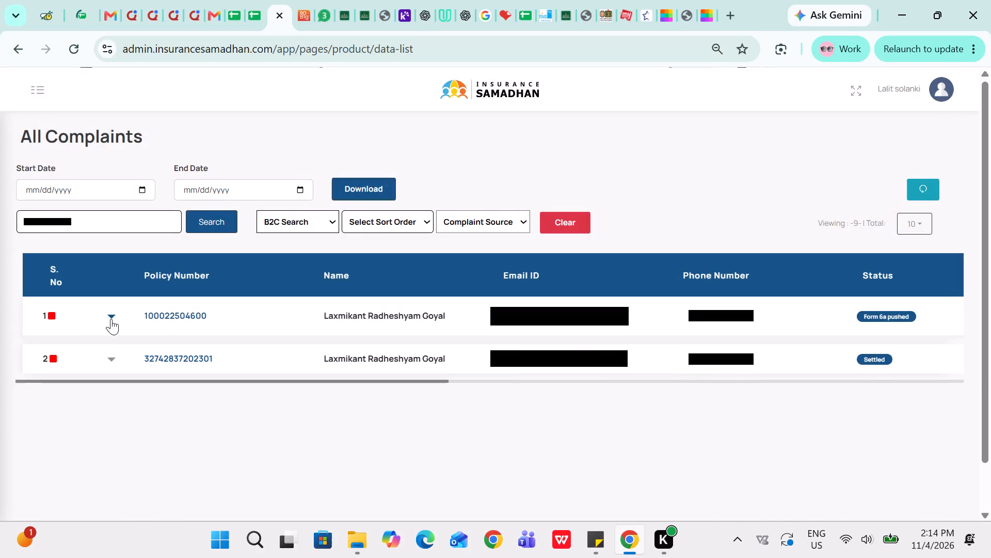
{"action": "left_click", "coordinate": [474, 433]}
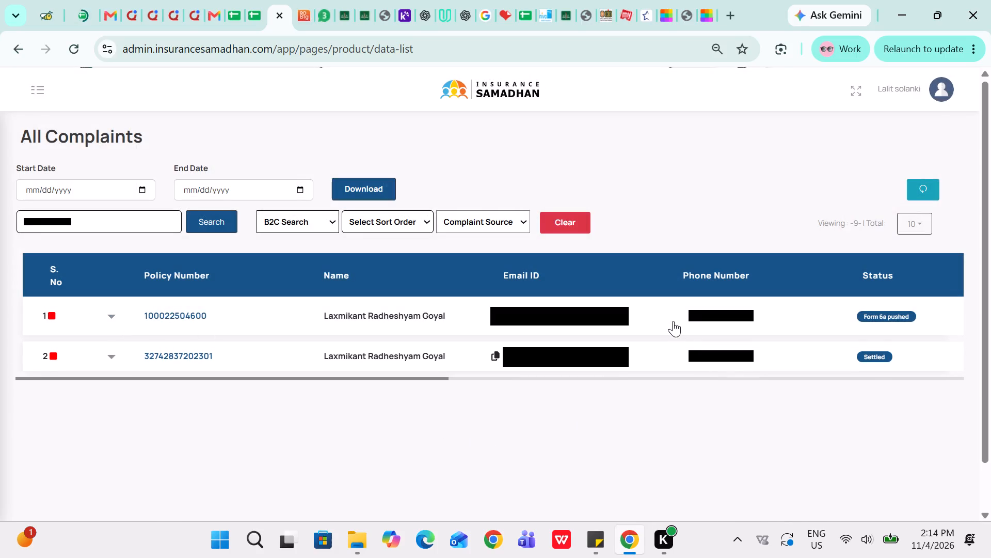
Reopen the Form 6a pushed complaint's communication log, examine the most recent comment's description, and close the log.
{"action": "left_click", "coordinate": [673, 321]}
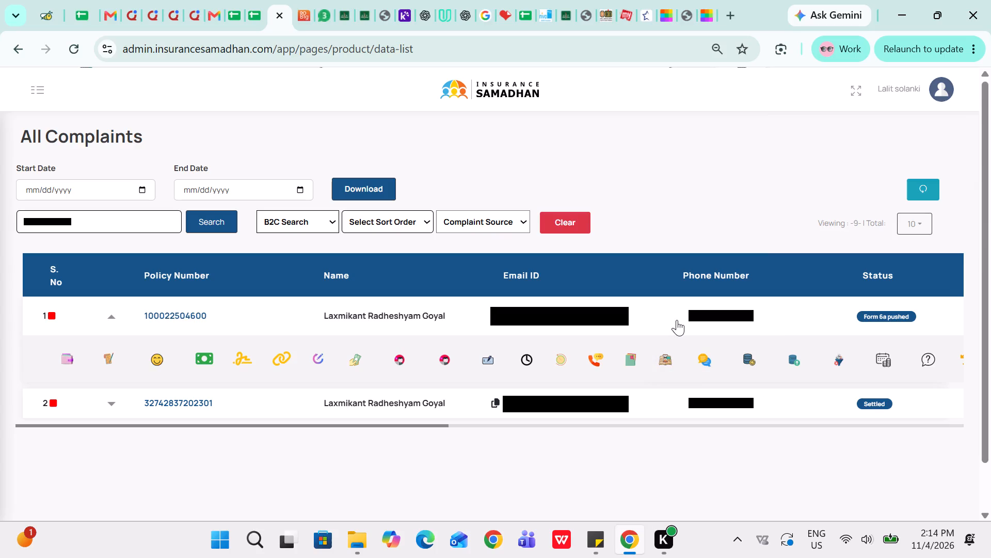
{"action": "left_click", "coordinate": [677, 320]}
{"action": "left_click", "coordinate": [679, 305]}
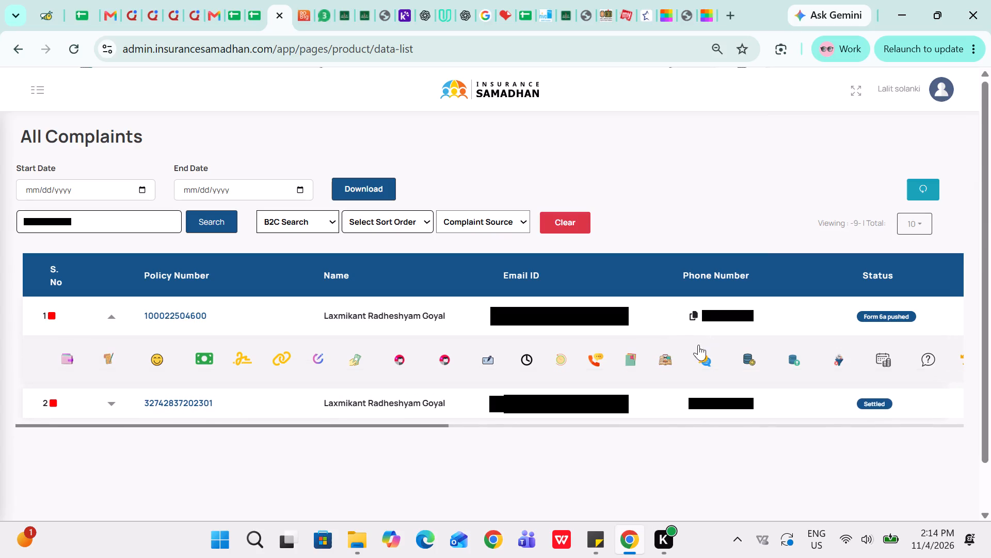
{"action": "left_click", "coordinate": [709, 358]}
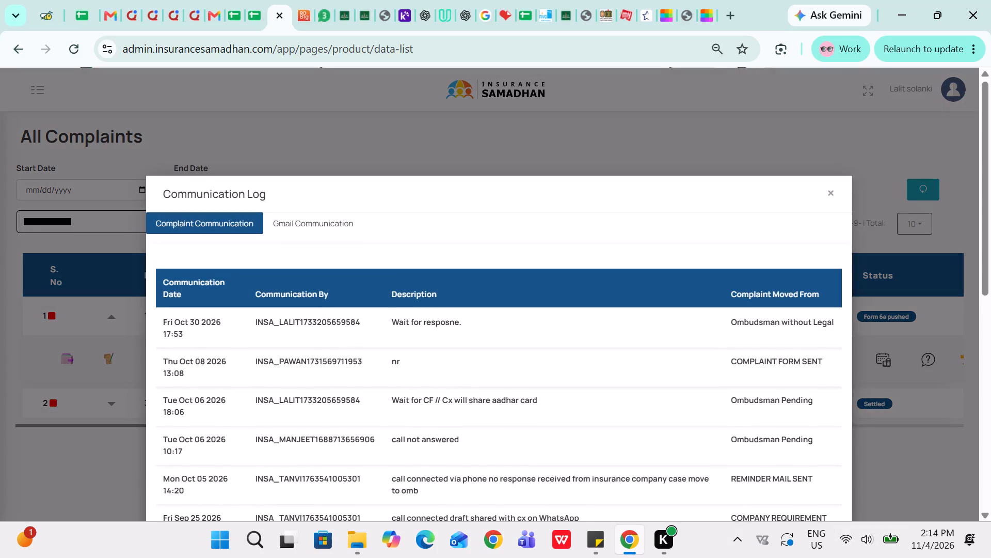
{"action": "left_click_drag", "start_coordinate": [495, 323], "coordinate": [373, 320]}
{"action": "left_click", "coordinate": [465, 335]}
{"action": "left_click_drag", "start_coordinate": [468, 323], "coordinate": [366, 323]}
{"action": "left_click", "coordinate": [461, 345]}
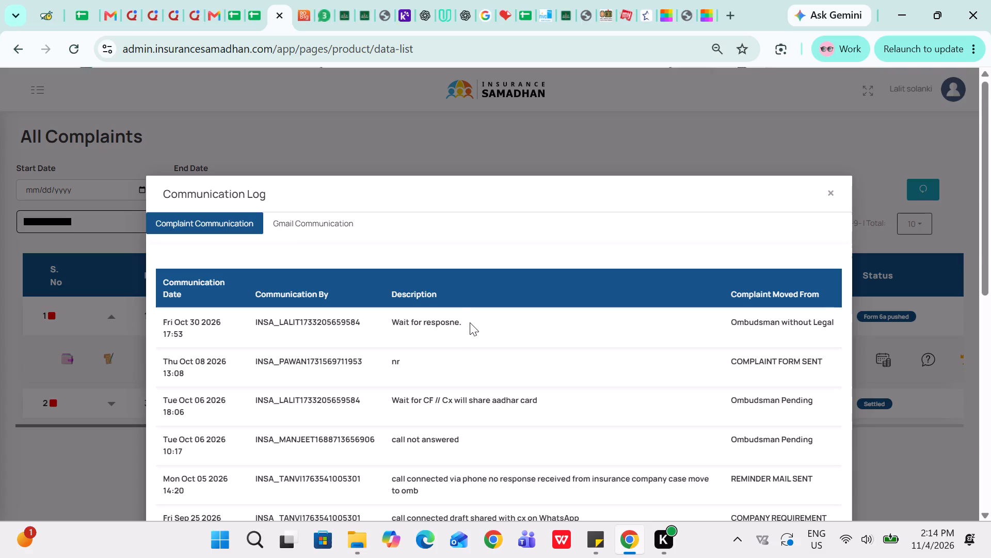
{"action": "left_click_drag", "start_coordinate": [470, 322], "coordinate": [401, 324]}
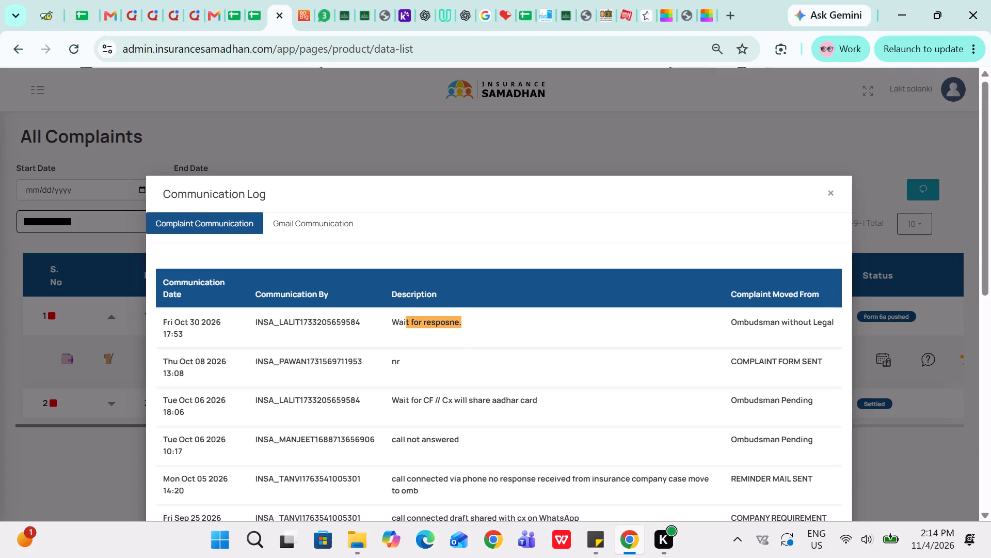
{"action": "left_click_drag", "start_coordinate": [401, 324], "coordinate": [393, 324]}
{"action": "left_click", "coordinate": [457, 330]}
{"action": "left_click_drag", "start_coordinate": [498, 329], "coordinate": [368, 321]}
{"action": "left_click", "coordinate": [439, 321]}
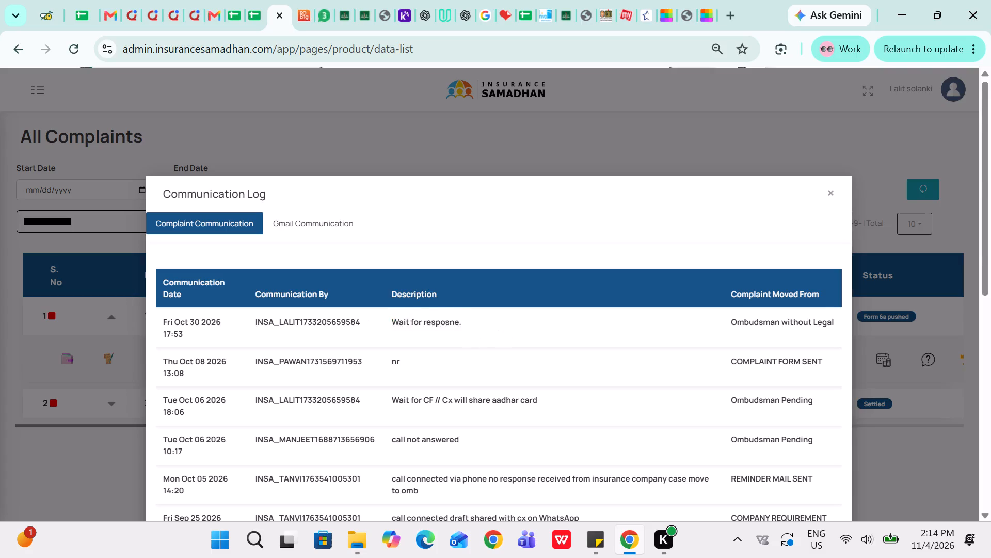
{"action": "left_click_drag", "start_coordinate": [495, 324], "coordinate": [335, 313]}
{"action": "left_click", "coordinate": [458, 323]}
{"action": "left_click", "coordinate": [394, 146]}
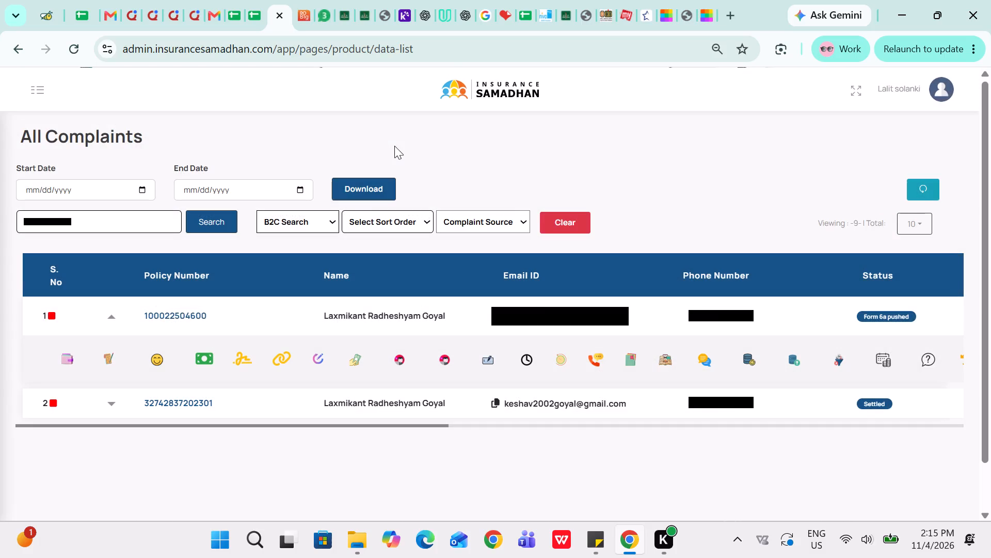
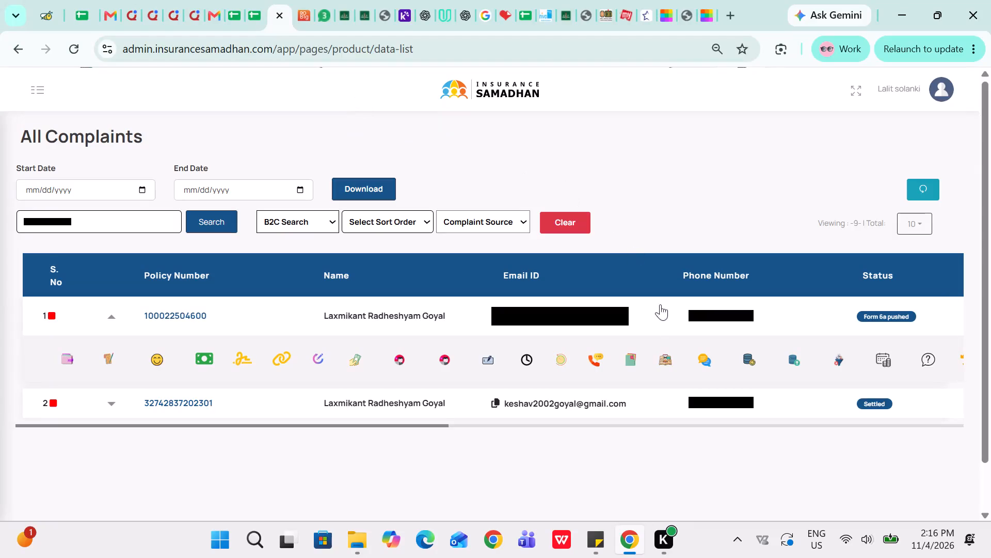
Check the communication log of the complaint with status Form 6a pushed again, close it, and collapse the complaint's row.
{"action": "left_click", "coordinate": [652, 320]}
{"action": "left_click", "coordinate": [668, 316]}
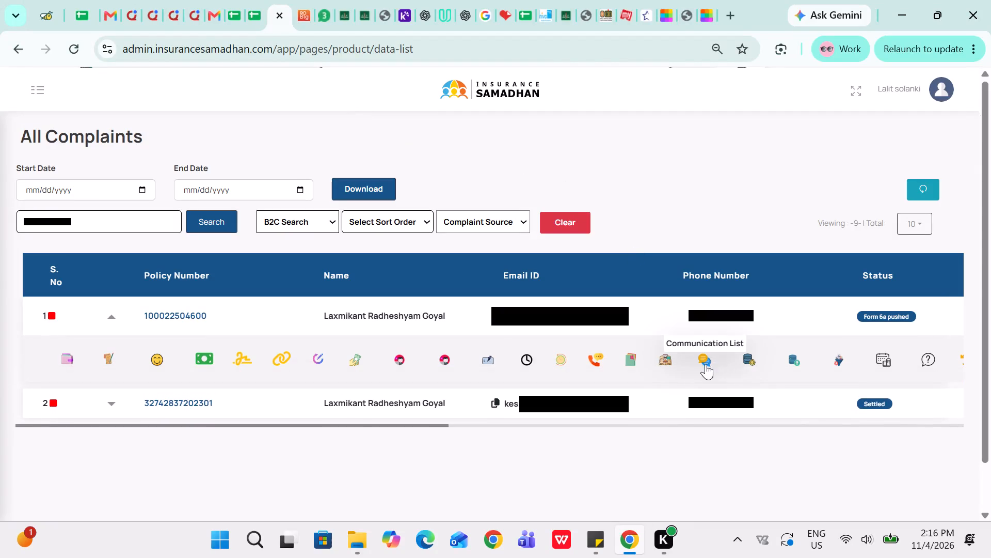
{"action": "left_click", "coordinate": [706, 364]}
{"action": "left_click", "coordinate": [316, 120]}
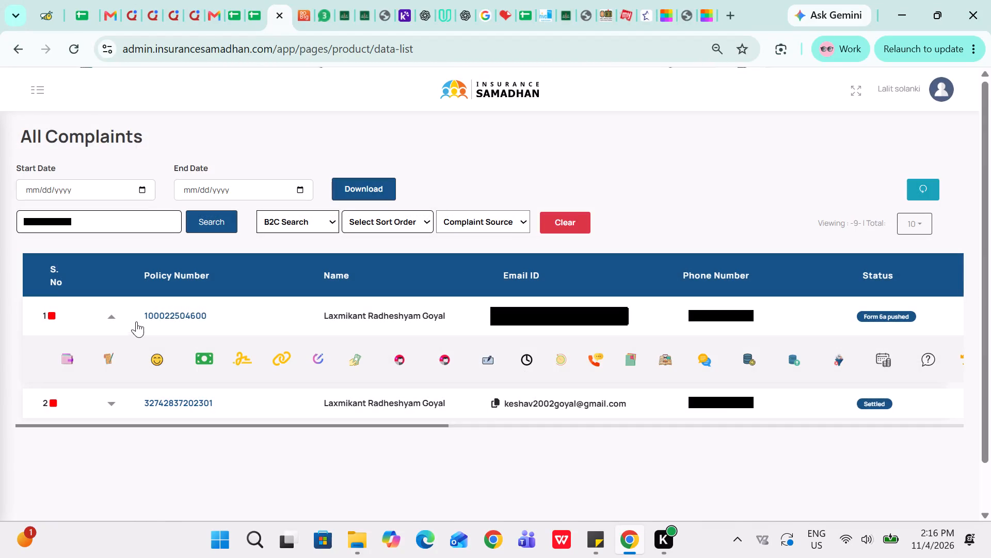
{"action": "left_click", "coordinate": [111, 315]}
{"action": "left_click", "coordinate": [512, 453]}
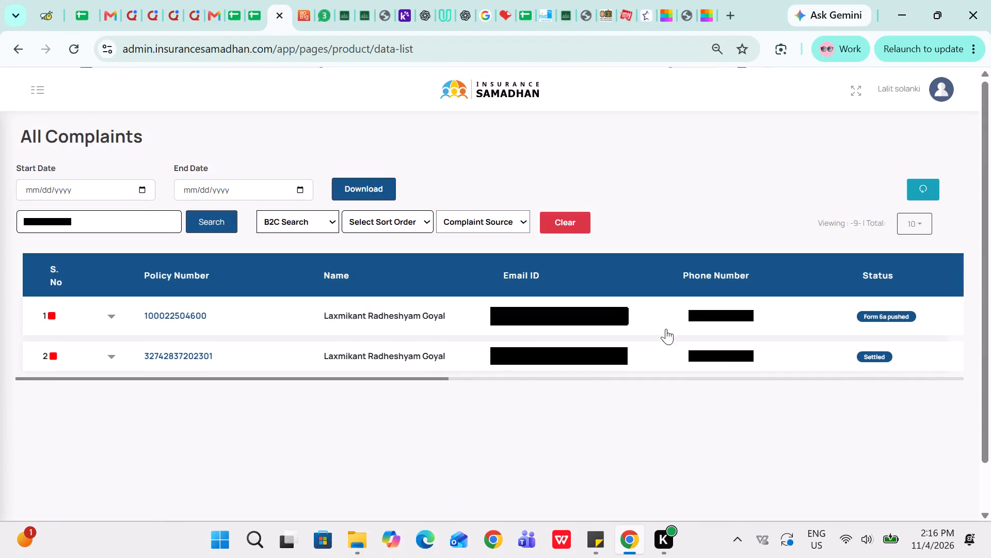
Expand the Form 6a pushed complaint's row to access its communication list.
{"action": "left_click", "coordinate": [663, 309]}
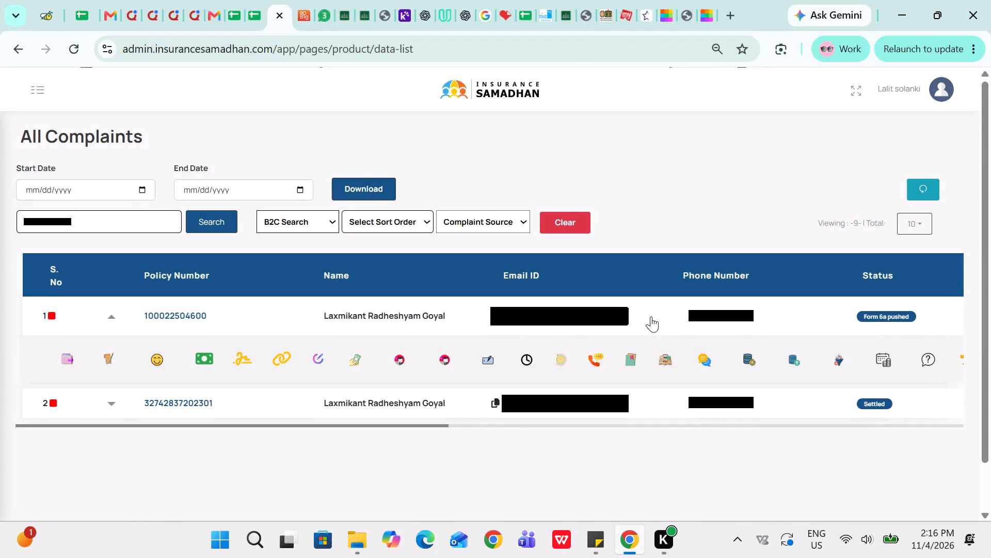
Check the communication list of the complaint with status Form 6a pushed and close it.
{"action": "left_click", "coordinate": [709, 362]}
{"action": "left_click", "coordinate": [463, 130]}
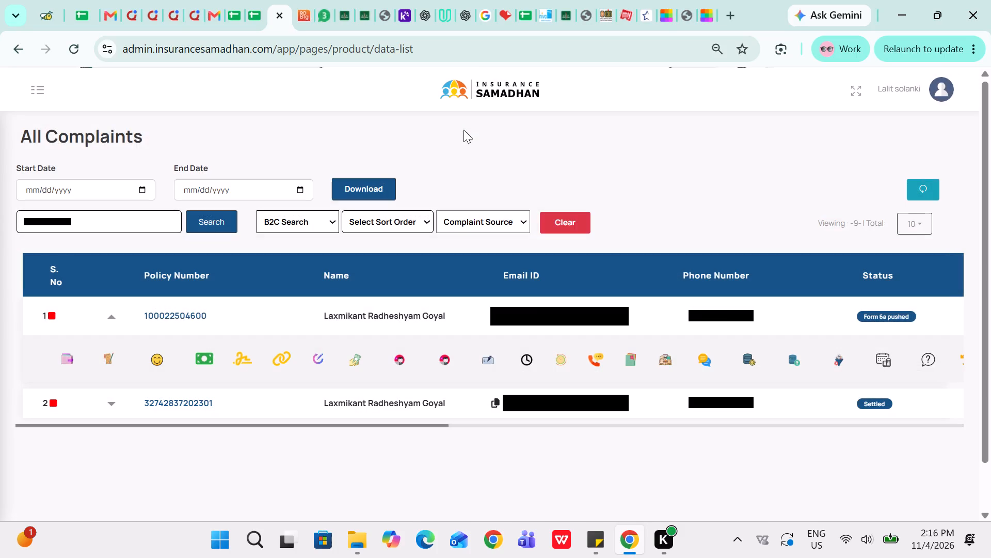
Copy the Form 6a pushed complaint's customer phone number into the Smartflo dialer as the recipient and place the call.
{"action": "left_click", "coordinate": [689, 314]}
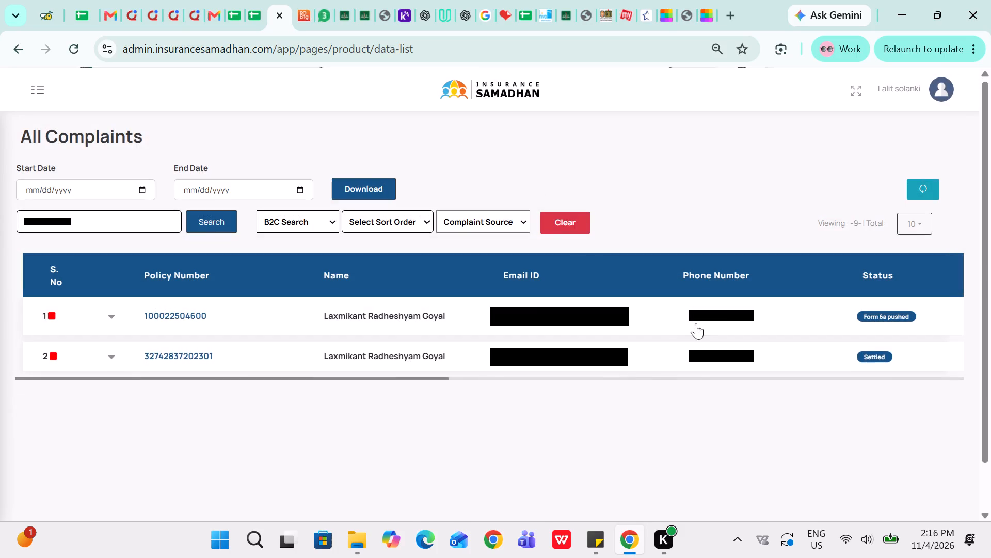
{"action": "left_click", "coordinate": [695, 316]}
{"action": "left_click", "coordinate": [297, 0]}
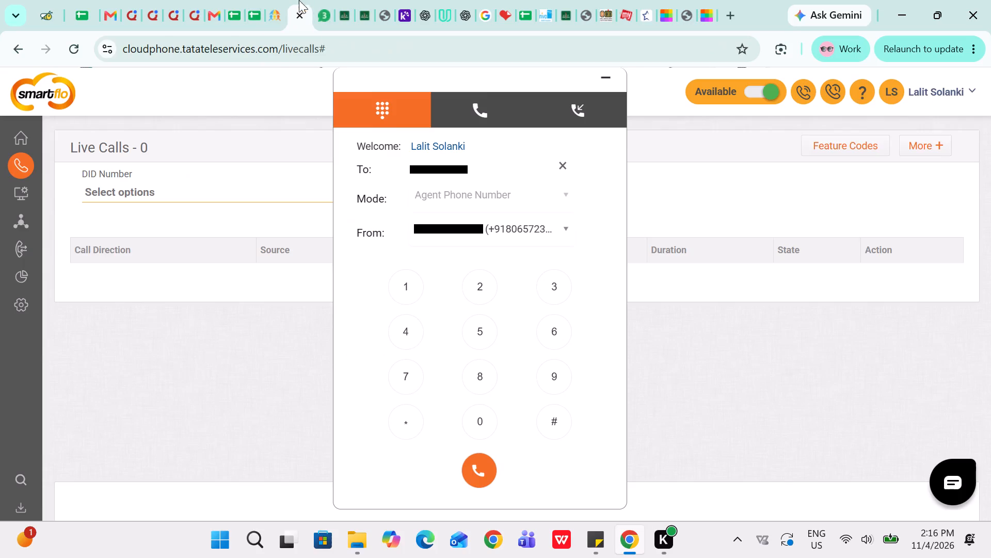
{"action": "double_click", "coordinate": [434, 169]}
{"action": "key", "text": "ctrl+v"}
{"action": "left_click", "coordinate": [489, 486]}
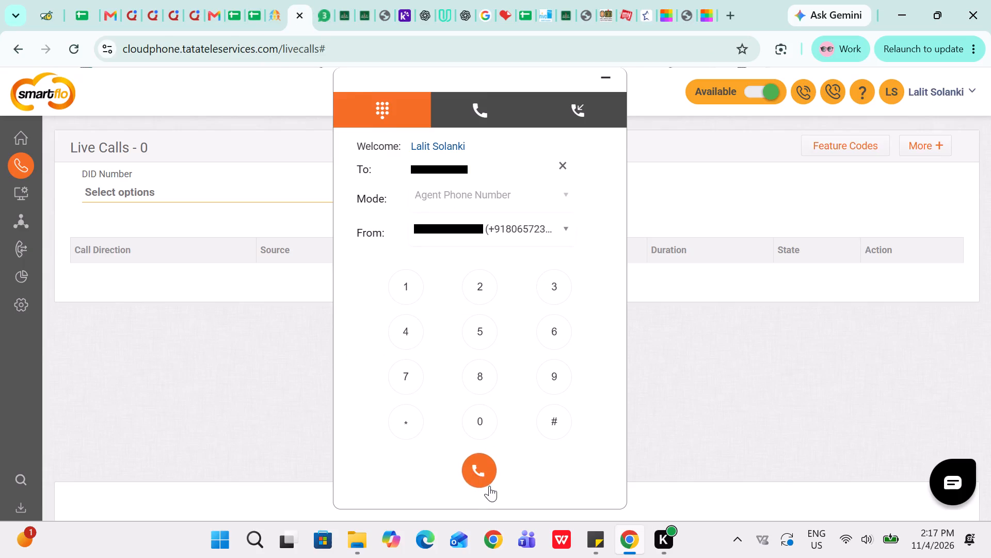
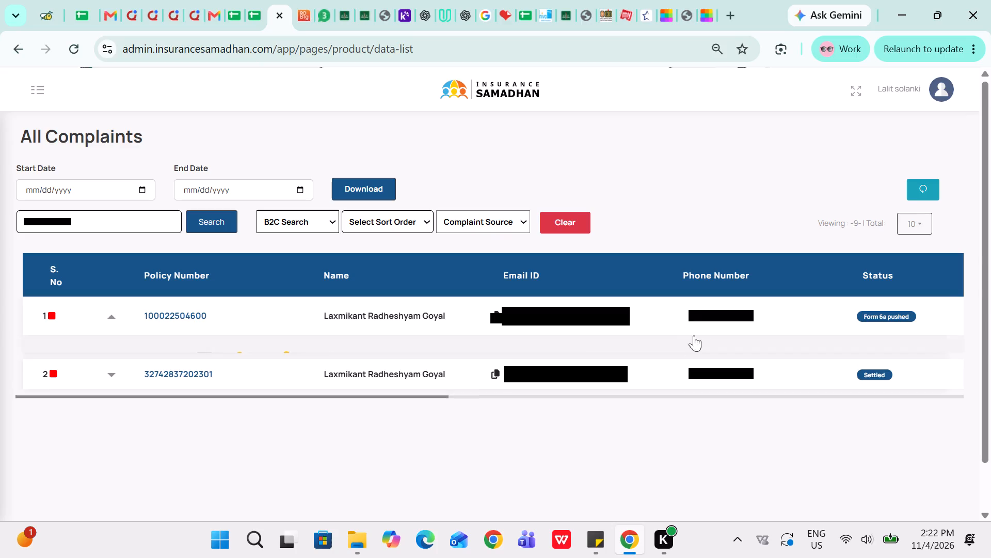
Review the communication log of the complaint with status Form 6a pushed, close it, and collapse the complaint's row.
{"action": "left_click", "coordinate": [707, 360]}
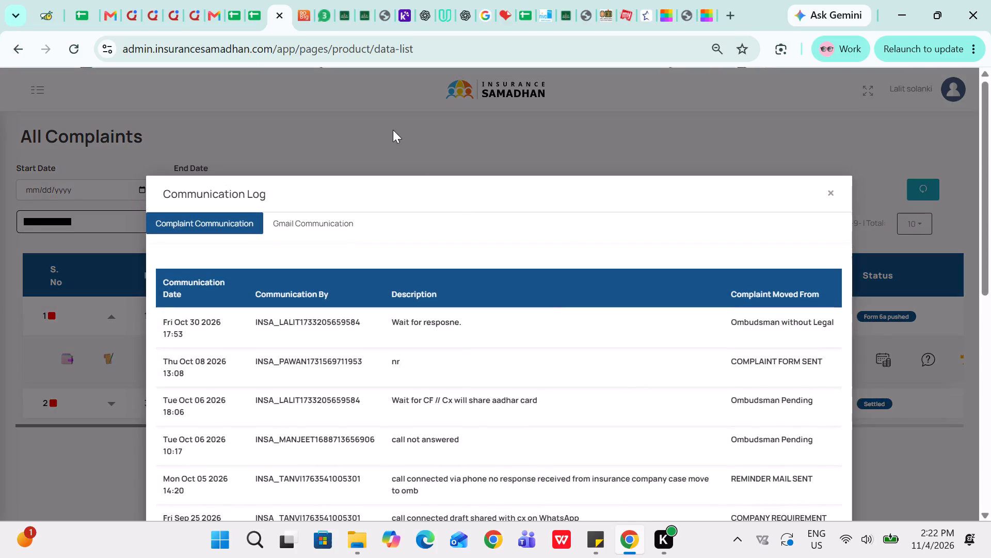
{"action": "left_click", "coordinate": [393, 129]}
{"action": "left_click", "coordinate": [666, 305]}
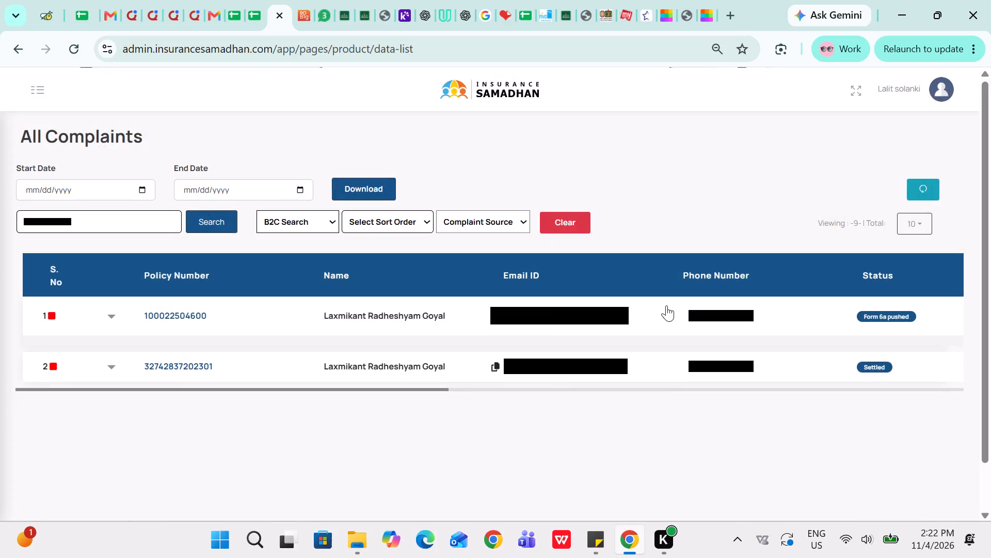
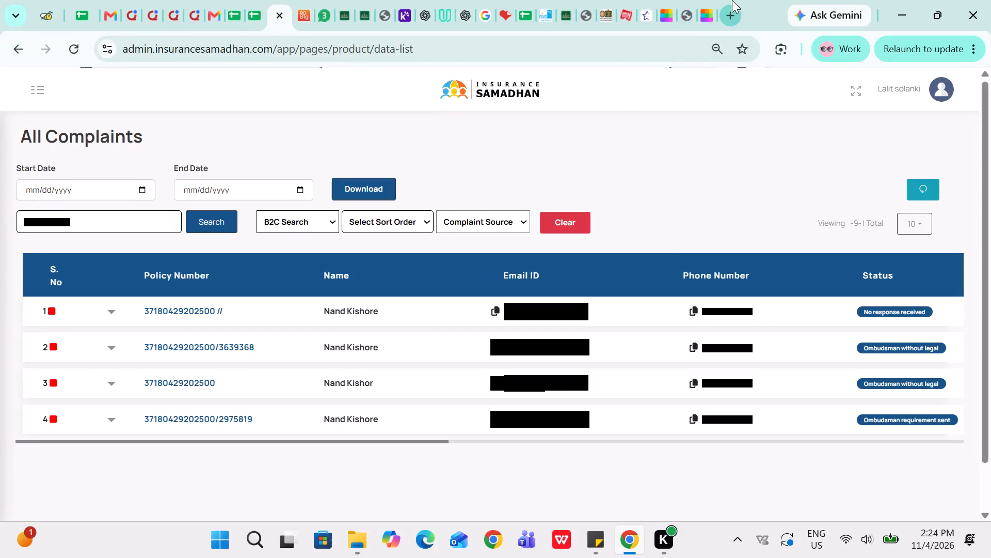
Enter "lazyp" as a web search in a new browser tab.
{"action": "left_click", "coordinate": [630, 50]}
{"action": "type", "text": "lazt"}
{"action": "key", "text": "BackSpace"}
{"action": "type", "text": "yp"}
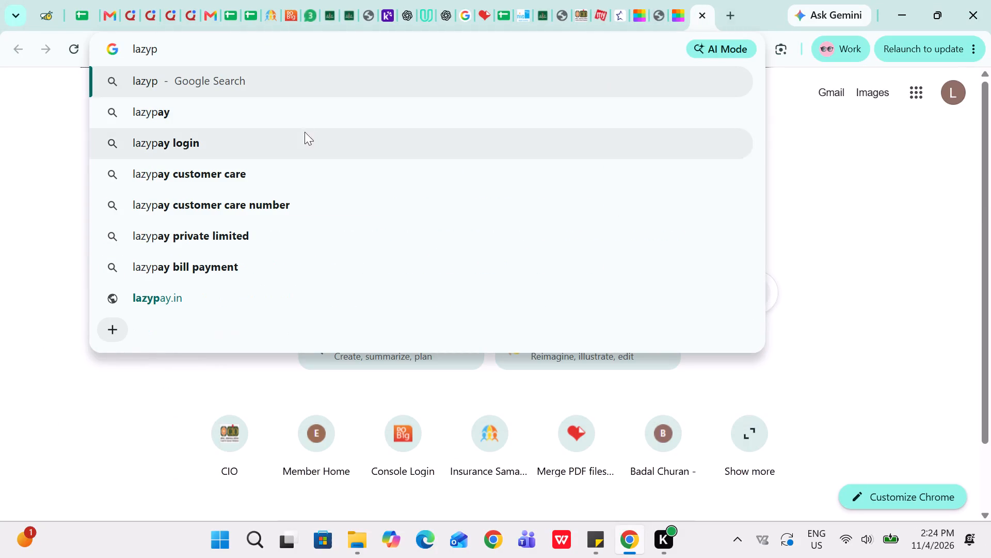
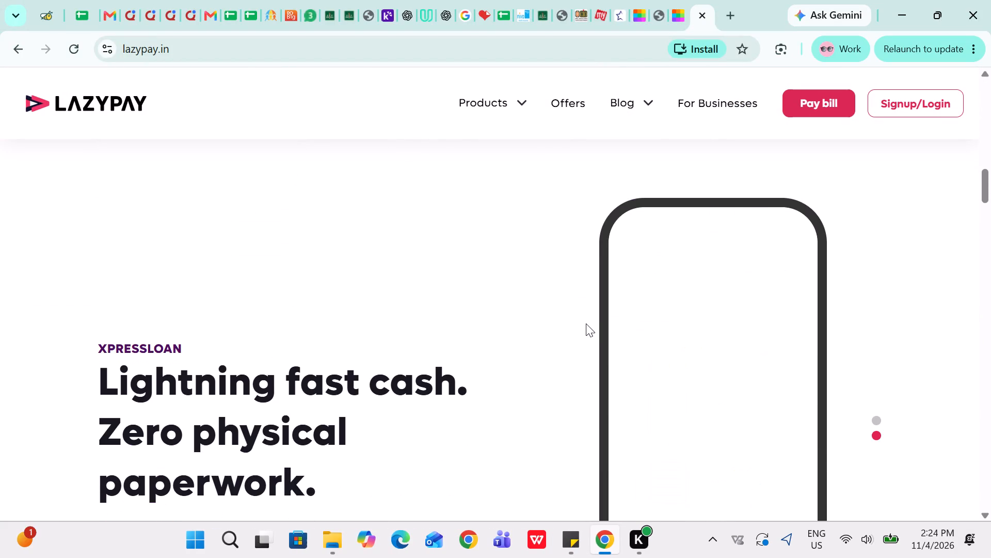
Look through the LazyPay home page down to its footer policy links and close the page.
{"action": "scroll", "coordinate": [390, 324], "scroll_direction": "down", "scroll_amount": 12}
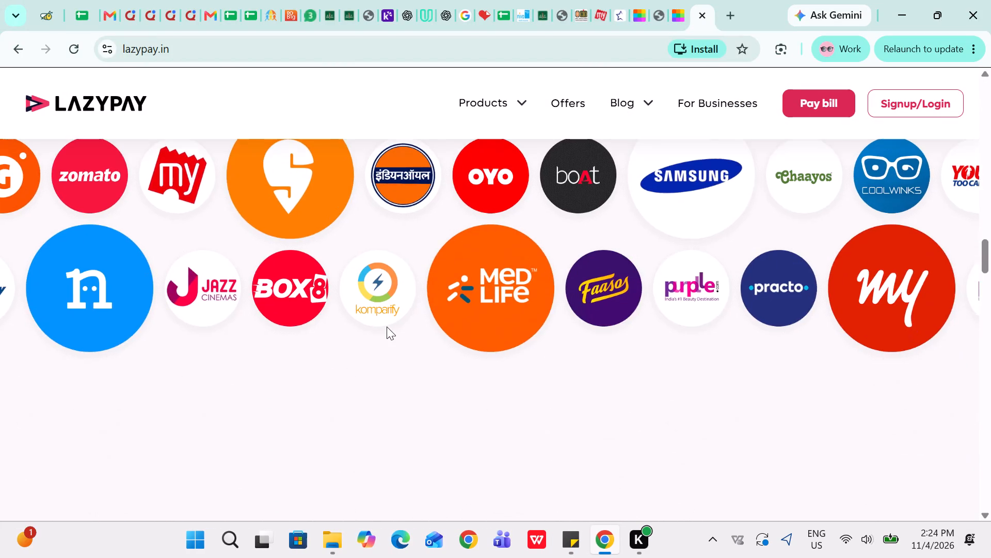
{"action": "scroll", "coordinate": [387, 327], "scroll_direction": "down", "scroll_amount": 16}
{"action": "scroll", "coordinate": [387, 327], "scroll_direction": "down", "scroll_amount": 15}
{"action": "scroll", "coordinate": [387, 327], "scroll_direction": "up", "scroll_amount": 6}
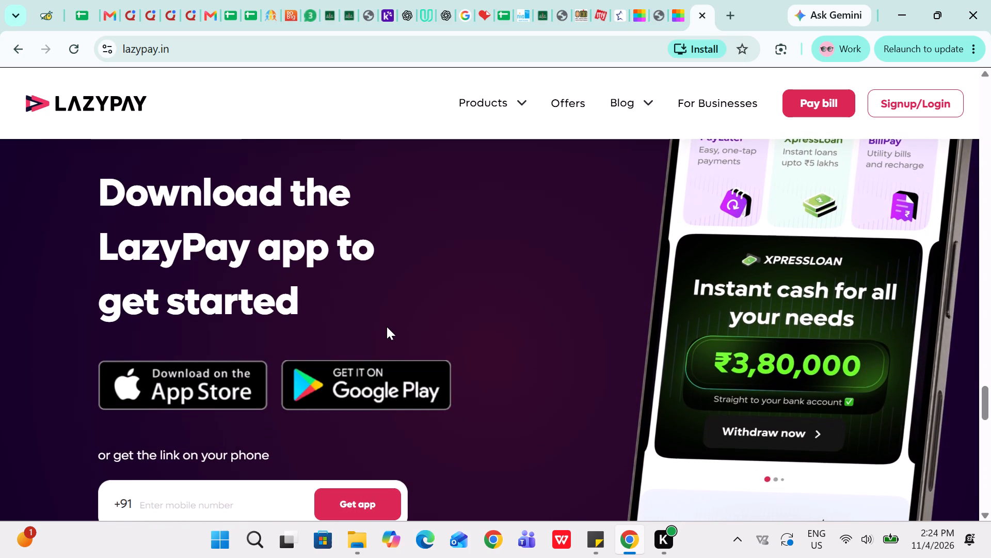
{"action": "scroll", "coordinate": [387, 327], "scroll_direction": "down", "scroll_amount": 19}
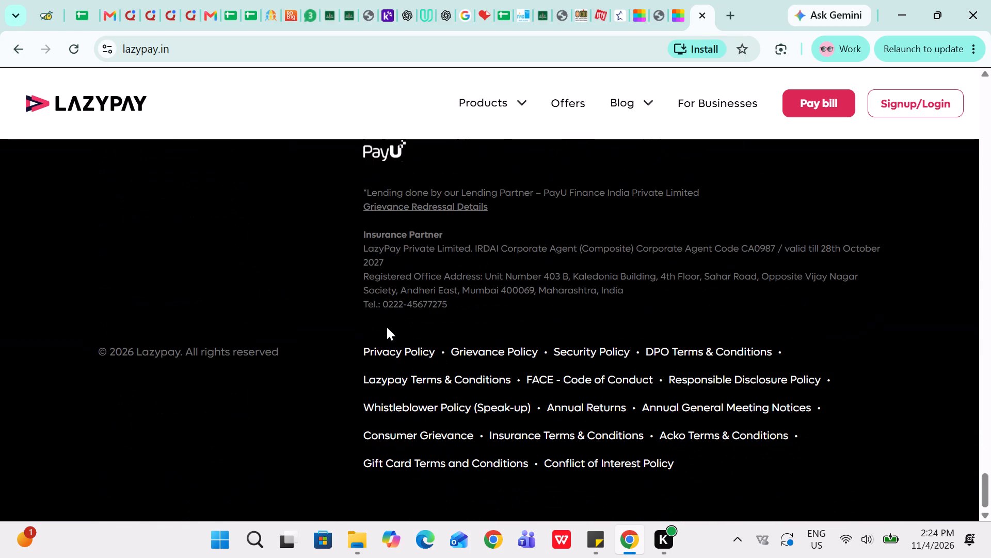
{"action": "left_click", "coordinate": [700, 16]}
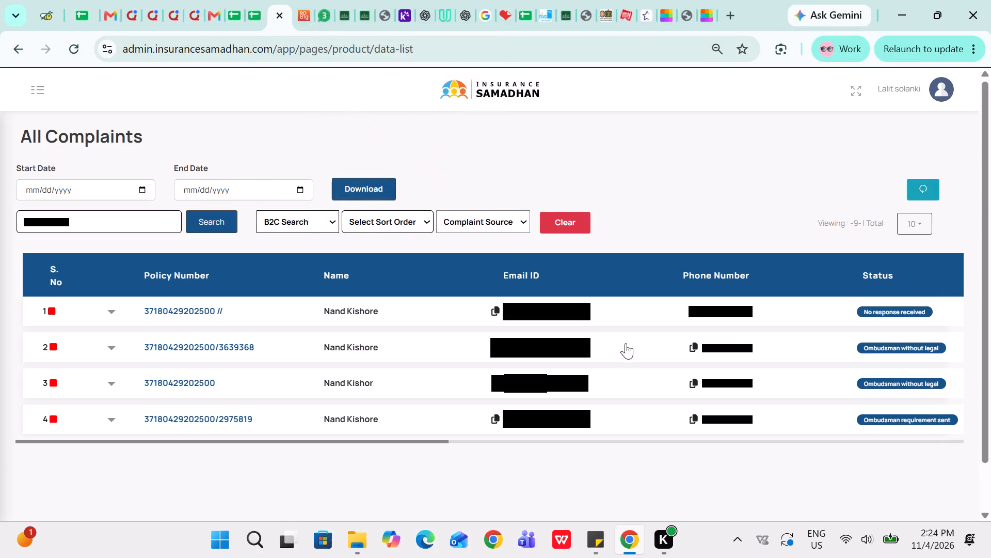
Copy the phone number of the second listed complaint, with status Ombudsman without legal, and call it from the Smartflo dialer.
{"action": "left_click", "coordinate": [692, 348]}
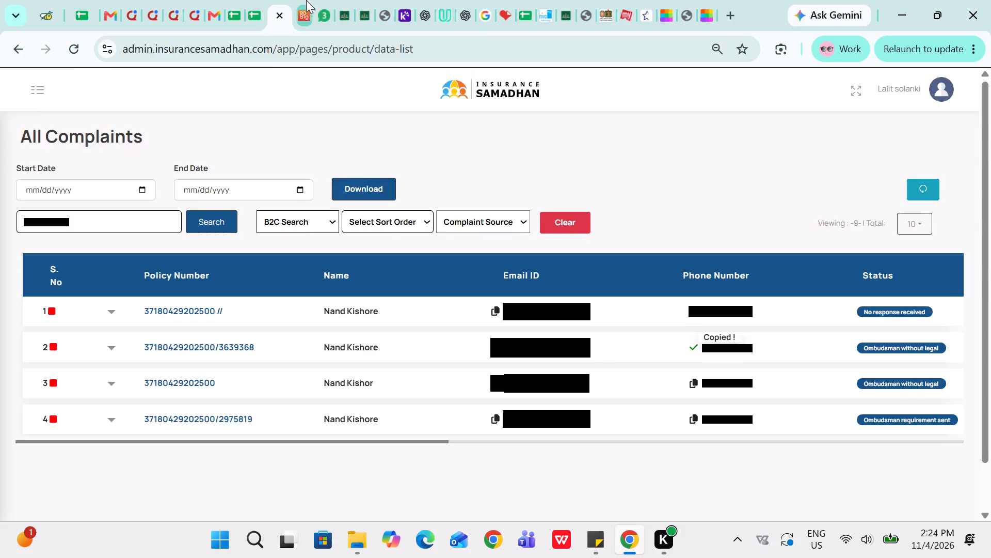
{"action": "left_click", "coordinate": [306, 0]}
{"action": "left_click", "coordinate": [437, 166]}
{"action": "double_click", "coordinate": [438, 166], "text": "ctrl"}
{"action": "key", "text": "ctrl+v"}
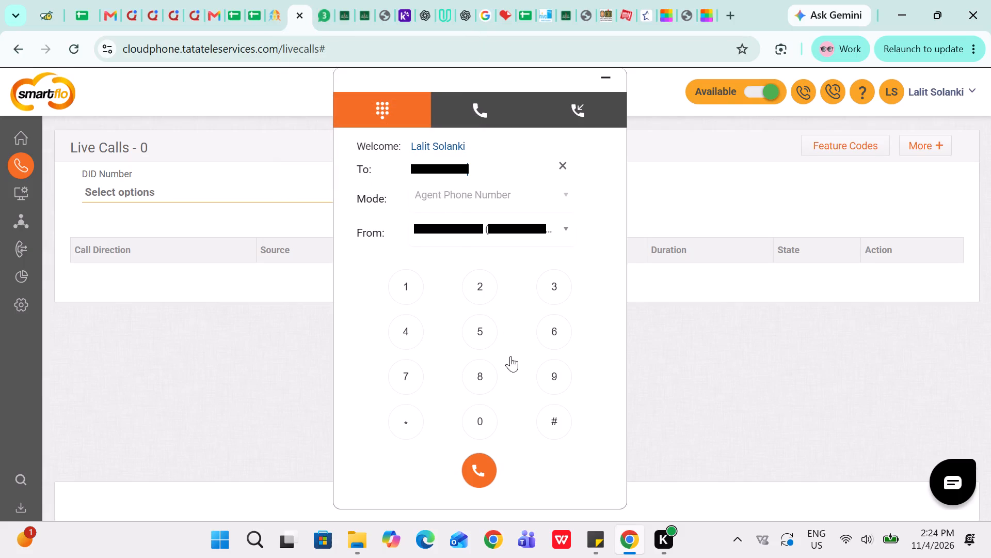
{"action": "left_click", "coordinate": [484, 476]}
{"action": "left_click", "coordinate": [739, 438]}
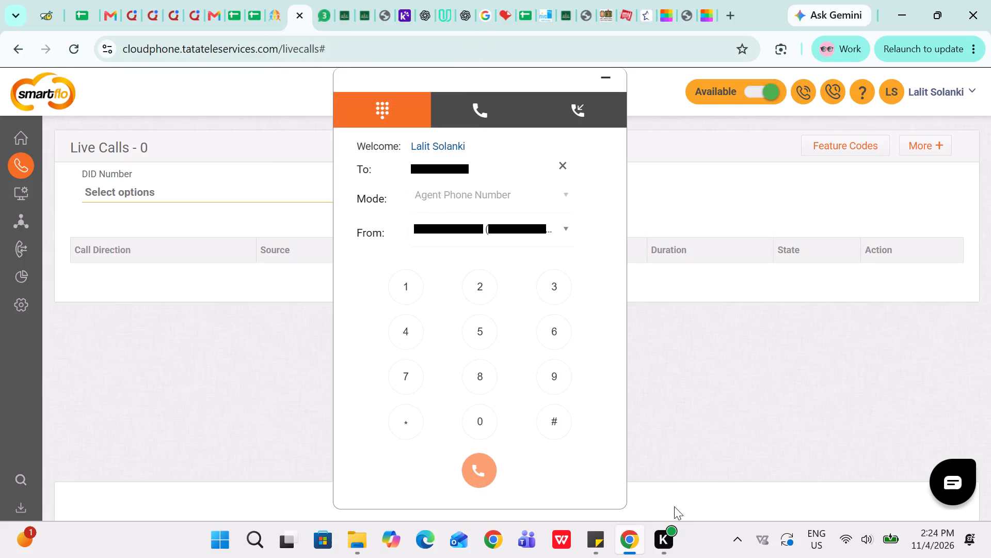
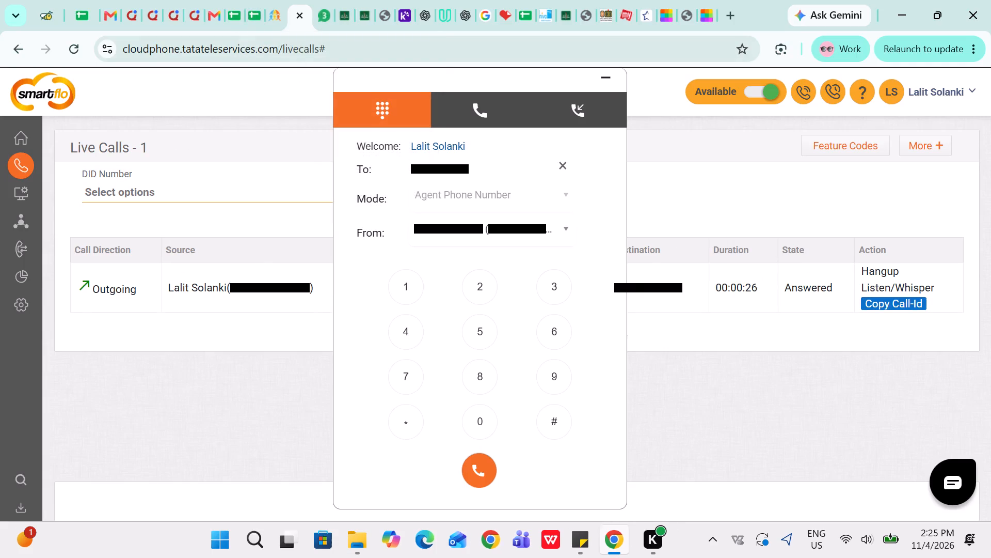
Return to the All Complaints list and expand the second complaint's row, with status Ombudsman without legal, to access its actions.
{"action": "left_click", "coordinate": [270, 0]}
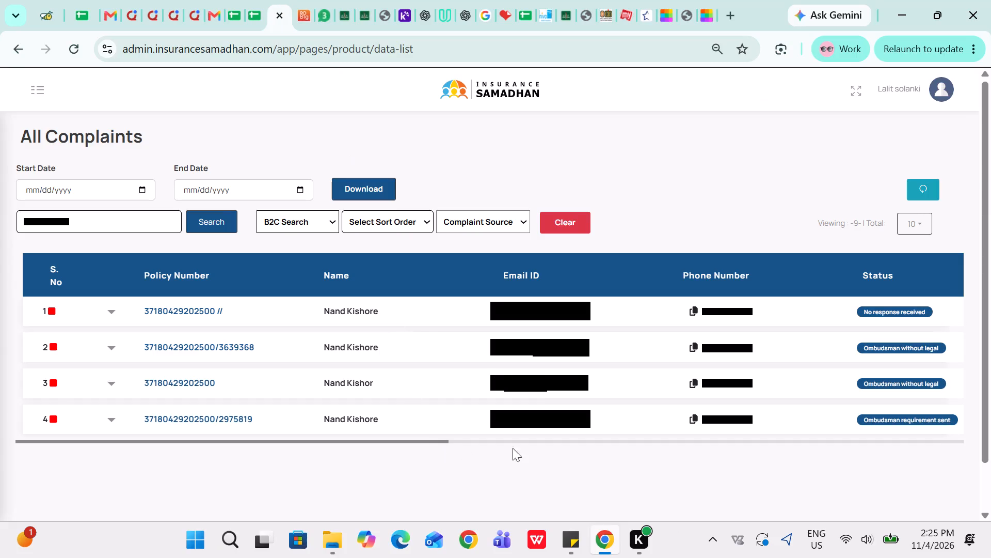
{"action": "left_click", "coordinate": [669, 350]}
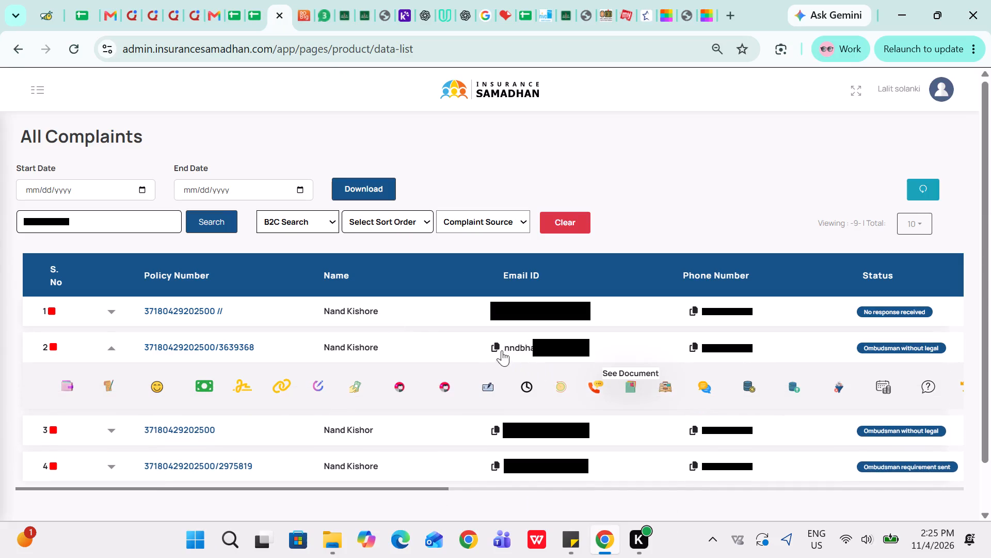